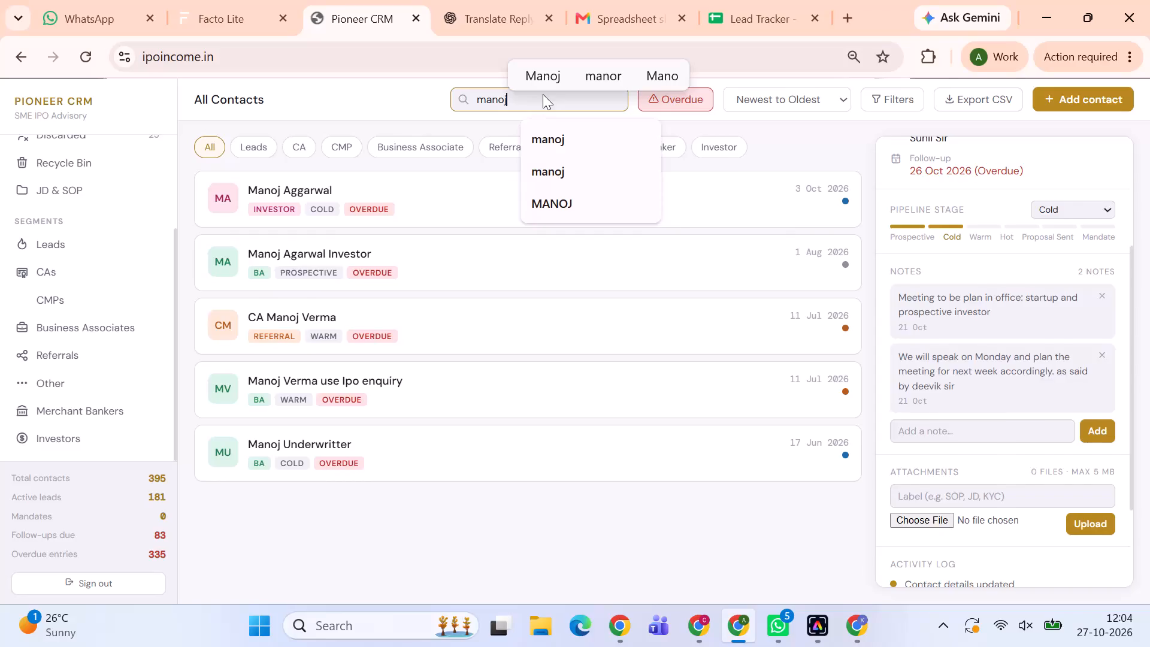
# Remove the Overdue filter from the "manoj" contact search and open the underwriter's contact record.
pyautogui.press('space')
pyautogui.click(690, 94)
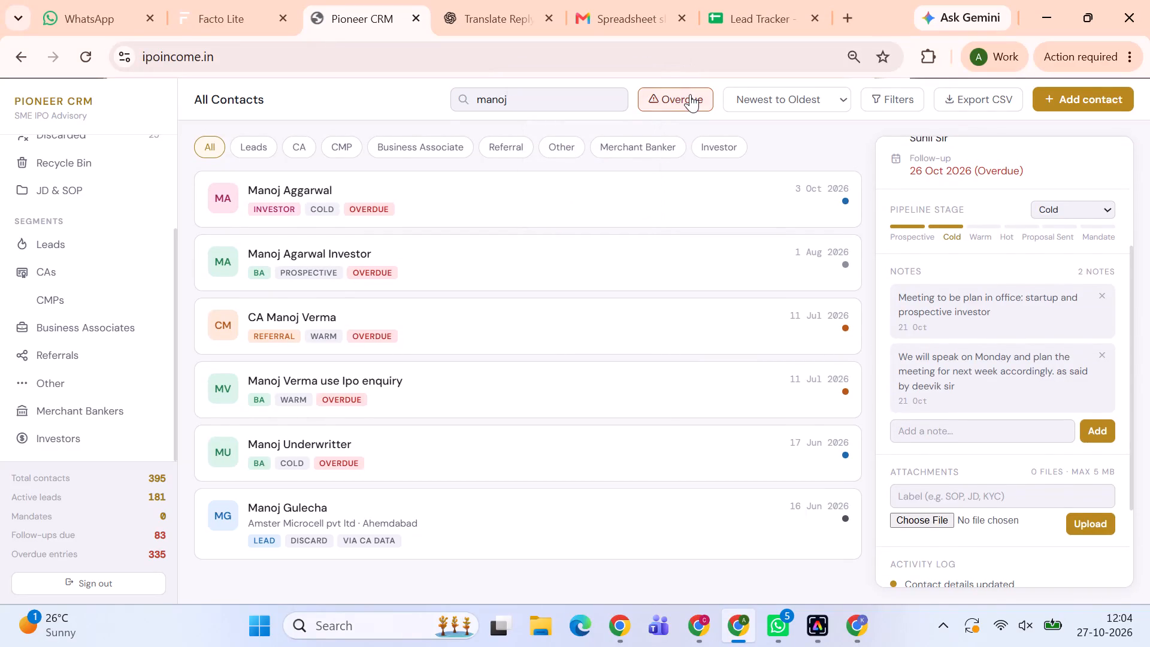
pyautogui.click(540, 443)
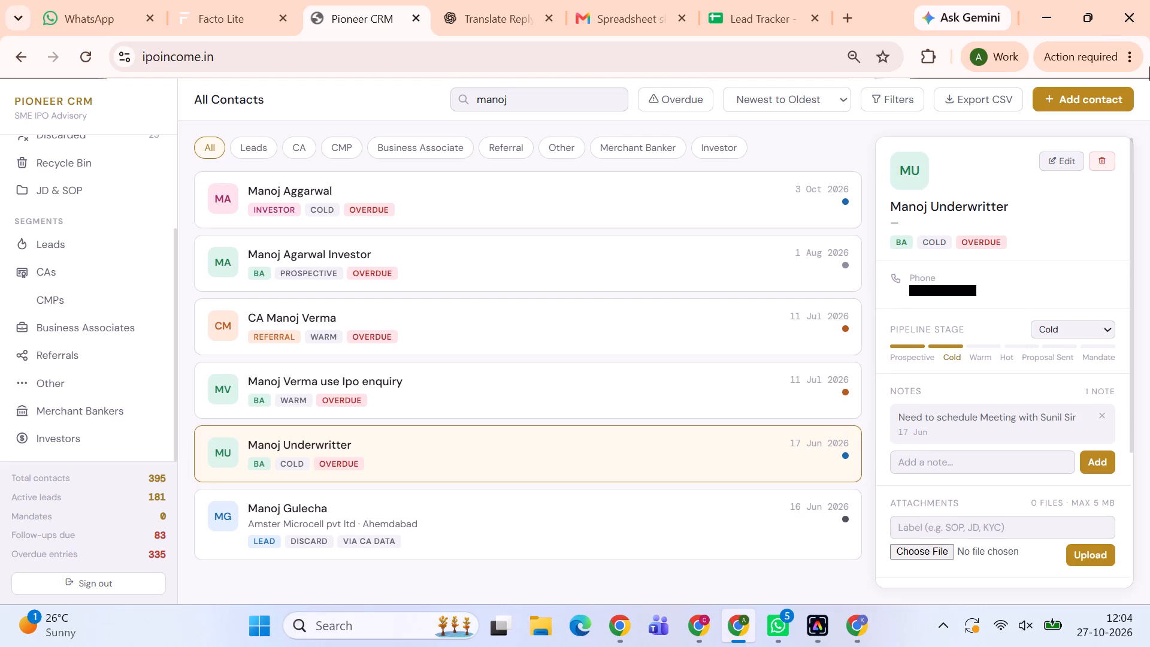
# Start a new contact entry and open the choices for its contact type.
pyautogui.click(1073, 100)
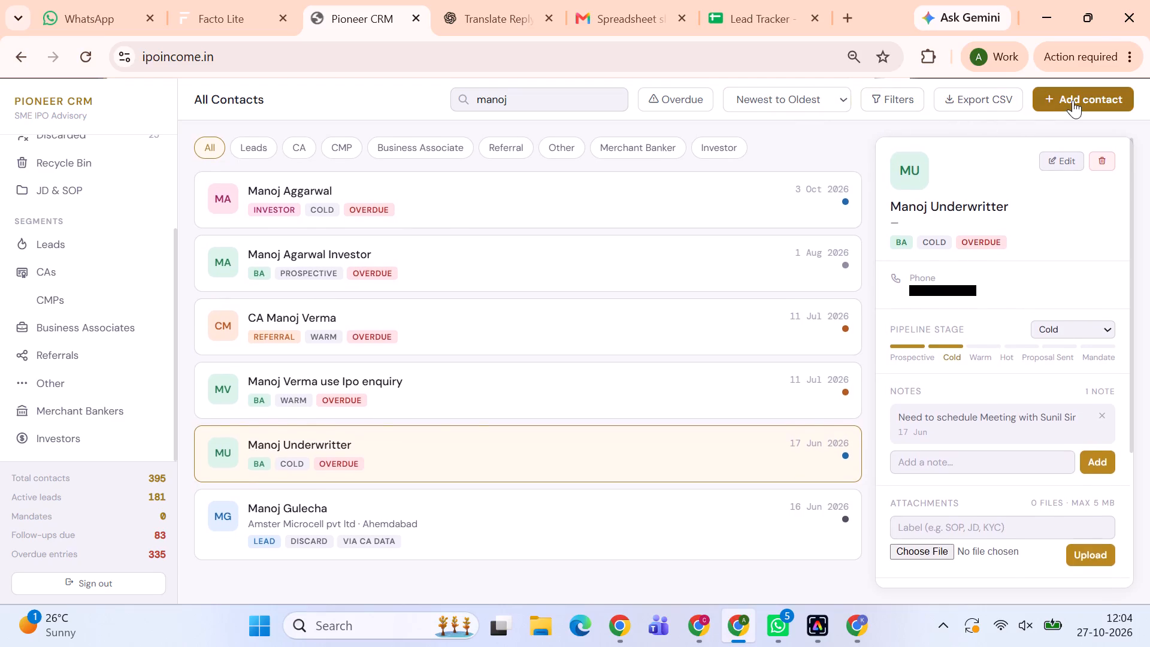
pyautogui.click(681, 201)
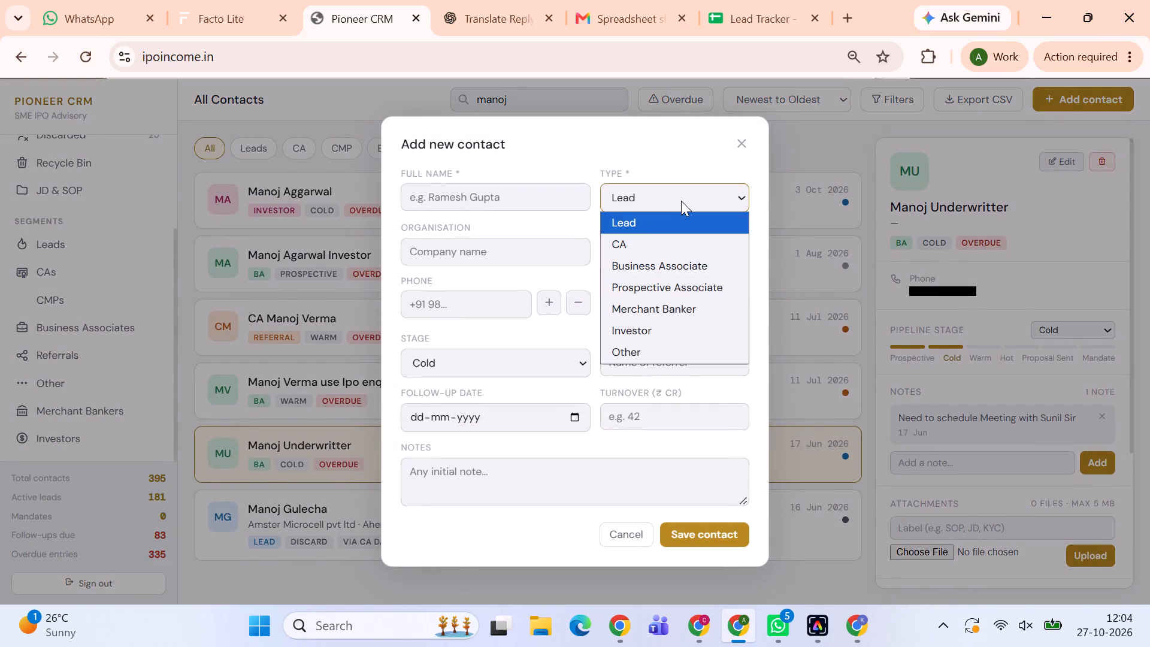
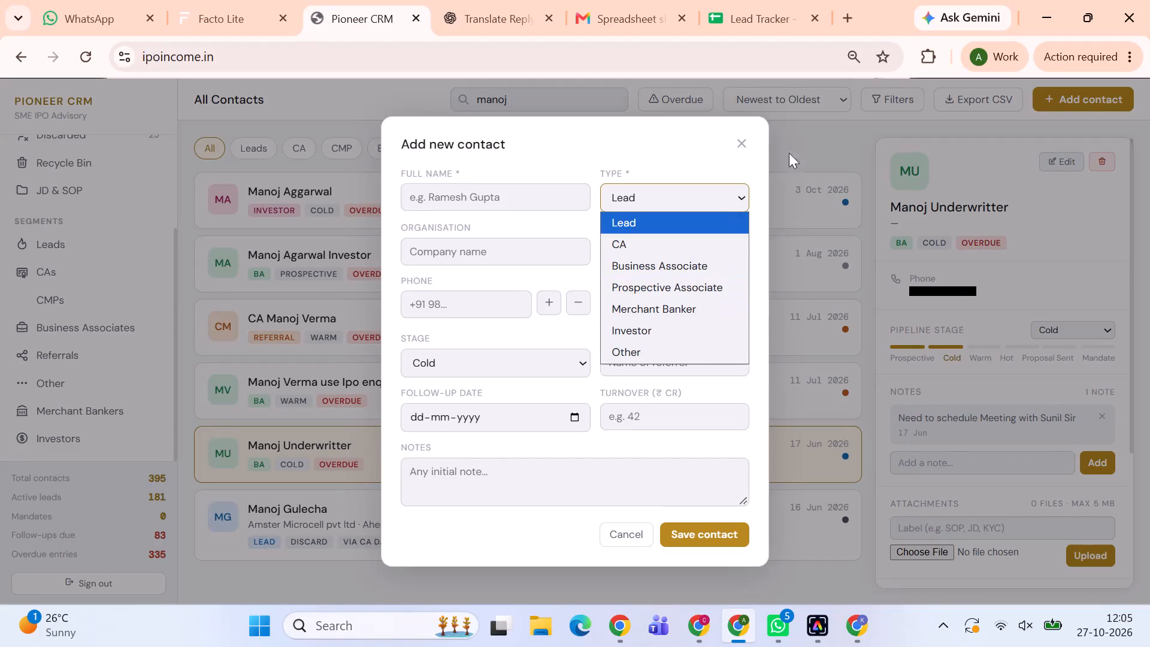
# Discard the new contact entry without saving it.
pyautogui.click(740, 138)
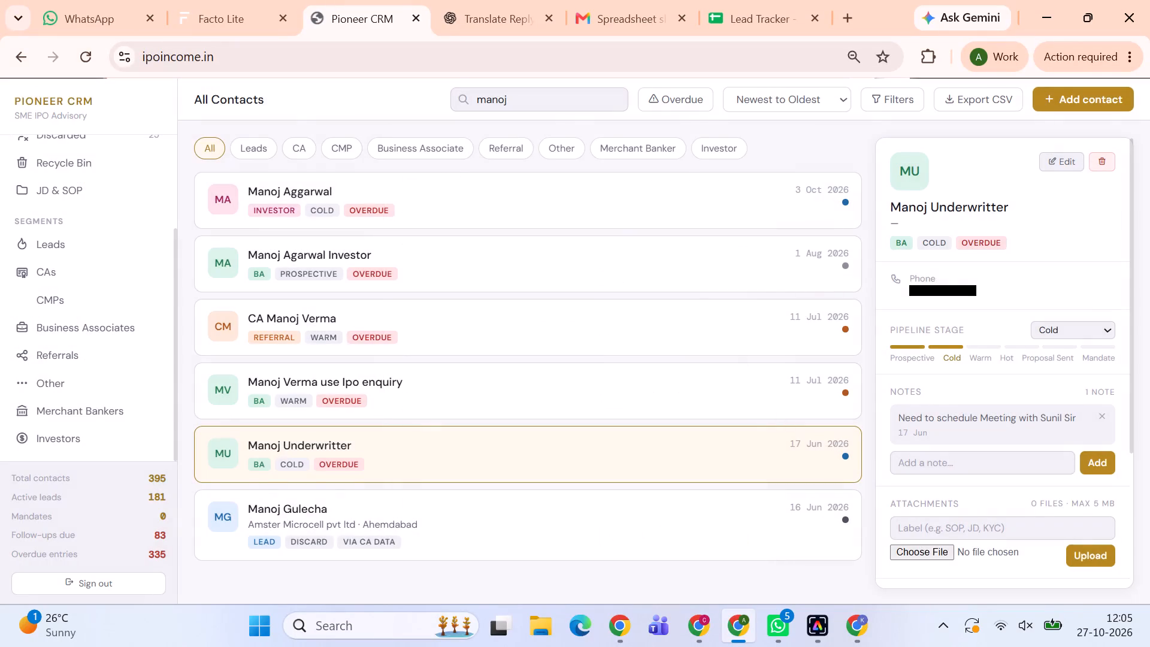
# Replace the "manoj" search with one for the CA named Sunil, using the "ca" prefix and the start of his surname.
pyautogui.click(592, 107)
pyautogui.press('BackSpace')
pyautogui.press('BackSpace')
pyautogui.press('BackSpace')
pyautogui.press('BackSpace')
pyautogui.press('BackSpace')
pyautogui.press('BackSpace')
pyautogui.press('BackSpace')
pyautogui.press('BackSpace')
pyautogui.press('BackSpace')
pyautogui.press('BackSpace')
pyautogui.press('BackSpace')
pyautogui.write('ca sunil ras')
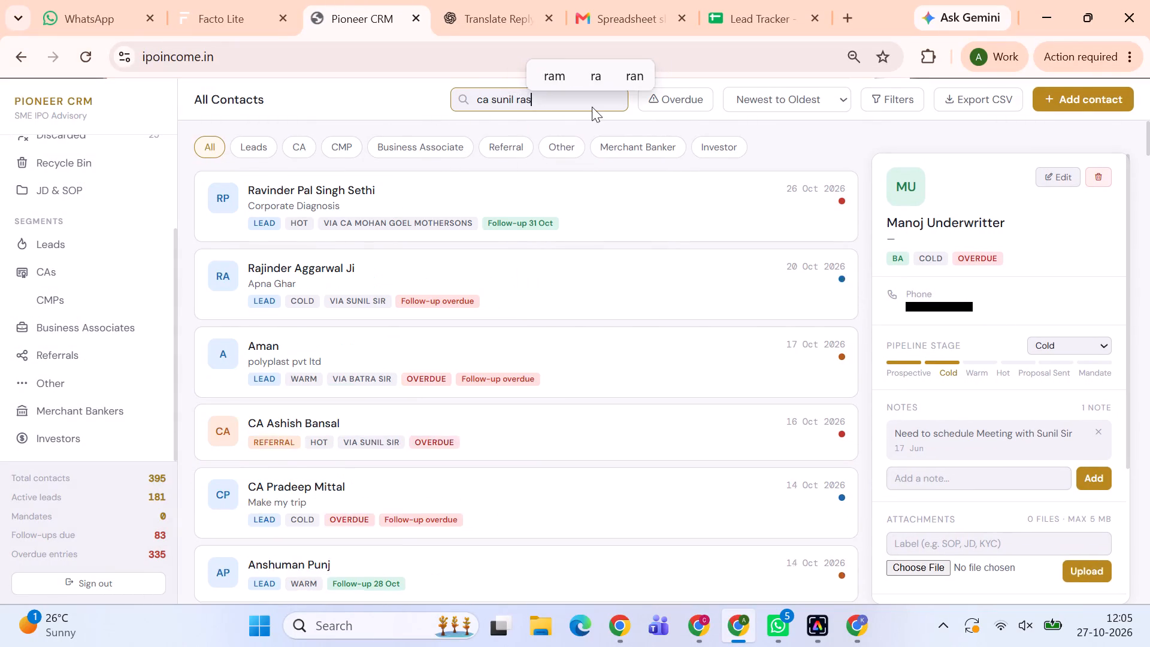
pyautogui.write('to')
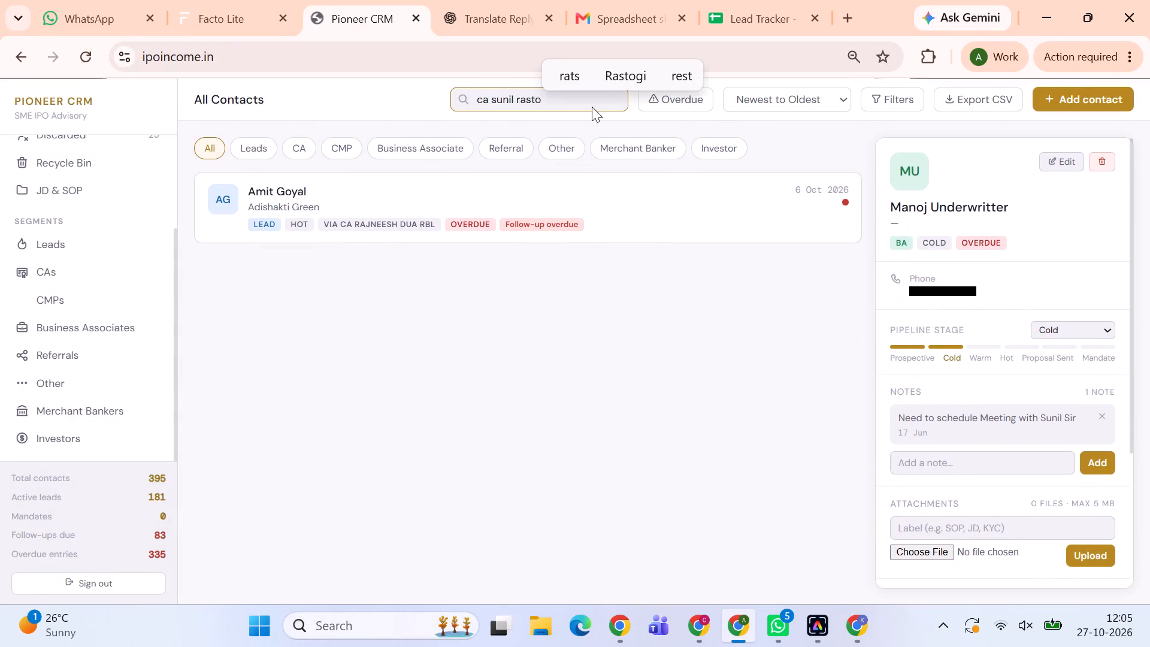
# Clear the search and look for the same contact by first name and start of surname, without the "ca" prefix.
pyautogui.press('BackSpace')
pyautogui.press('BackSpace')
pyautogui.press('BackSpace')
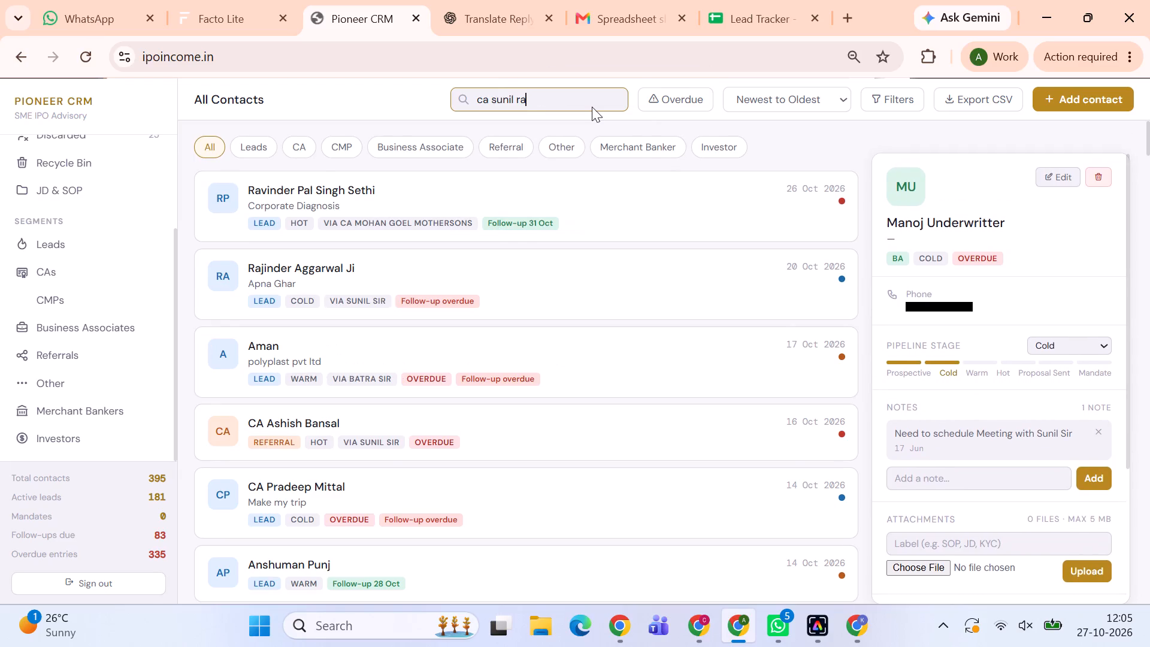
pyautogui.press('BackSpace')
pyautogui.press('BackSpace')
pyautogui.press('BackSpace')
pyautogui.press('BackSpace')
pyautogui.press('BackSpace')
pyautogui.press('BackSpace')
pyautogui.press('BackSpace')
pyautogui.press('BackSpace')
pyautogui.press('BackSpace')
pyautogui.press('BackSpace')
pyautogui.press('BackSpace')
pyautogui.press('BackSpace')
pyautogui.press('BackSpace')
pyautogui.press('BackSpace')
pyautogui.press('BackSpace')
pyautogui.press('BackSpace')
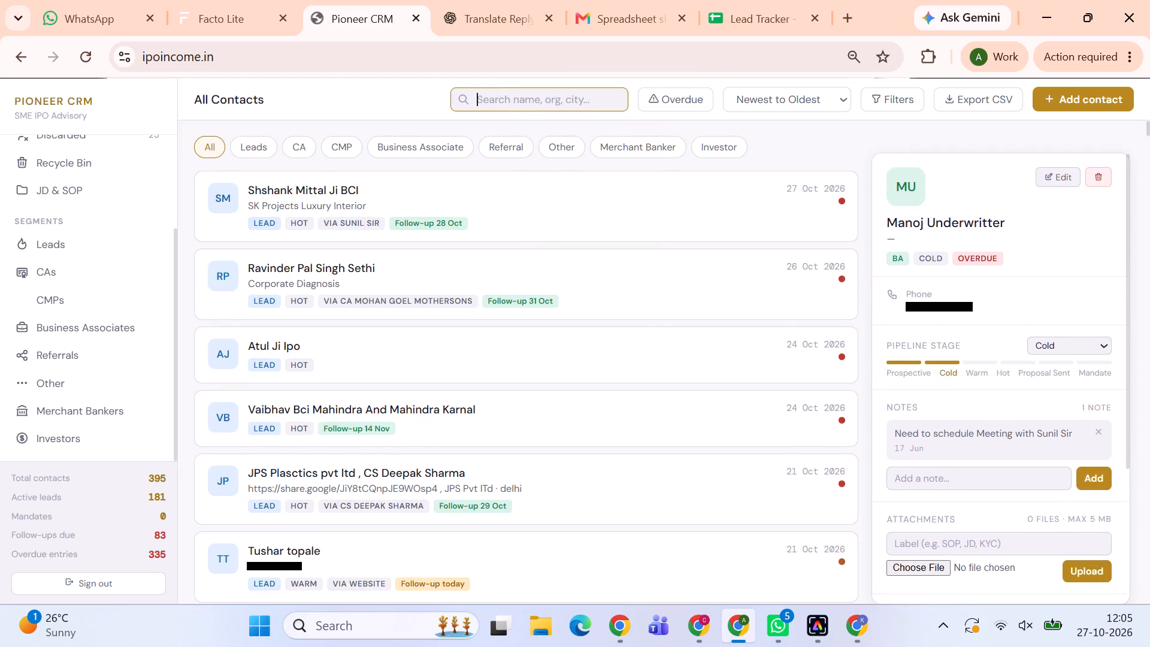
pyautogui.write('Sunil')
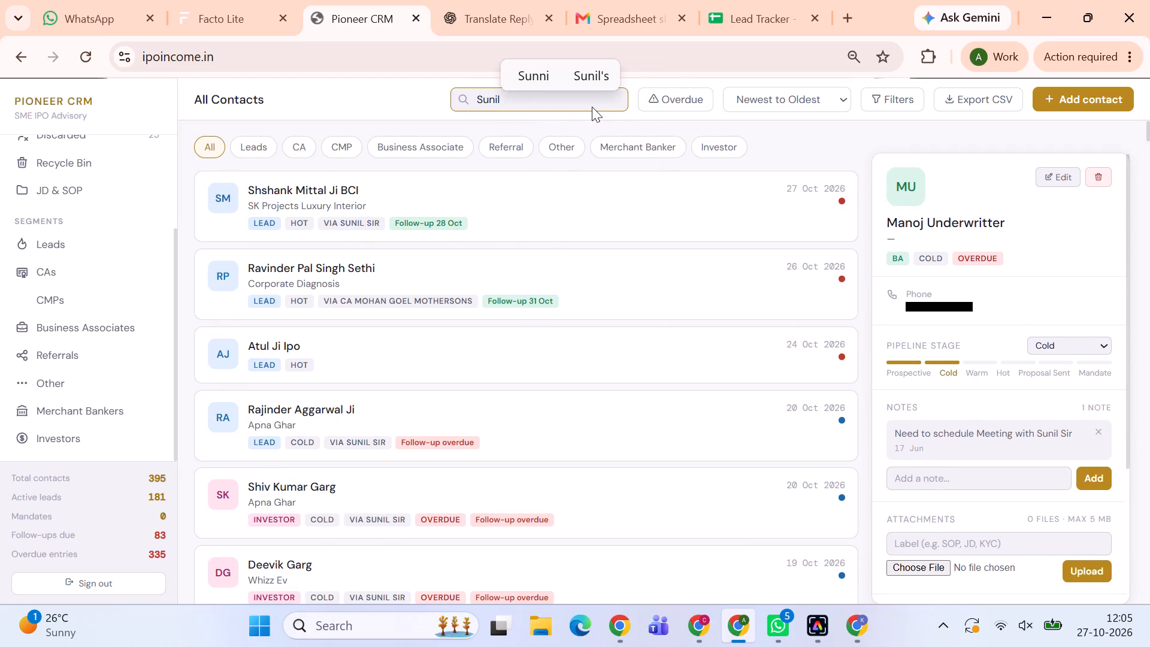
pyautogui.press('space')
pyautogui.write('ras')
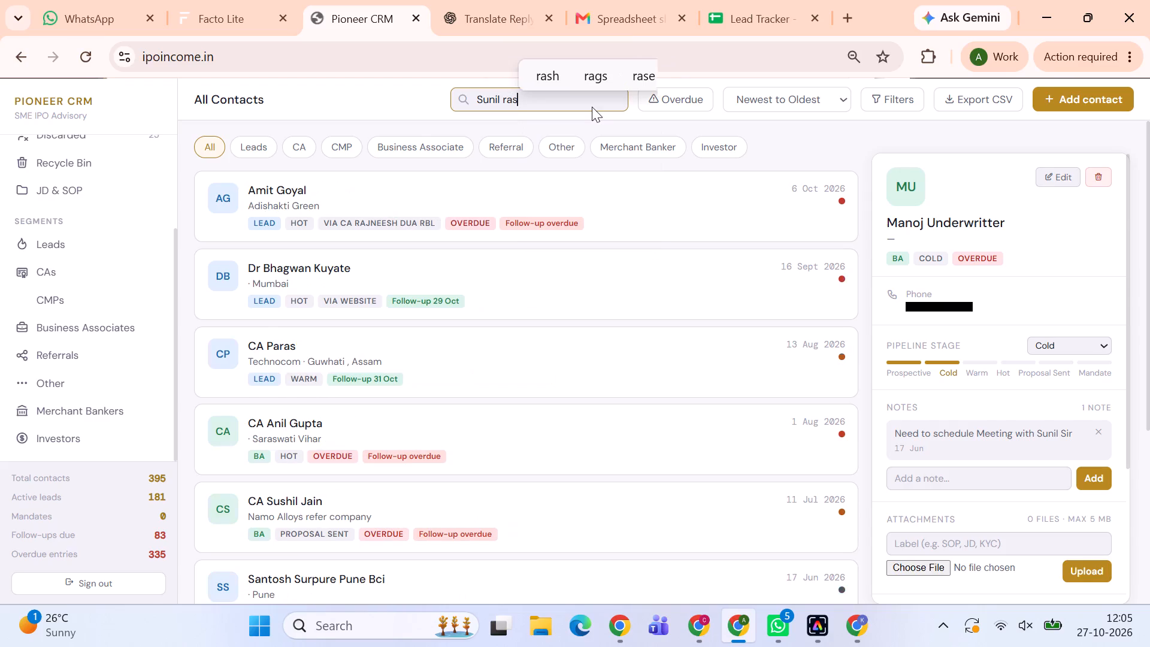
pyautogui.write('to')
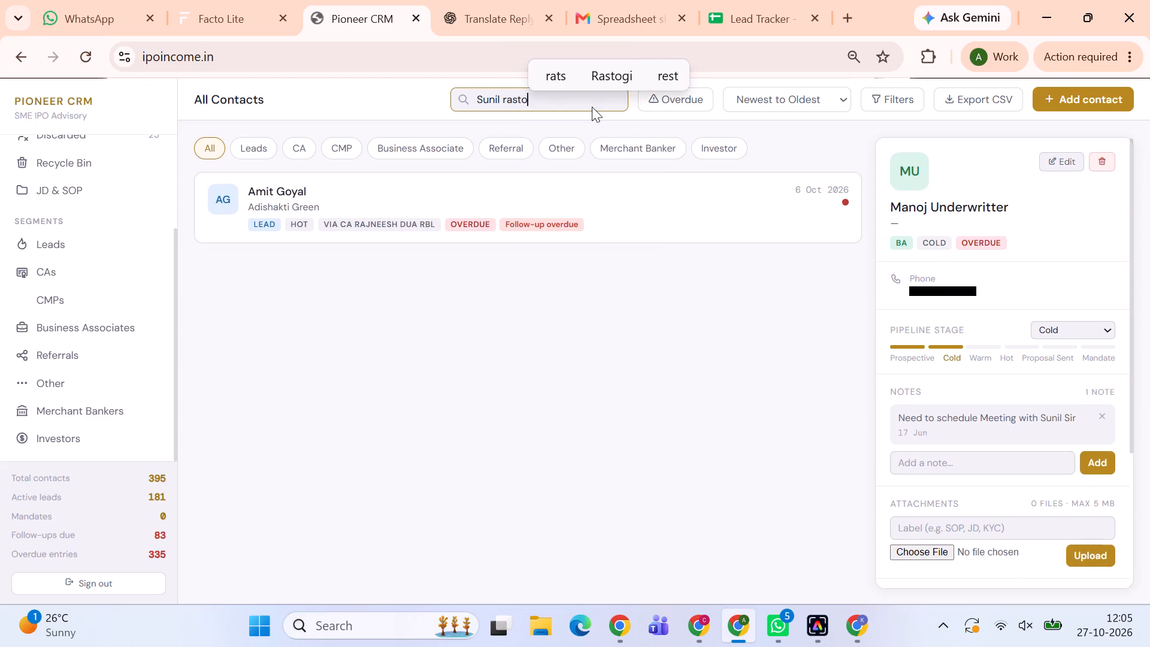
# Search the contacts by the first five digits of the phone number instead and open the Laxmi Nagar CA's record.
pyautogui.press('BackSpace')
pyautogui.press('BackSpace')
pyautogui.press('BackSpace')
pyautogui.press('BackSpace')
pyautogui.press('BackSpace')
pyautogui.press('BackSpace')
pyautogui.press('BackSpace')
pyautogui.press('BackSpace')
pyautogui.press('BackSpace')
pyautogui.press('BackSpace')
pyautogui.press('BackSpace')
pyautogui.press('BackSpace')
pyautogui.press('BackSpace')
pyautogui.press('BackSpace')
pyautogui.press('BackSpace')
pyautogui.press('BackSpace')
pyautogui.press('BackSpace')
pyautogui.press('BackSpace')
pyautogui.press('BackSpace')
pyautogui.press('BackSpace')
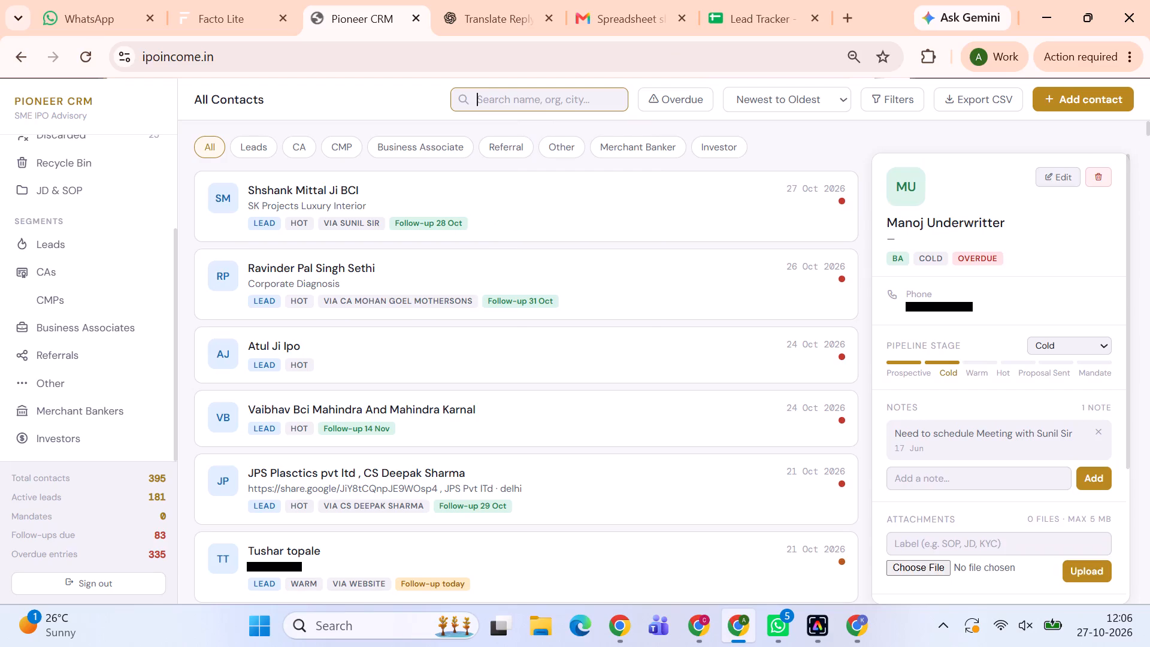
pyautogui.scroll(3, 376, 329)
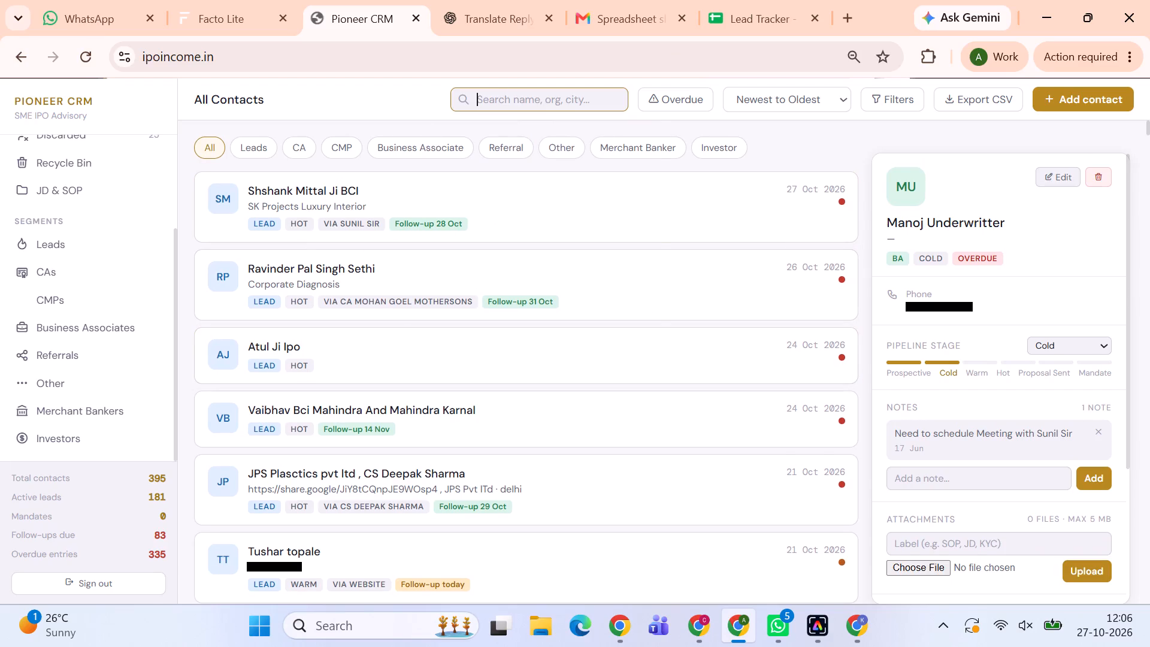
pyautogui.click(499, 92)
pyautogui.write('98102')
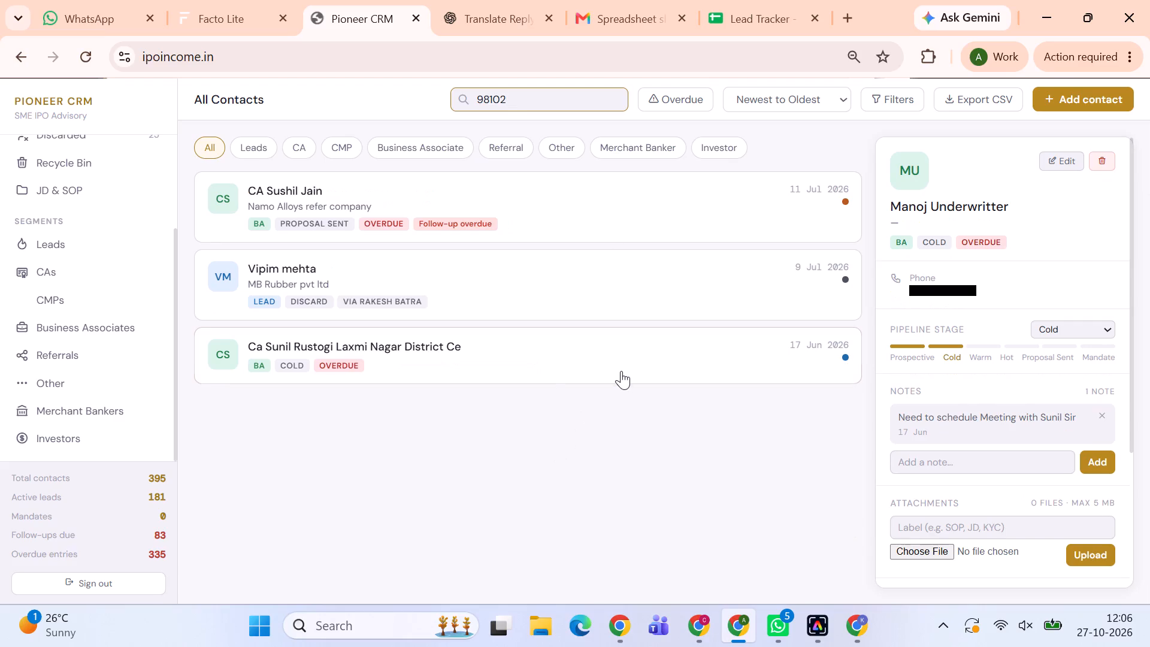
pyautogui.click(622, 370)
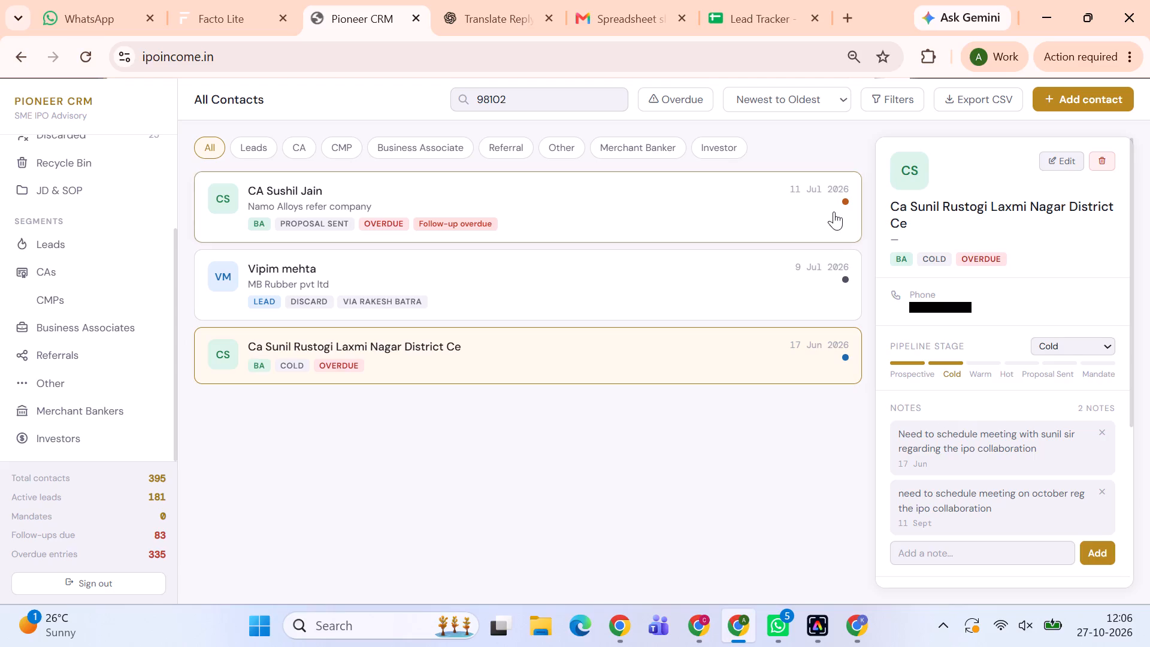
pyautogui.click(576, 99)
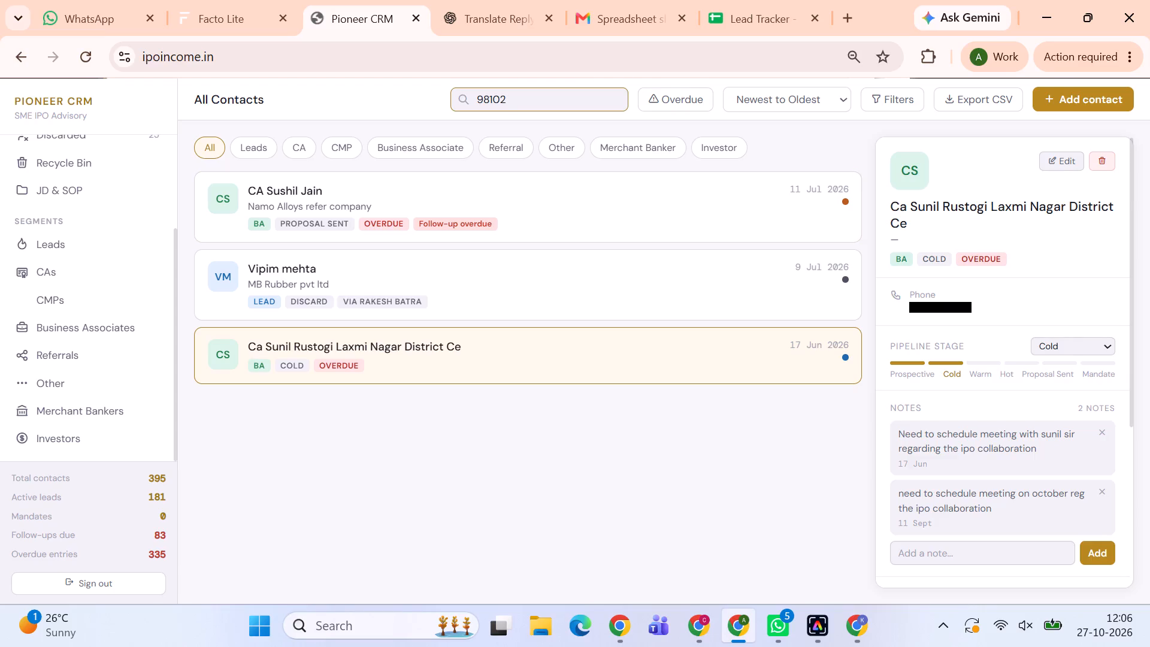
pyautogui.click(512, 99)
pyautogui.press('BackSpace')
pyautogui.press('BackSpace')
pyautogui.press('BackSpace')
pyautogui.press('BackSpace')
pyautogui.press('BackSpace')
pyautogui.press('BackSpace')
pyautogui.press('BackSpace')
pyautogui.press('BackSpace')
pyautogui.press('BackSpace')
pyautogui.press('BackSpace')
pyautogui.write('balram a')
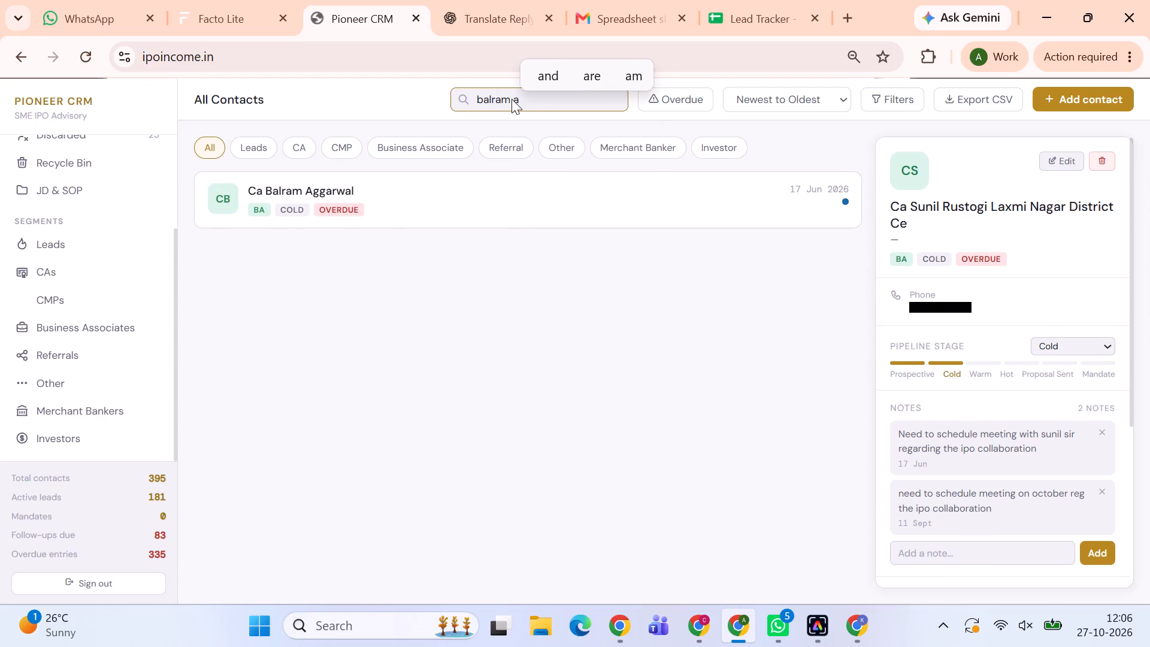
pyautogui.click(624, 206)
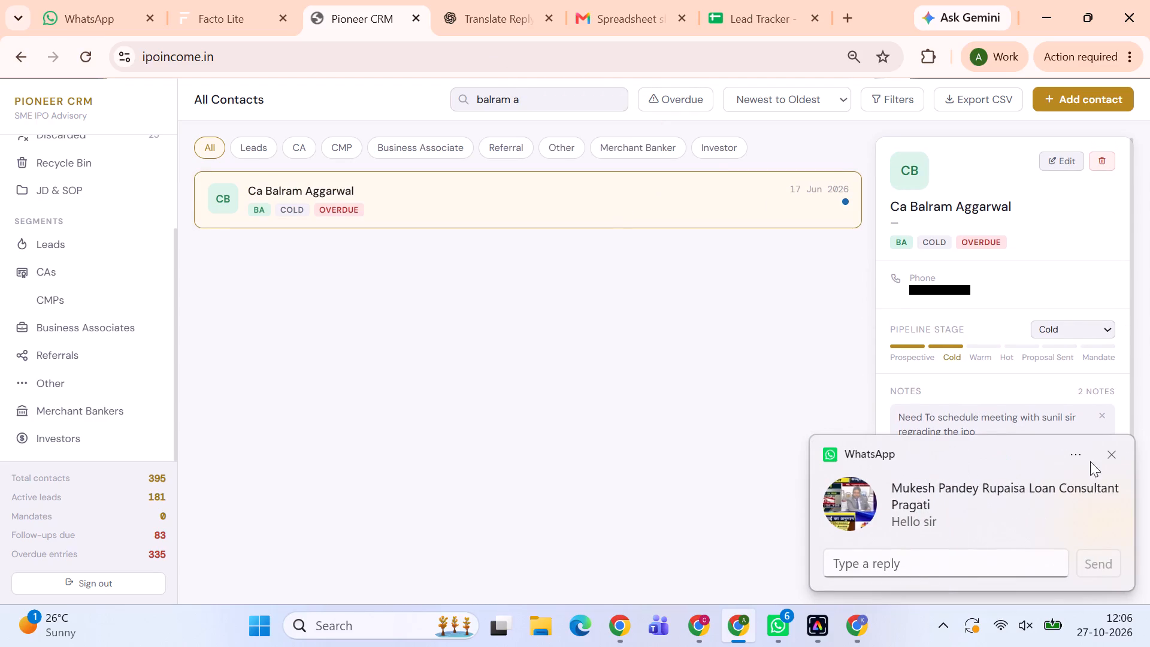
pyautogui.click(1109, 440)
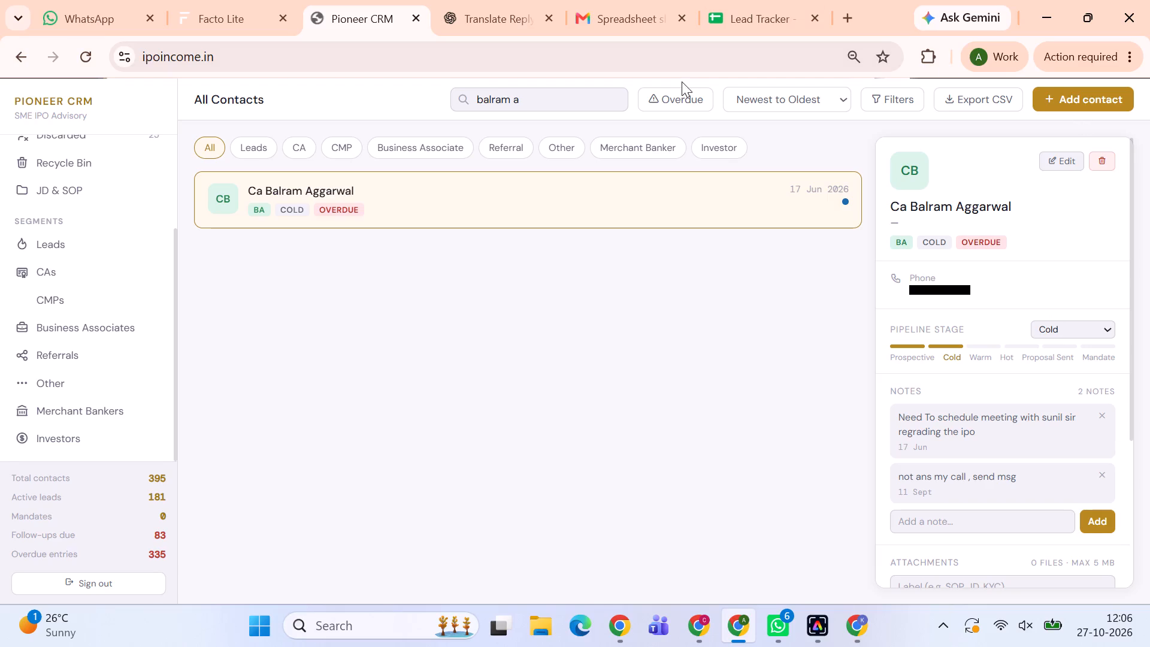
# Search all contacts for "ca mayank" and open the Shastri Nagar CA's record to review its notes.
pyautogui.click(574, 101)
pyautogui.press('BackSpace')
pyautogui.press('BackSpace')
pyautogui.press('BackSpace')
pyautogui.press('BackSpace')
pyautogui.press('BackSpace')
pyautogui.press('BackSpace')
pyautogui.press('BackSpace')
pyautogui.press('BackSpace')
pyautogui.press('BackSpace')
pyautogui.press('BackSpace')
pyautogui.press('BackSpace')
pyautogui.press('BackSpace')
pyautogui.press('BackSpace')
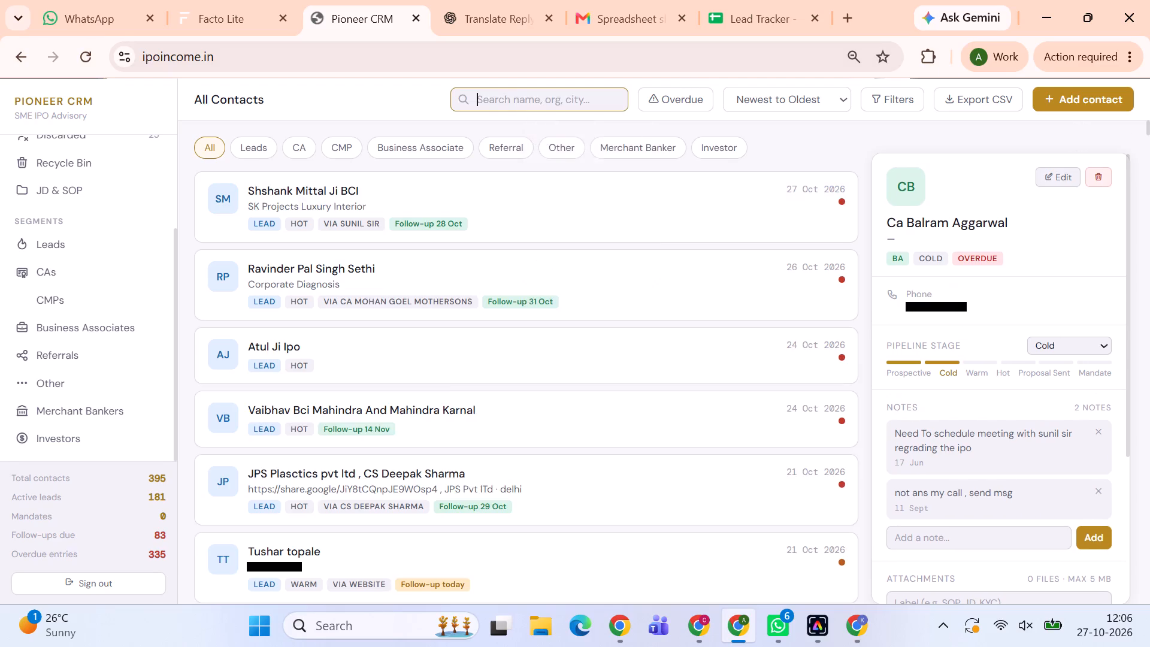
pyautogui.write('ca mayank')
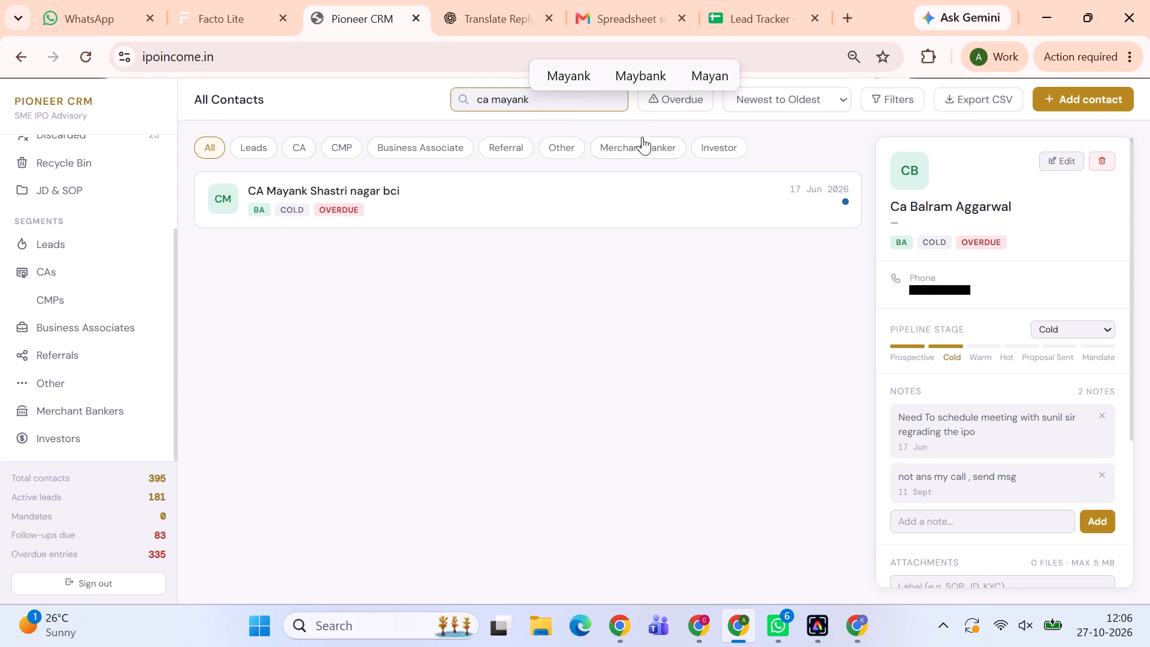
pyautogui.click(648, 214)
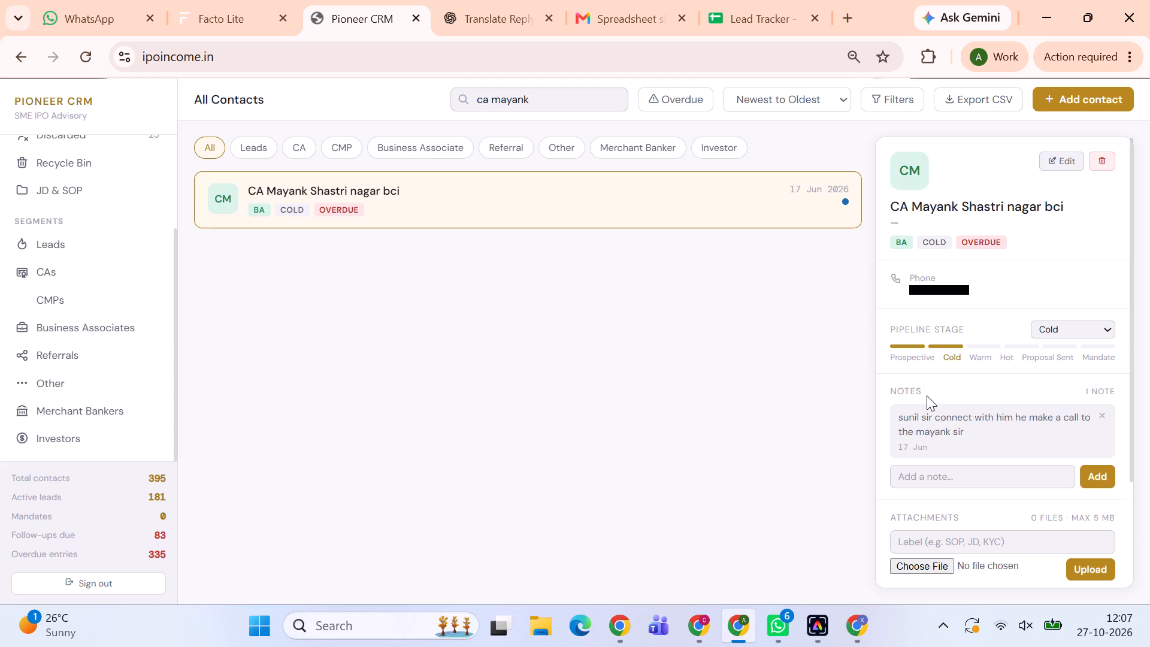
# Replace the "ca mayank" search with "dayash" to find the next CA contact.
pyautogui.click(545, 95)
pyautogui.press('BackSpace')
pyautogui.press('BackSpace')
pyautogui.press('BackSpace')
pyautogui.press('BackSpace')
pyautogui.press('BackSpace')
pyautogui.press('BackSpace')
pyautogui.press('BackSpace')
pyautogui.press('BackSpace')
pyautogui.press('BackSpace')
pyautogui.press('BackSpace')
pyautogui.press('BackSpace')
pyautogui.press('BackSpace')
pyautogui.press('BackSpace')
pyautogui.press('BackSpace')
pyautogui.press('BackSpace')
pyautogui.press('BackSpace')
pyautogui.press('BackSpace')
pyautogui.press('BackSpace')
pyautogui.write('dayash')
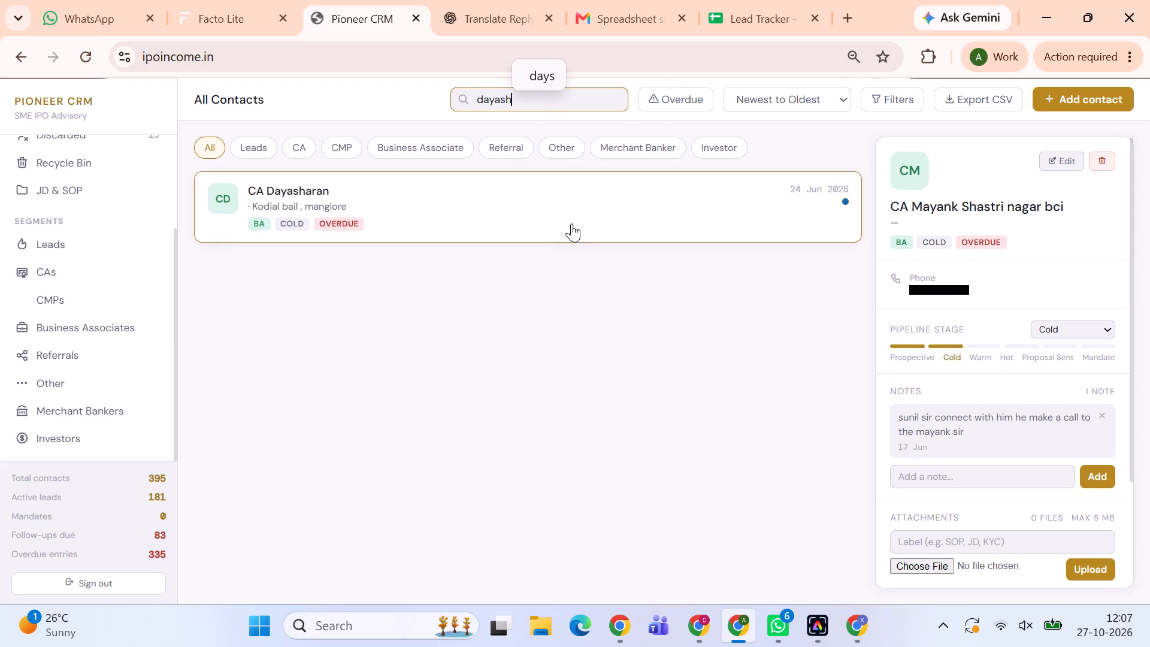
pyautogui.click(575, 213)
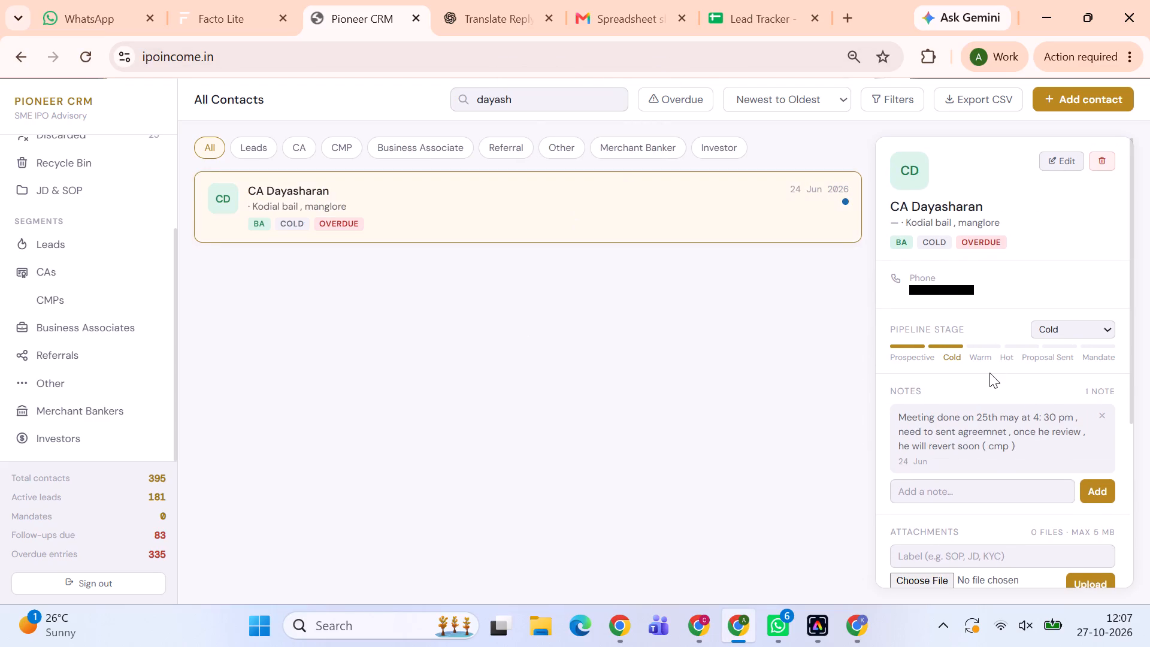
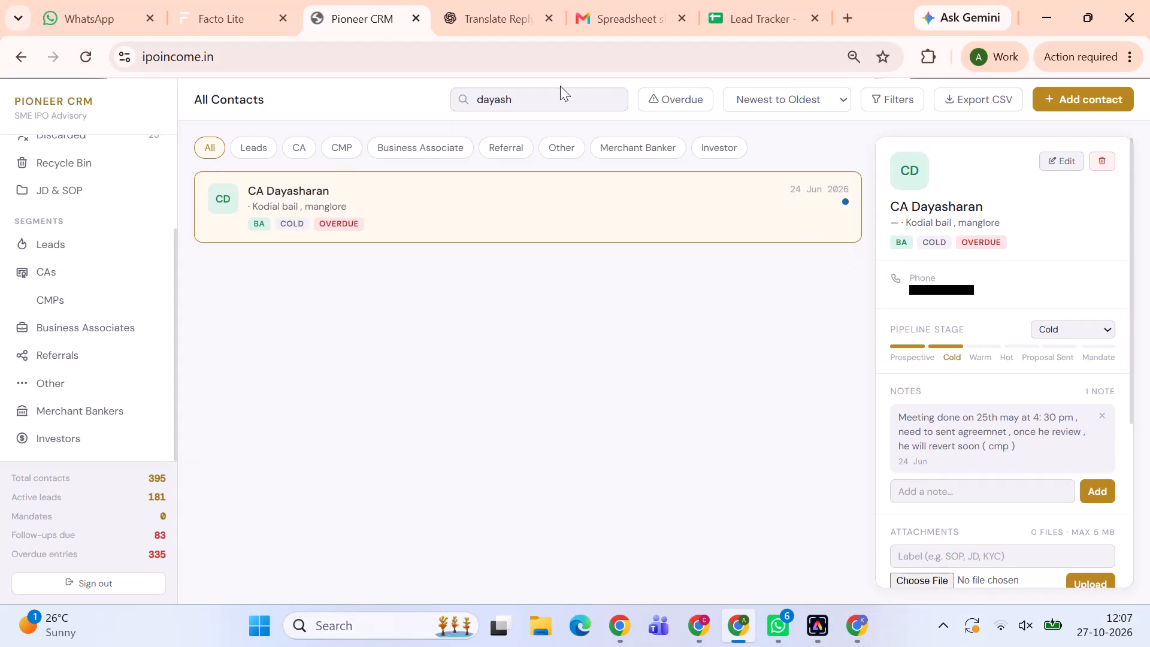
# Replace the "dayash" contact search with "ca dutt sh" and open the Chandigarh CA's record.
pyautogui.click(562, 89)
pyautogui.press('BackSpace')
pyautogui.press('BackSpace')
pyautogui.press('BackSpace')
pyautogui.press('BackSpace')
pyautogui.press('BackSpace')
pyautogui.press('BackSpace')
pyautogui.press('BackSpace')
pyautogui.press('BackSpace')
pyautogui.press('BackSpace')
pyautogui.press('BackSpace')
pyautogui.press('BackSpace')
pyautogui.press('BackSpace')
pyautogui.press('BackSpace')
pyautogui.press('BackSpace')
pyautogui.press('BackSpace')
pyautogui.press('BackSpace')
pyautogui.press('BackSpace')
pyautogui.press('BackSpace')
pyautogui.press('BackSpace')
pyautogui.press('BackSpace')
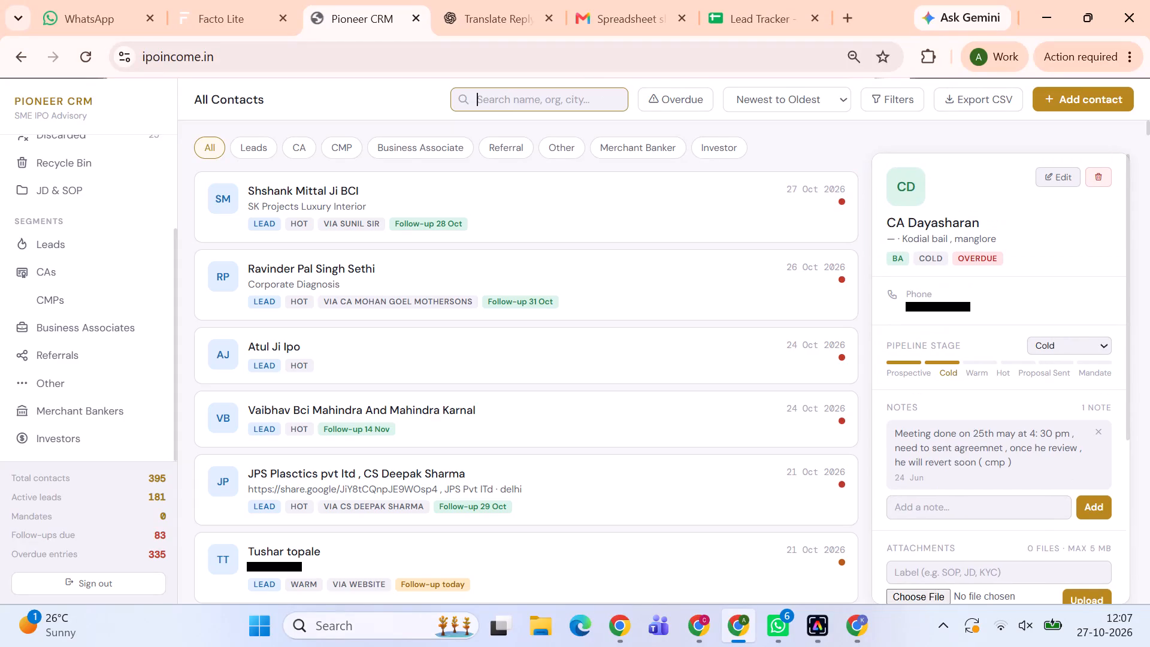
pyautogui.press('BackSpace')
pyautogui.press('BackSpace')
pyautogui.press('BackSpace')
pyautogui.press('BackSpace')
pyautogui.press('BackSpace')
pyautogui.press('BackSpace')
pyautogui.press('BackSpace')
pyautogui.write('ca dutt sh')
pyautogui.click(543, 204)
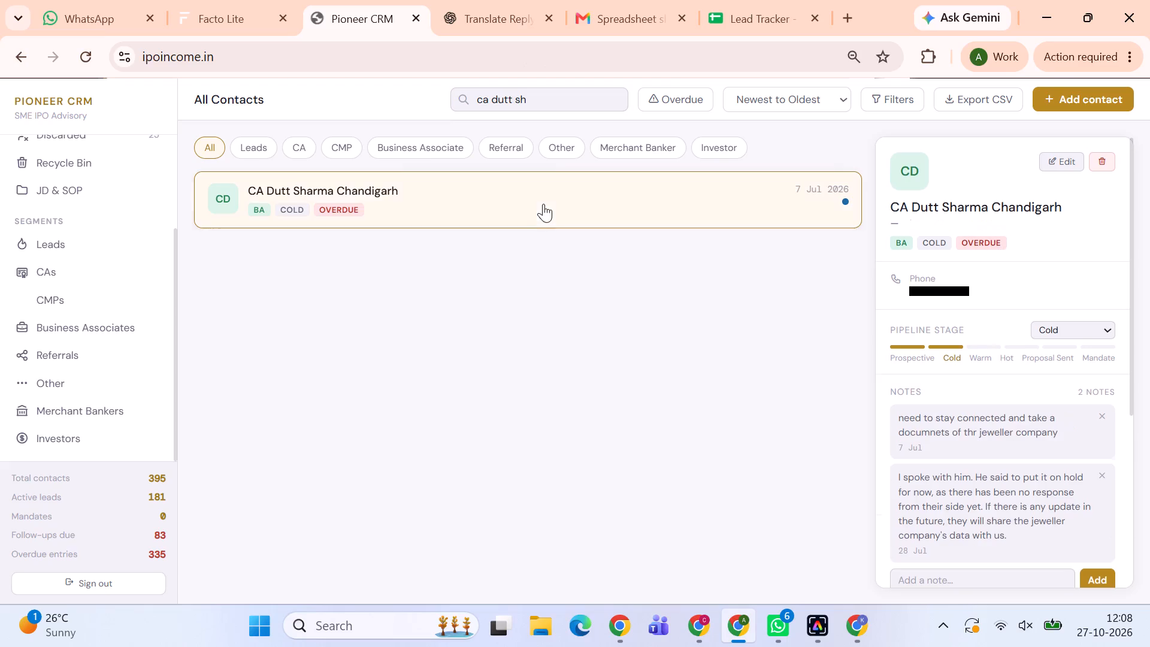
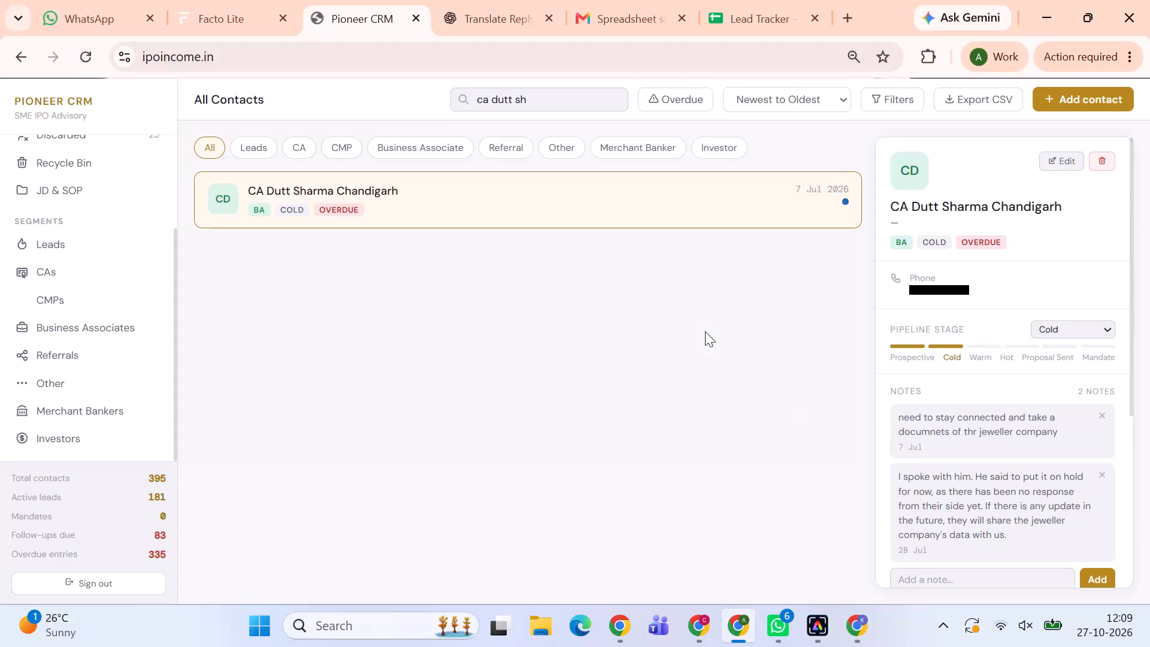
pyautogui.click(567, 90)
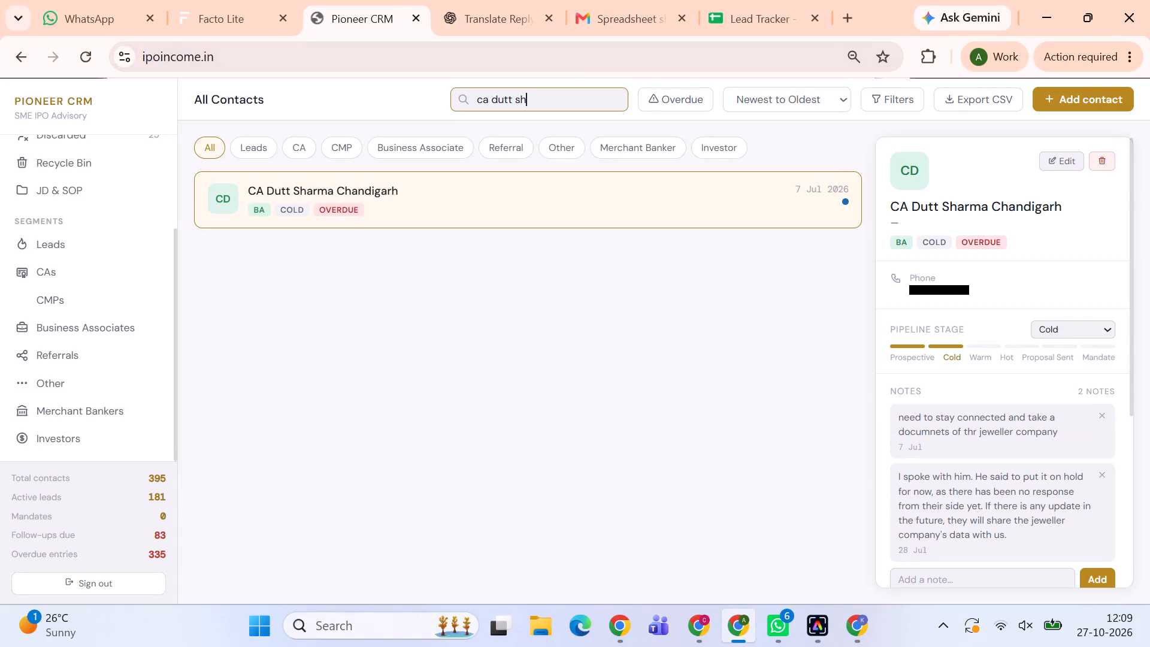
pyautogui.press('BackSpace')
pyautogui.press('BackSpace')
pyautogui.press('BackSpace')
pyautogui.press('BackSpace')
pyautogui.press('BackSpace')
pyautogui.press('BackSpace')
pyautogui.press('BackSpace')
pyautogui.press('BackSpace')
pyautogui.press('BackSpace')
pyautogui.press('BackSpace')
pyautogui.press('BackSpace')
pyautogui.press('BackSpace')
pyautogui.press('BackSpace')
pyautogui.press('BackSpace')
pyautogui.press('BackSpace')
pyautogui.press('BackSpace')
pyautogui.press('BackSpace')
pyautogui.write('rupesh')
pyautogui.click(604, 268)
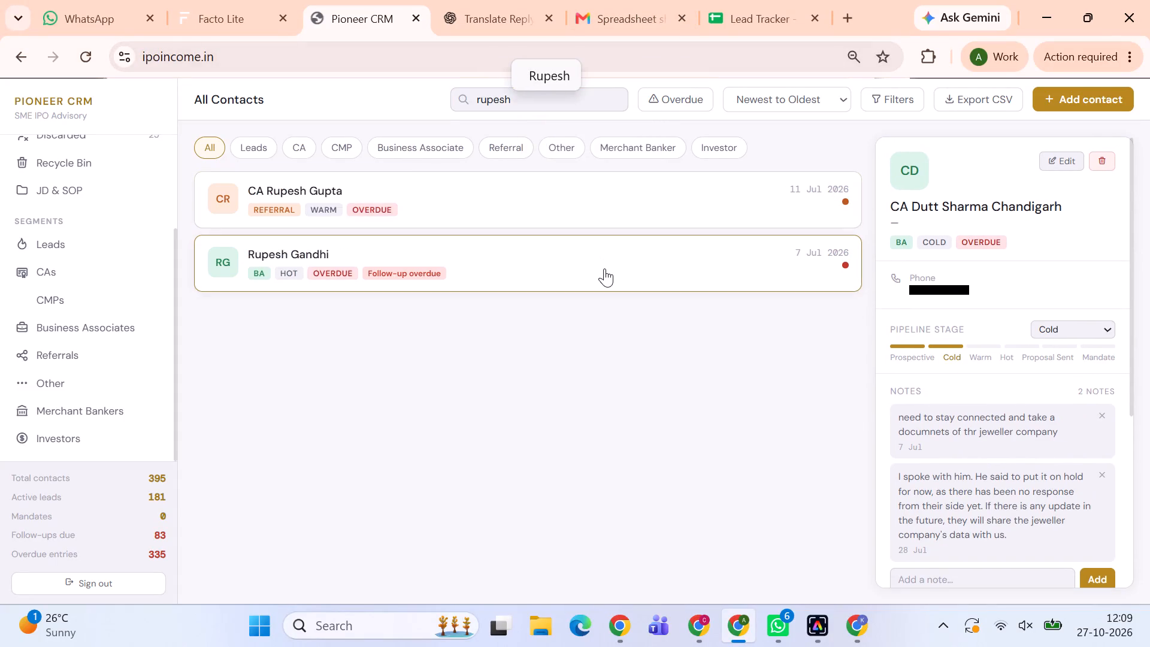
pyautogui.scroll(-2, 1052, 351)
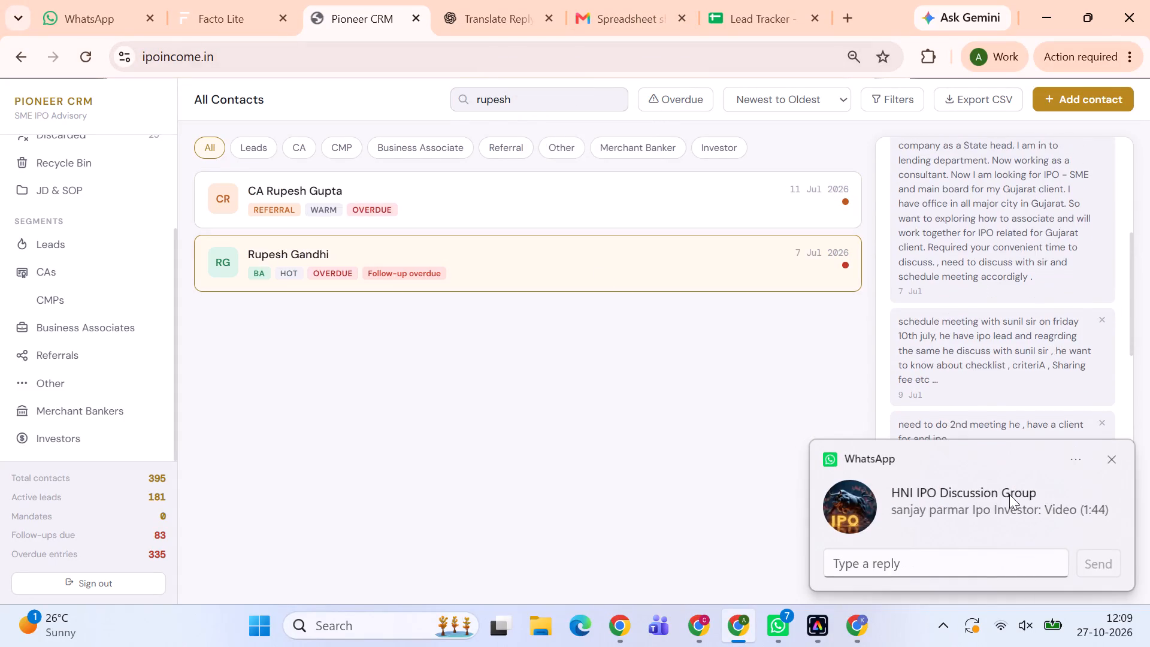
pyautogui.click(1115, 453)
pyautogui.scroll(-2, 1012, 498)
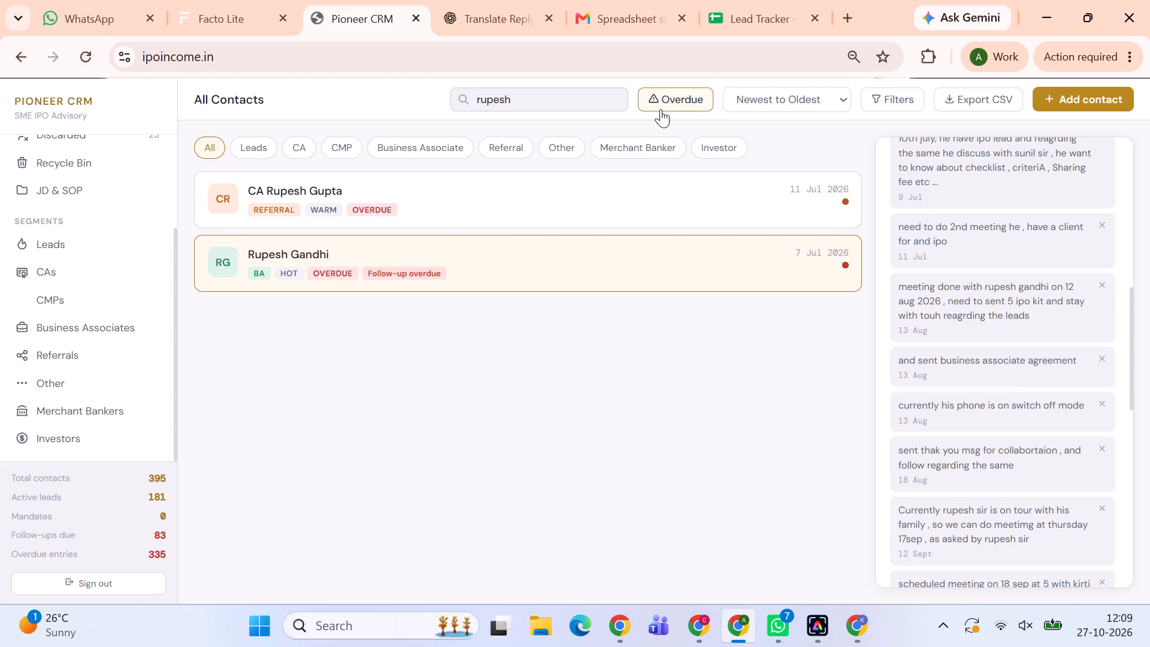
pyautogui.click(573, 99)
pyautogui.press('BackSpace')
pyautogui.press('BackSpace')
pyautogui.press('BackSpace')
pyautogui.press('BackSpace')
pyautogui.press('BackSpace')
pyautogui.press('BackSpace')
pyautogui.press('BackSpace')
pyautogui.press('BackSpace')
pyautogui.press('BackSpace')
pyautogui.press('BackSpace')
pyautogui.press('BackSpace')
pyautogui.press('BackSpace')
pyautogui.press('BackSpace')
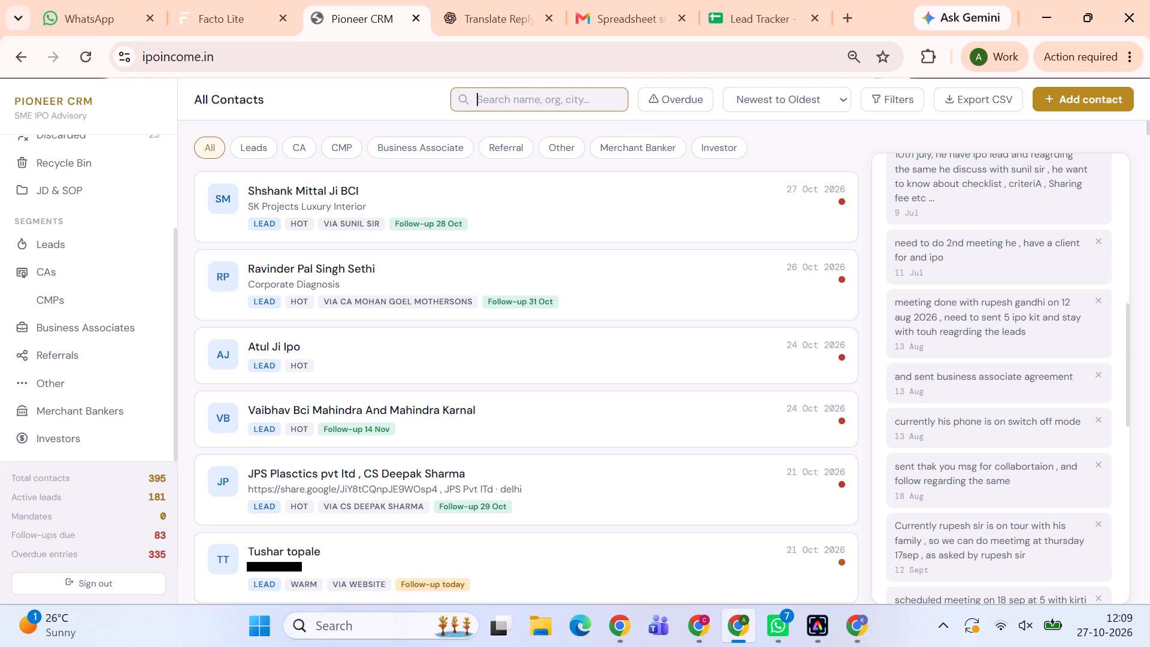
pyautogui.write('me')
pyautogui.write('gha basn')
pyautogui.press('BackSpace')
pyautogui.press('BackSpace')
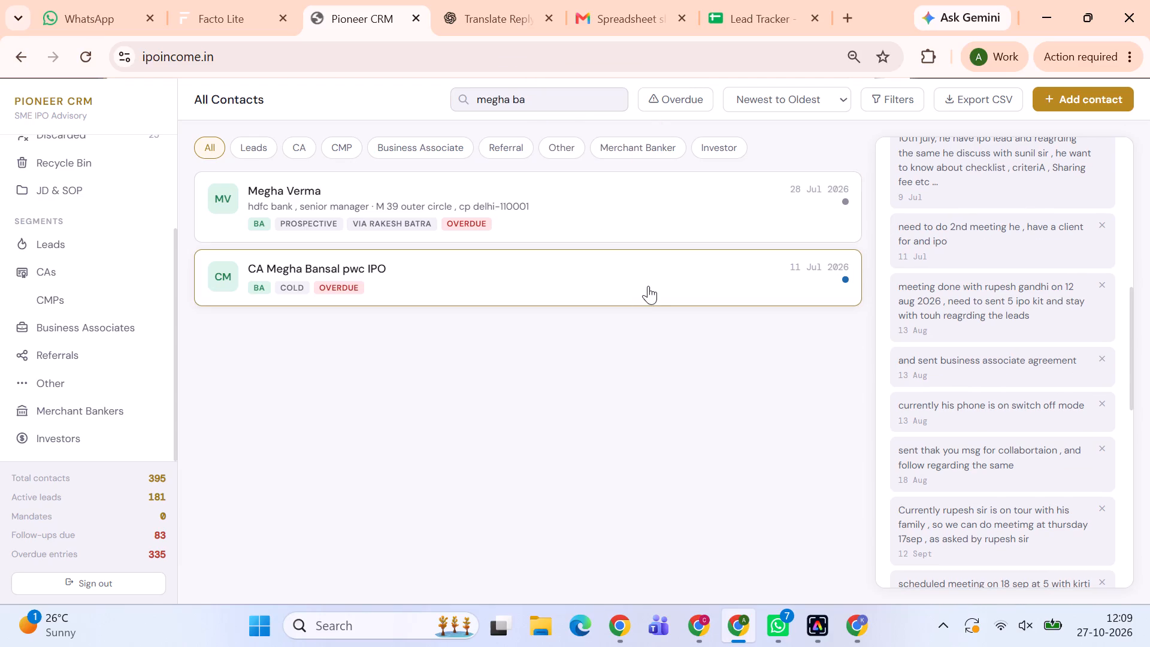
pyautogui.click(648, 286)
pyautogui.scroll(-2, 992, 437)
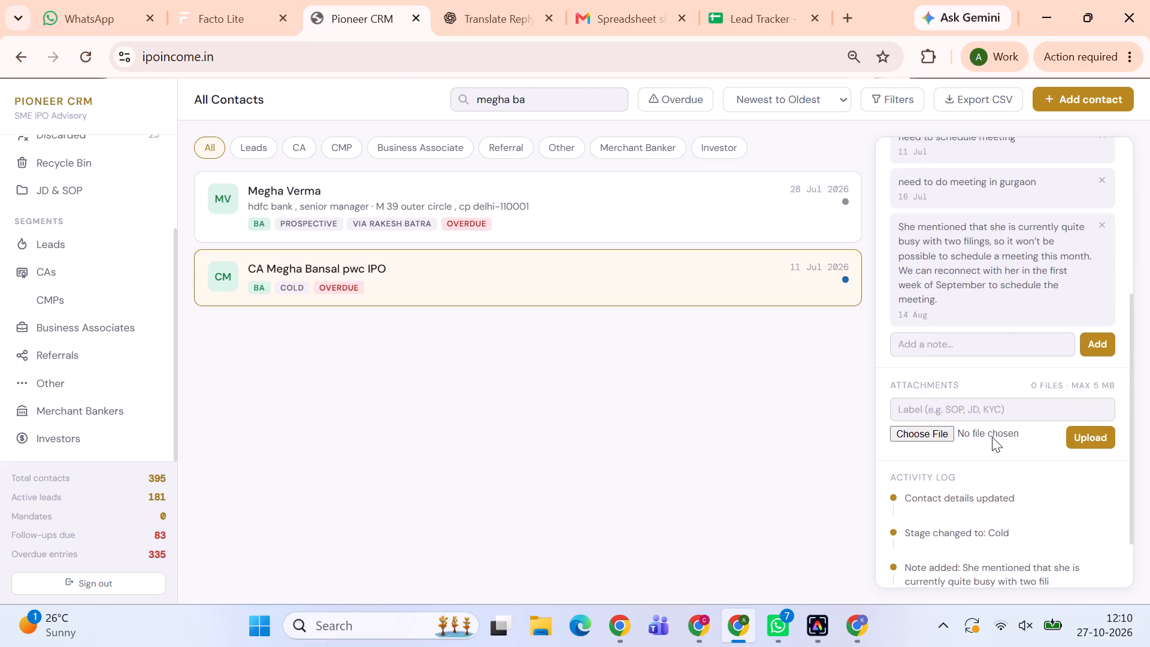
pyautogui.scroll(1, 992, 437)
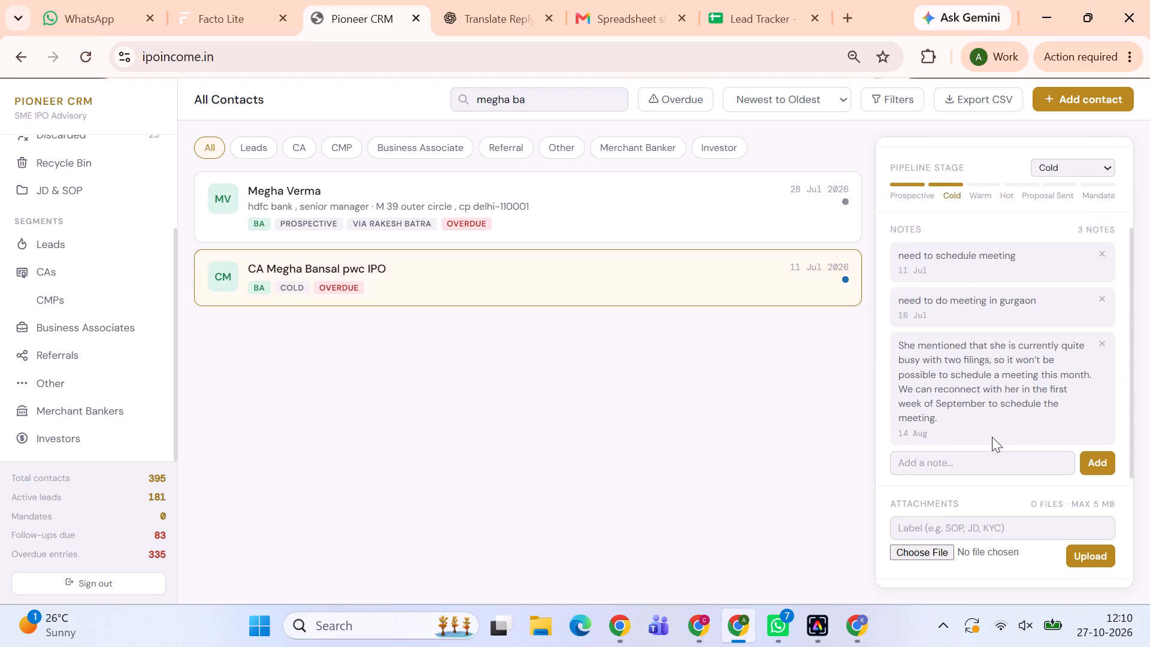
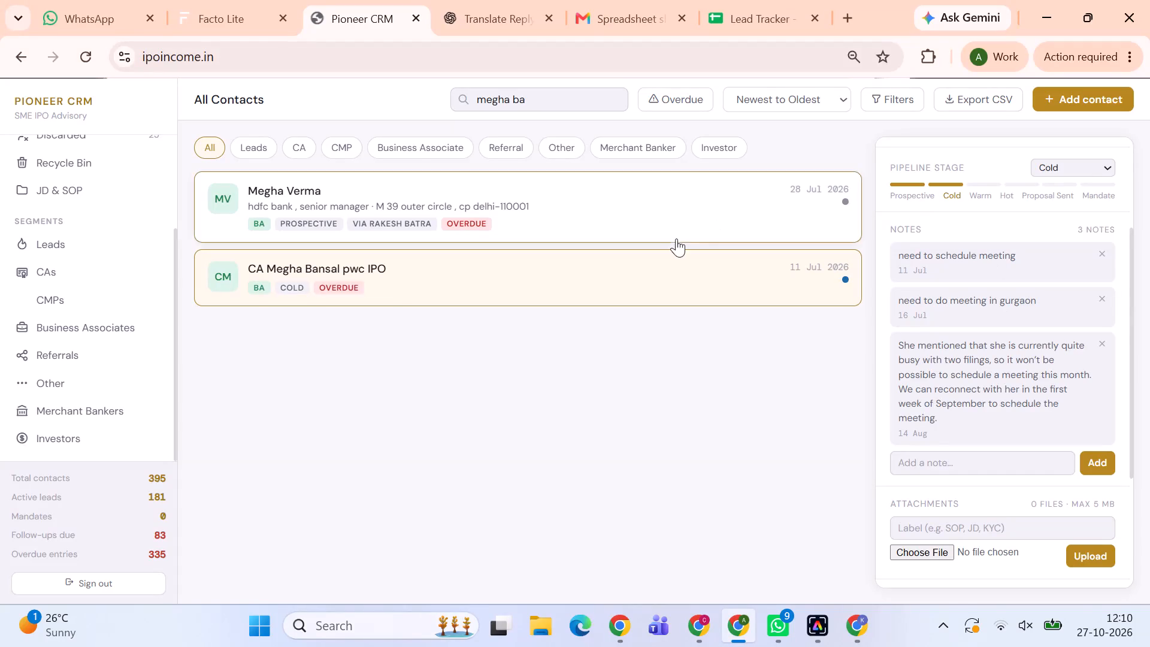
# Replace the contact search with "ca pawan" and open the cold business associate record dated 3 Oct 2026.
pyautogui.click(559, 94)
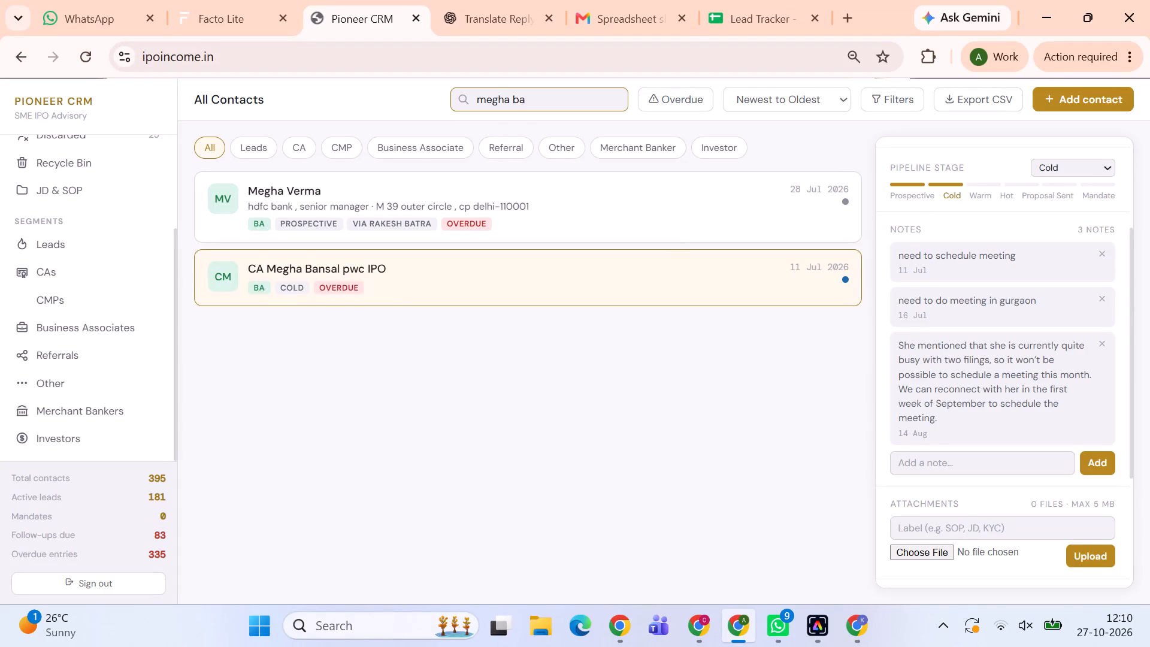
pyautogui.press('BackSpace')
pyautogui.press('BackSpace')
pyautogui.press('BackSpace')
pyautogui.press('BackSpace')
pyautogui.press('BackSpace')
pyautogui.press('BackSpace')
pyautogui.press('BackSpace')
pyautogui.press('BackSpace')
pyautogui.press('BackSpace')
pyautogui.press('BackSpace')
pyautogui.press('BackSpace')
pyautogui.press('BackSpace')
pyautogui.press('BackSpace')
pyautogui.press('BackSpace')
pyautogui.press('BackSpace')
pyautogui.press('BackSpace')
pyautogui.press('BackSpace')
pyautogui.press('BackSpace')
pyautogui.press('BackSpace')
pyautogui.press('BackSpace')
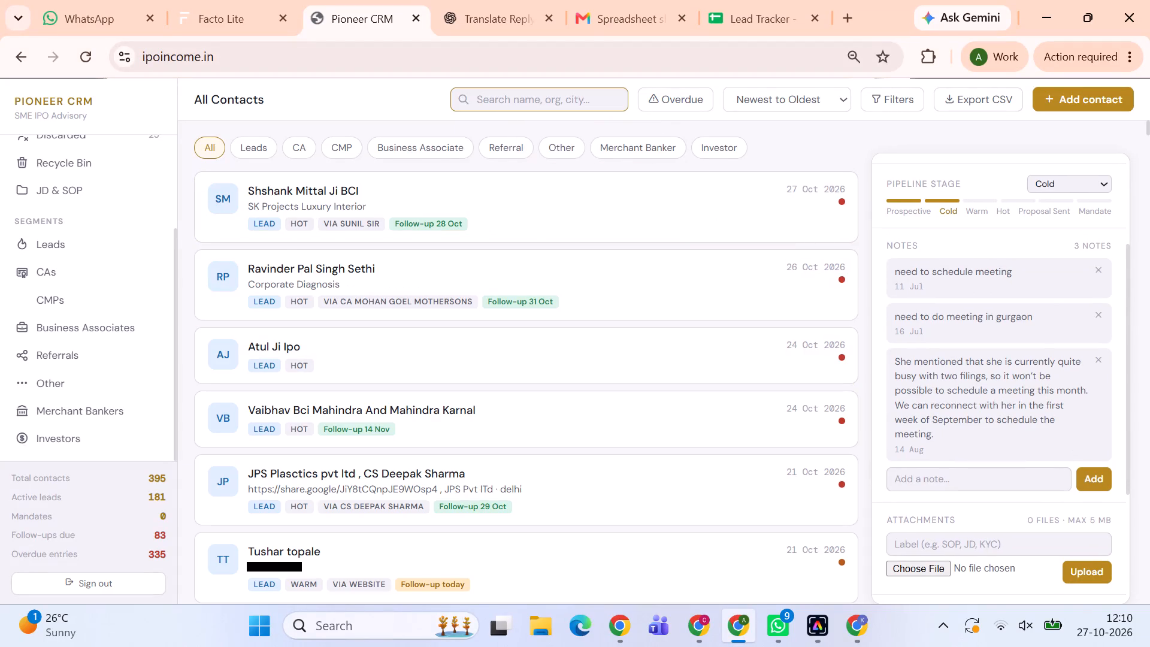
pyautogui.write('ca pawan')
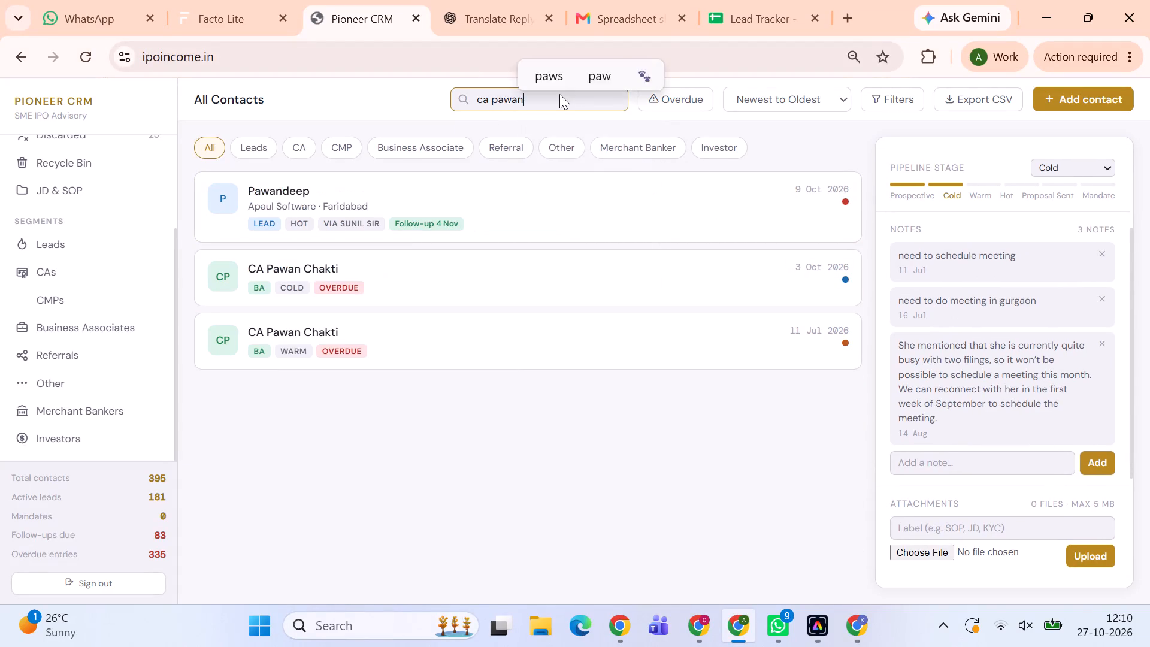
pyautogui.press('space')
pyautogui.click(565, 291)
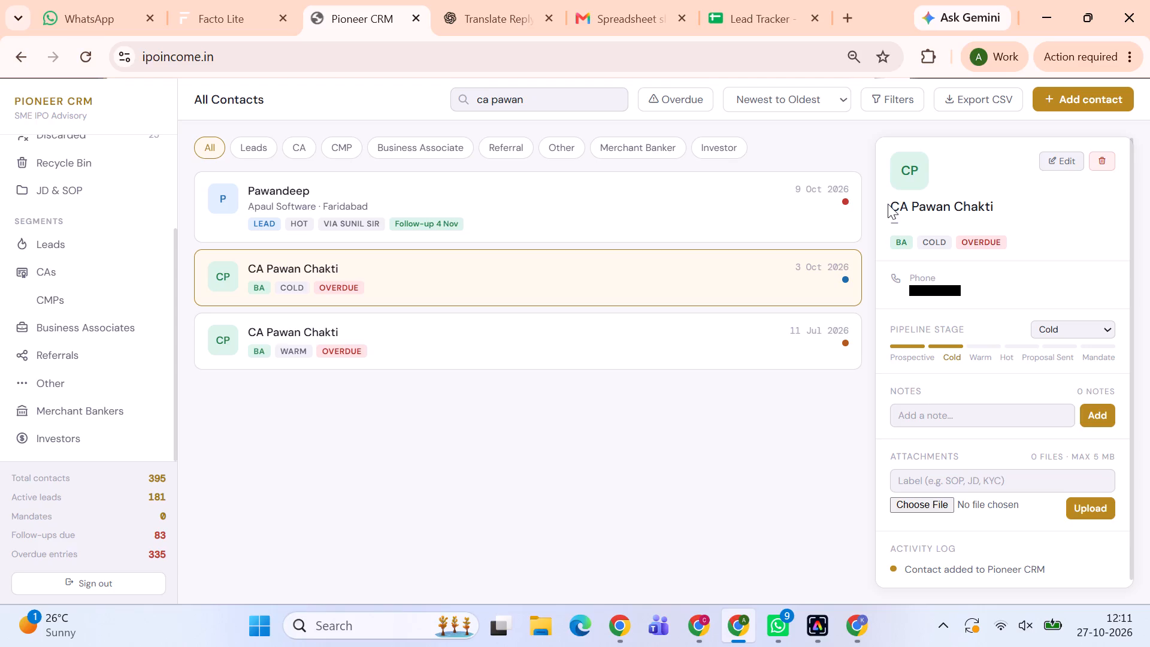
pyautogui.click(580, 95)
pyautogui.press('BackSpace')
pyautogui.press('BackSpace')
pyautogui.press('BackSpace')
pyautogui.press('BackSpace')
pyautogui.press('BackSpace')
pyautogui.press('BackSpace')
pyautogui.press('BackSpace')
pyautogui.press('BackSpace')
pyautogui.press('BackSpace')
pyautogui.press('BackSpace')
pyautogui.press('BackSpace')
pyautogui.press('BackSpace')
pyautogui.press('BackSpace')
pyautogui.press('BackSpace')
pyautogui.press('BackSpace')
pyautogui.press('BackSpace')
pyautogui.press('BackSpace')
pyautogui.press('BackSpace')
pyautogui.press('BackSpace')
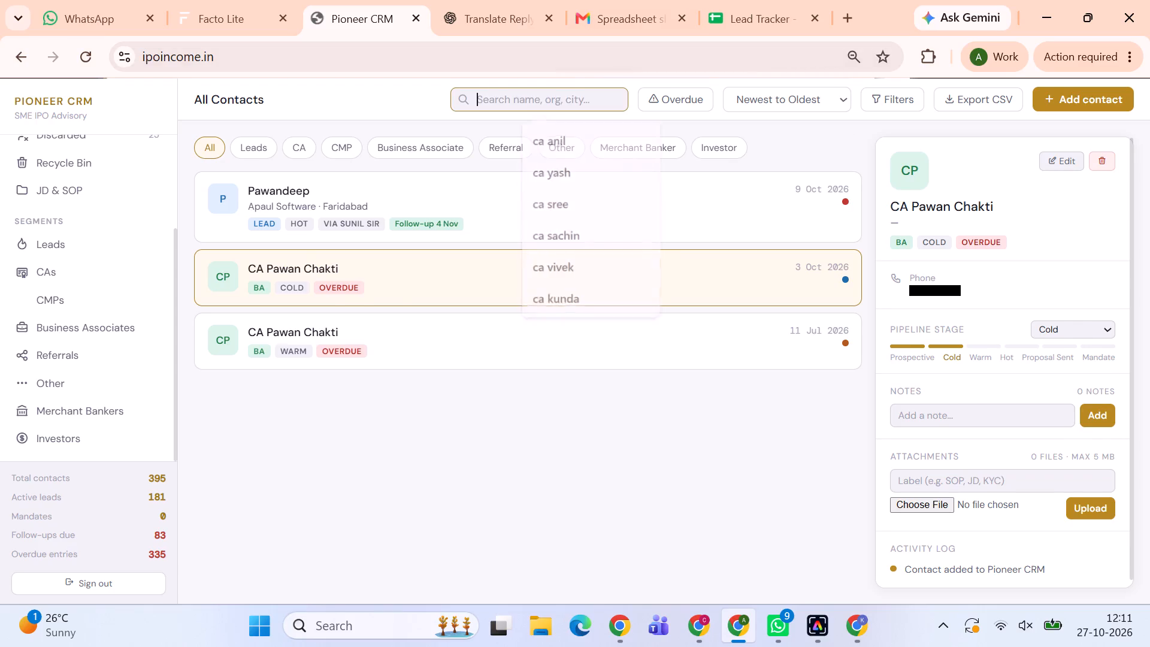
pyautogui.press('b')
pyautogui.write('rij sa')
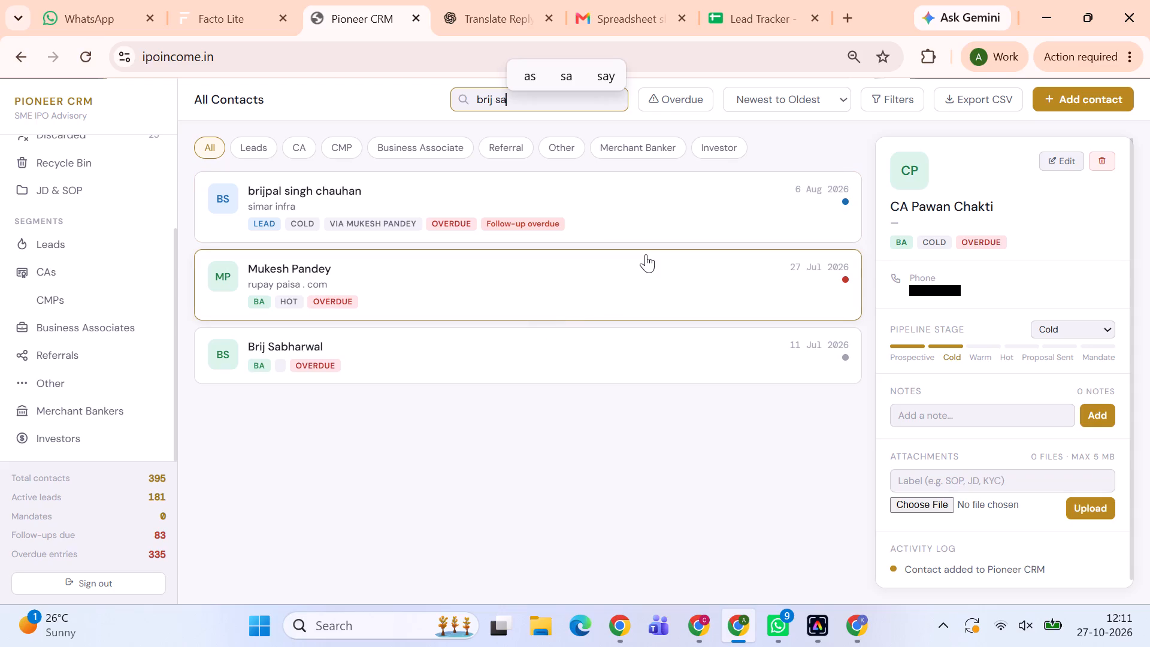
pyautogui.click(659, 361)
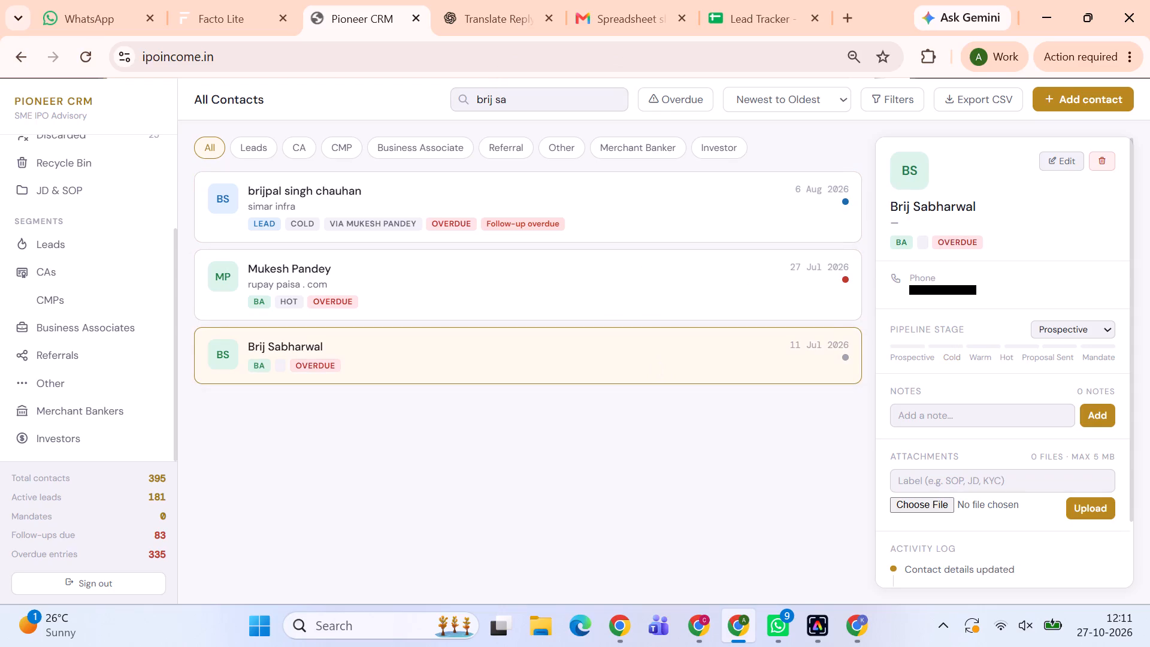
pyautogui.click(541, 101)
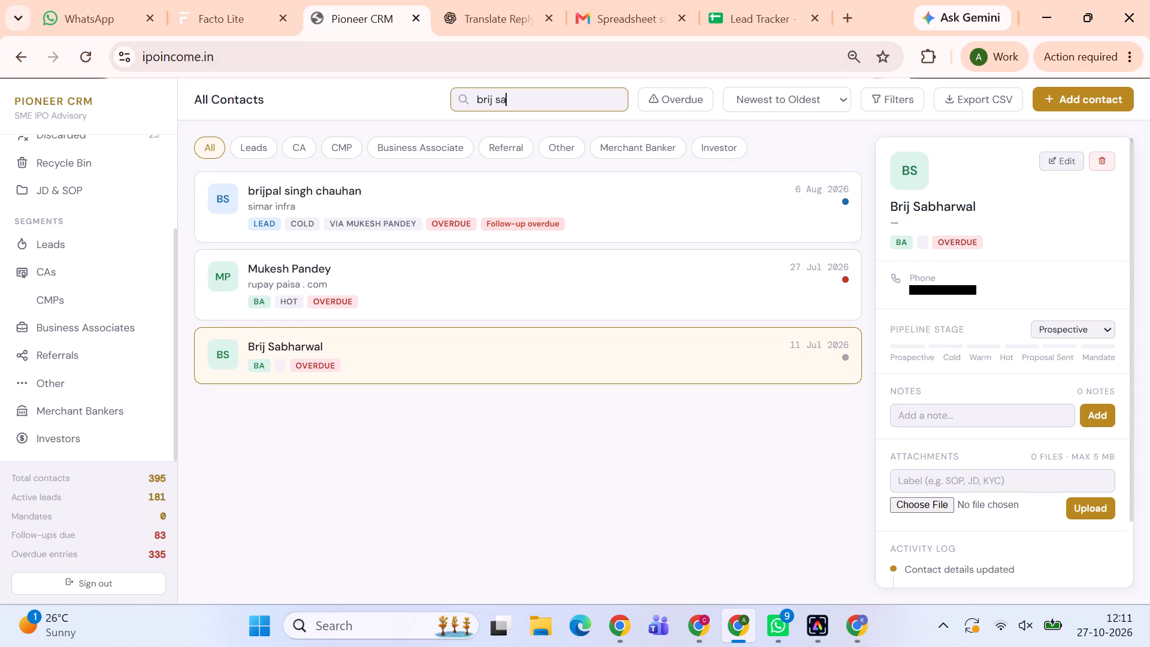
pyautogui.press('BackSpace')
pyautogui.press('BackSpace')
pyautogui.press('BackSpace')
pyautogui.press('BackSpace')
pyautogui.press('BackSpace')
pyautogui.press('BackSpace')
pyautogui.press('BackSpace')
pyautogui.press('BackSpace')
pyautogui.press('BackSpace')
pyautogui.press('BackSpace')
pyautogui.press('BackSpace')
pyautogui.press('BackSpace')
pyautogui.press('BackSpace')
pyautogui.press('BackSpace')
pyautogui.press('BackSpace')
pyautogui.press('BackSpace')
pyautogui.press('BackSpace')
pyautogui.press('BackSpace')
pyautogui.press('BackSpace')
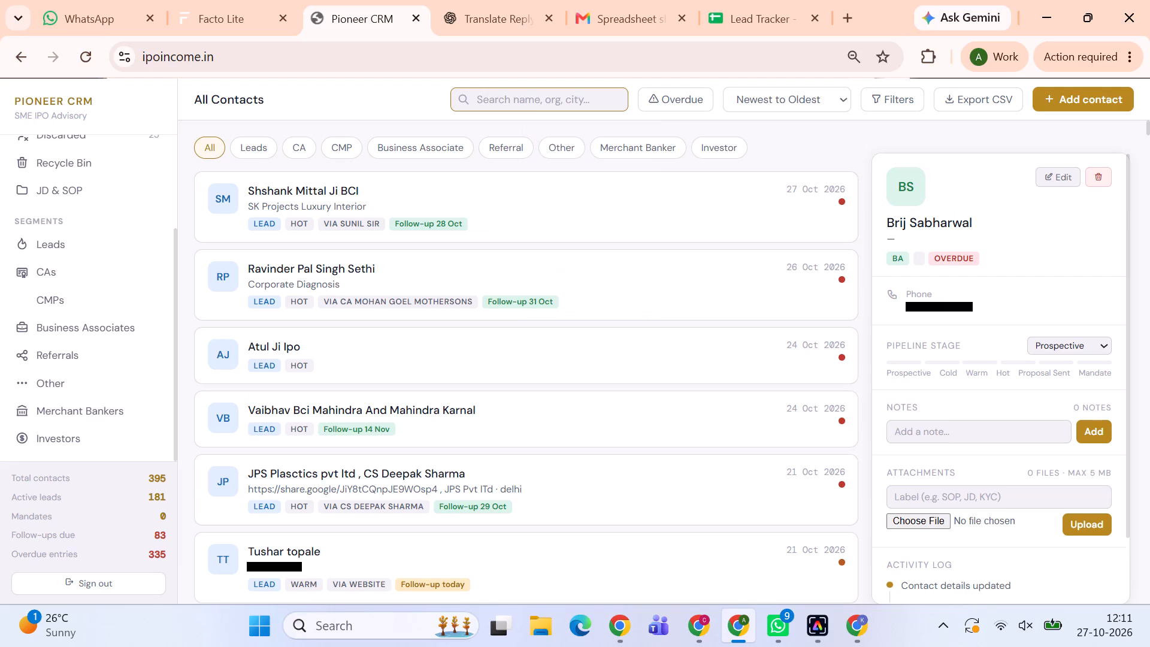
pyautogui.click(523, 102)
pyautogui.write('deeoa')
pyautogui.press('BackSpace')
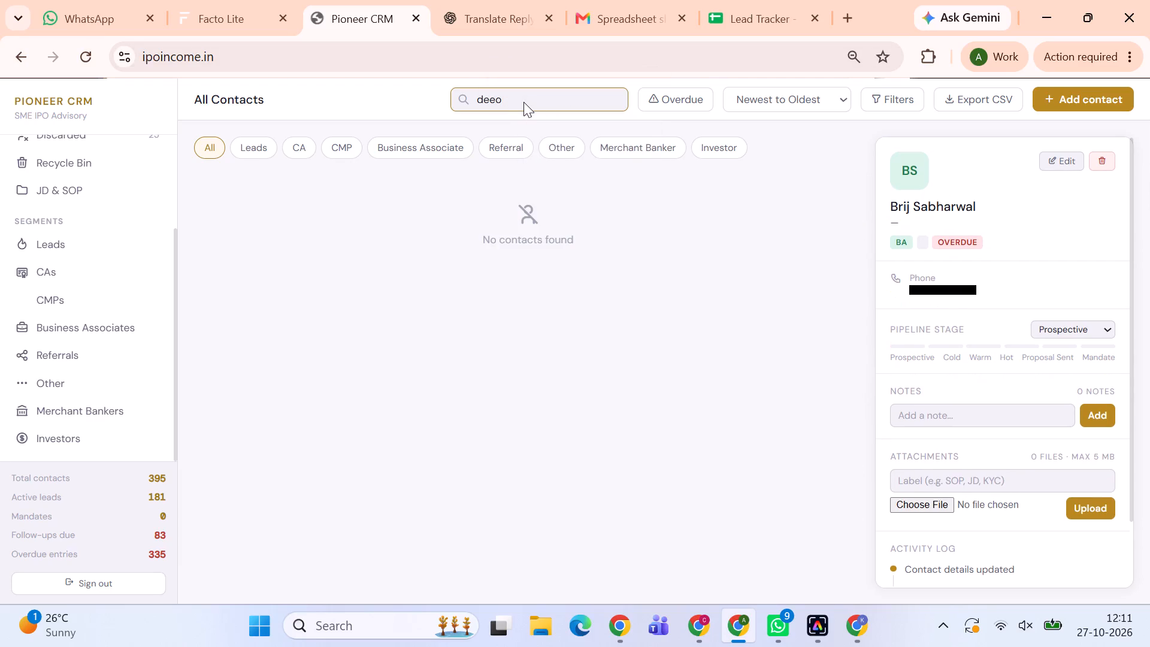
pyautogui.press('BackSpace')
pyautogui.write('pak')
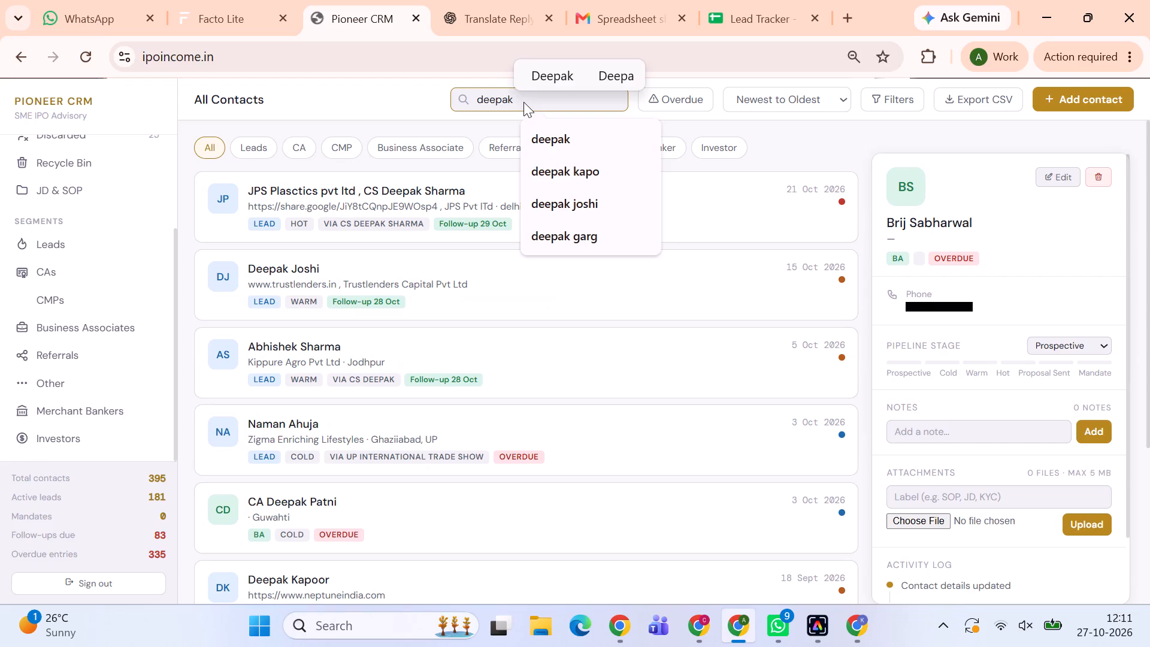
# Replace the "deepak" contact search with "manoj" to look through the matching contacts.
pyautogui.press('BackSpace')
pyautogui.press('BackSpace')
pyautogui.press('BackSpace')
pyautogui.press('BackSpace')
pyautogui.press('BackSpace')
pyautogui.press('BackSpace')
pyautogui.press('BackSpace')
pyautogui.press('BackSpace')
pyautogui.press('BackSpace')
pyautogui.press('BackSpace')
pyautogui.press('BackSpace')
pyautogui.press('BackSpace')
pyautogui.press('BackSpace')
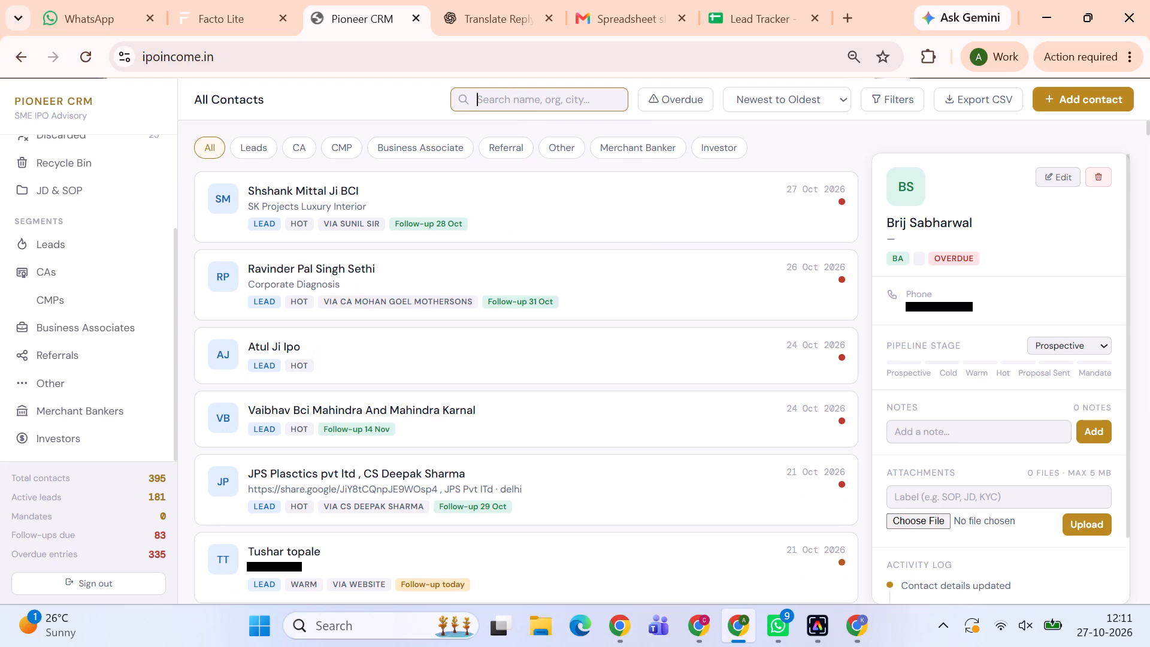
pyautogui.click(532, 102)
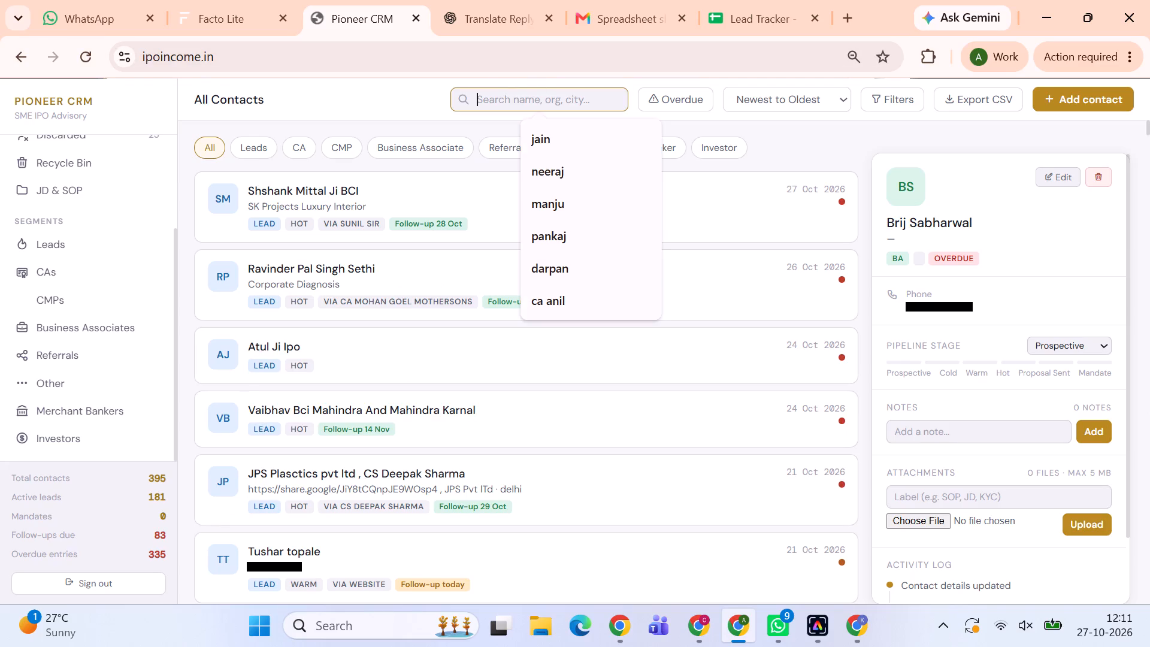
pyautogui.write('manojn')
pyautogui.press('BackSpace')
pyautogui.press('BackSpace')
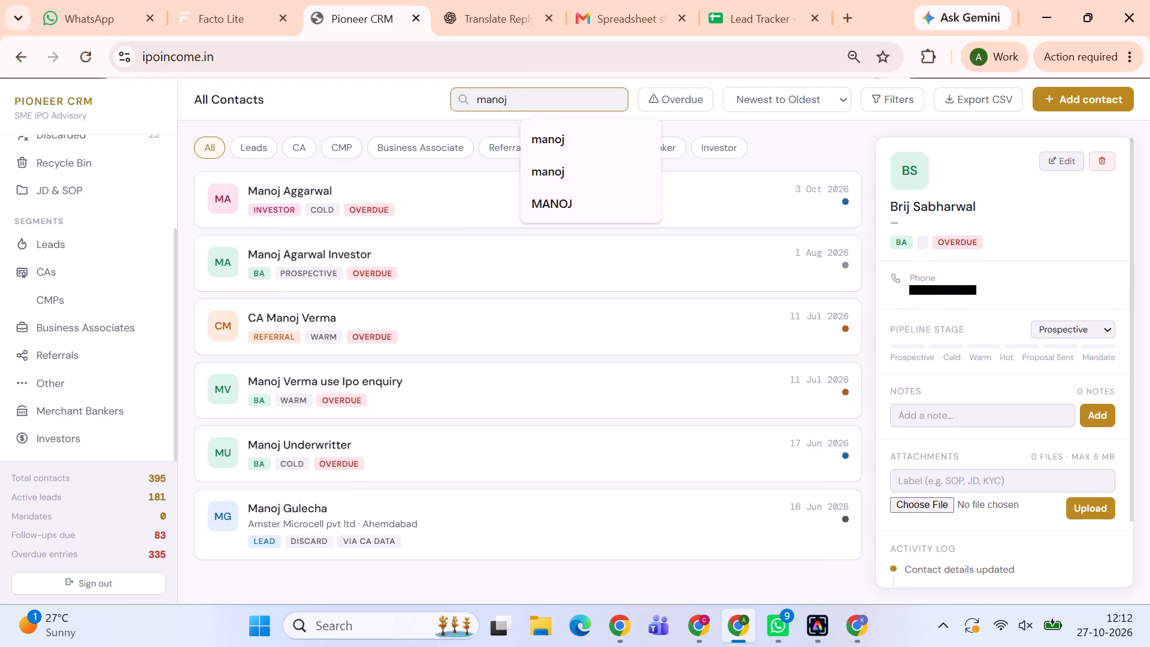
# Replace the contact search with "gaurav" and open the hot business associate record dated 11 Jul 2026.
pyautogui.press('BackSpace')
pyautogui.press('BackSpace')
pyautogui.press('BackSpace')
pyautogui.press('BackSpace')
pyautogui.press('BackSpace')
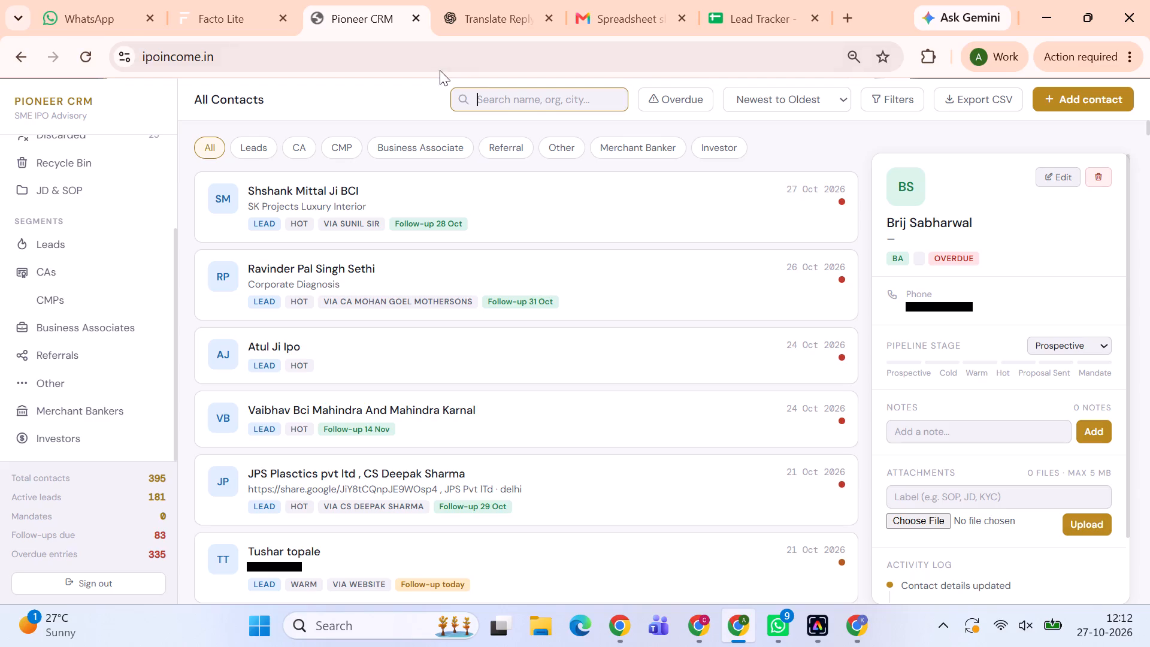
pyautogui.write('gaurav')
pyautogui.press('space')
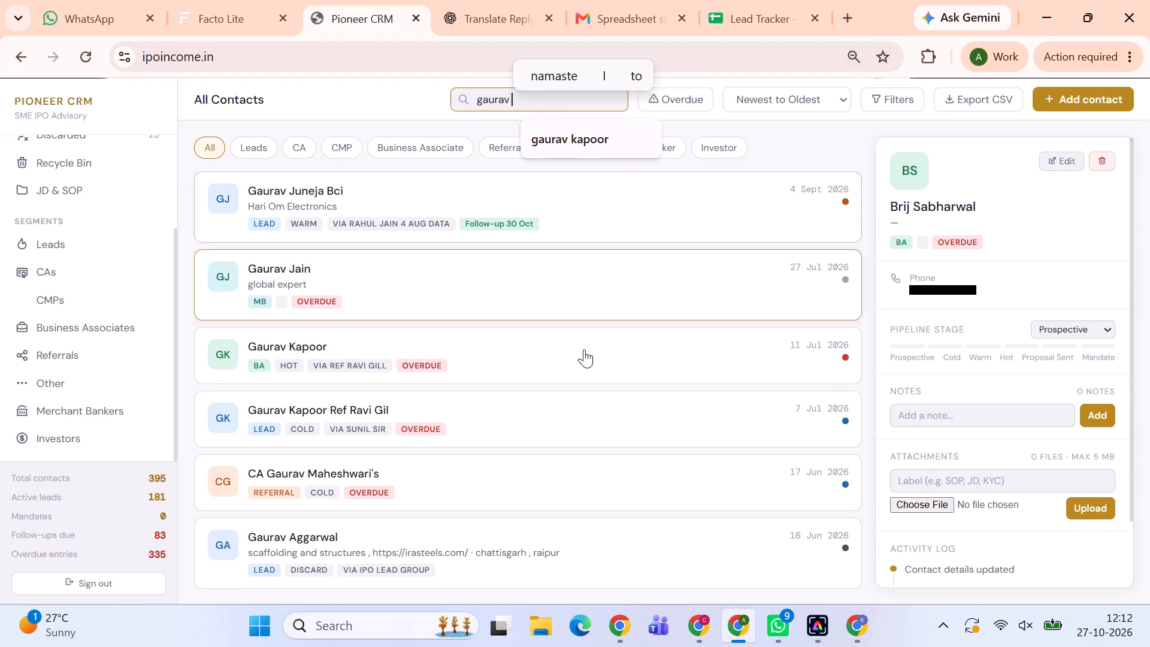
pyautogui.click(546, 365)
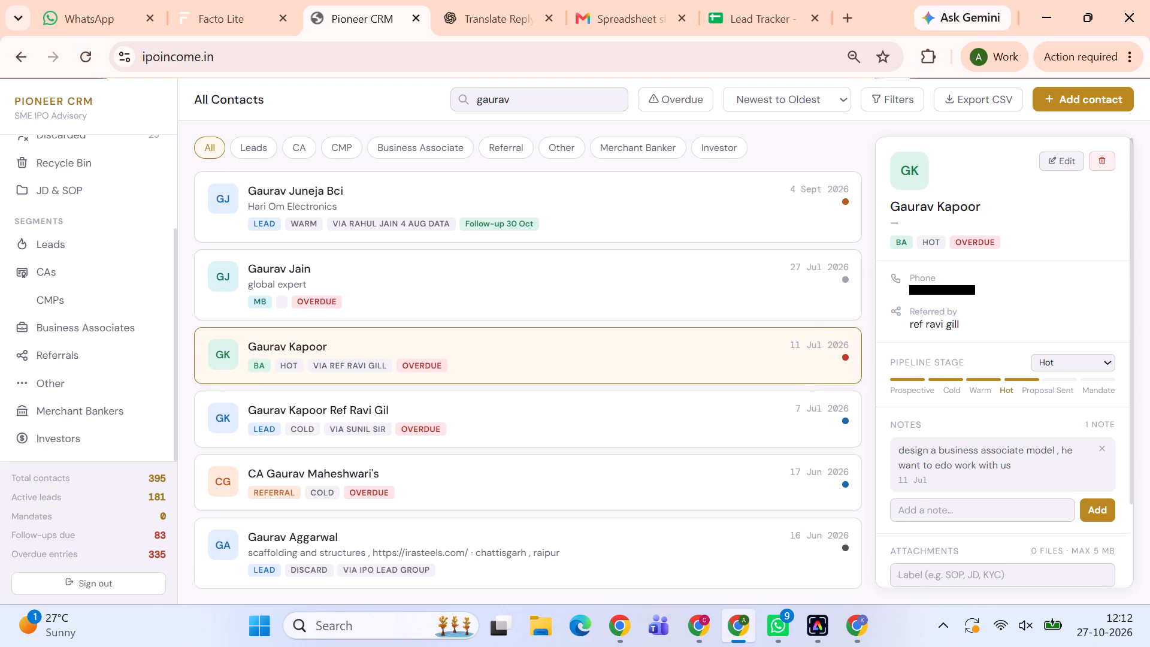
pyautogui.click(560, 97)
pyautogui.press('BackSpace')
pyautogui.press('BackSpace')
pyautogui.press('BackSpace')
pyautogui.press('BackSpace')
pyautogui.press('BackSpace')
pyautogui.press('BackSpace')
pyautogui.press('BackSpace')
pyautogui.press('BackSpace')
pyautogui.press('BackSpace')
pyautogui.press('BackSpace')
pyautogui.press('BackSpace')
pyautogui.press('BackSpace')
pyautogui.press('BackSpace')
pyautogui.press('BackSpace')
pyautogui.press('BackSpace')
pyautogui.press('BackSpace')
pyautogui.press('BackSpace')
pyautogui.press('BackSpace')
pyautogui.press('BackSpace')
pyautogui.press('BackSpace')
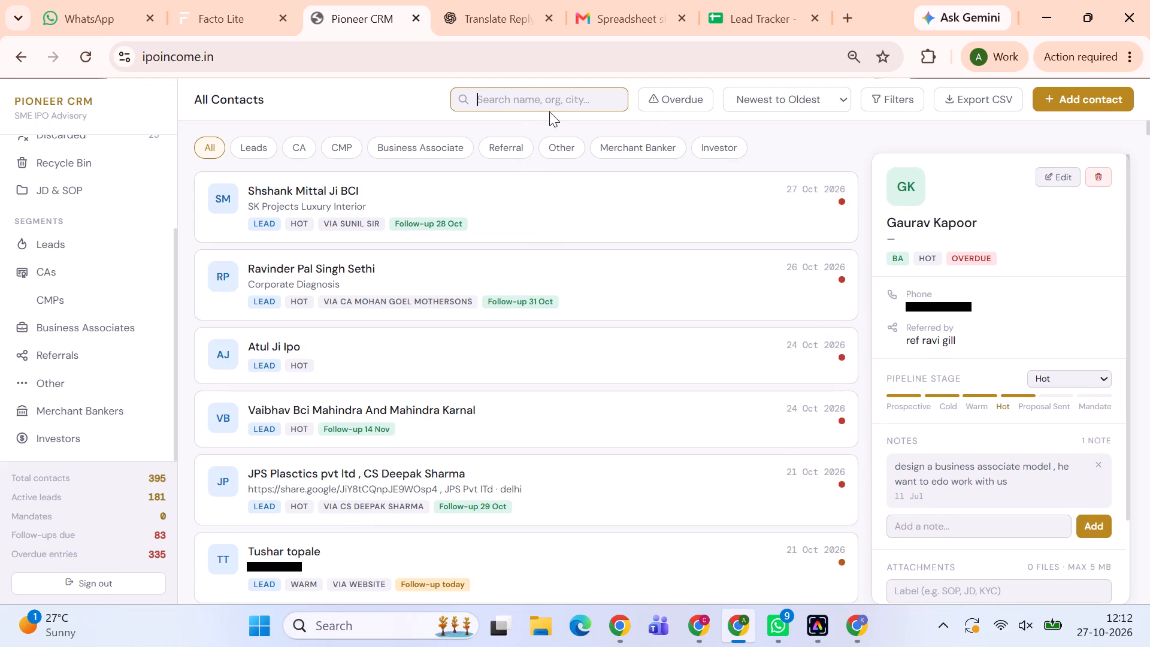
pyautogui.click(553, 103)
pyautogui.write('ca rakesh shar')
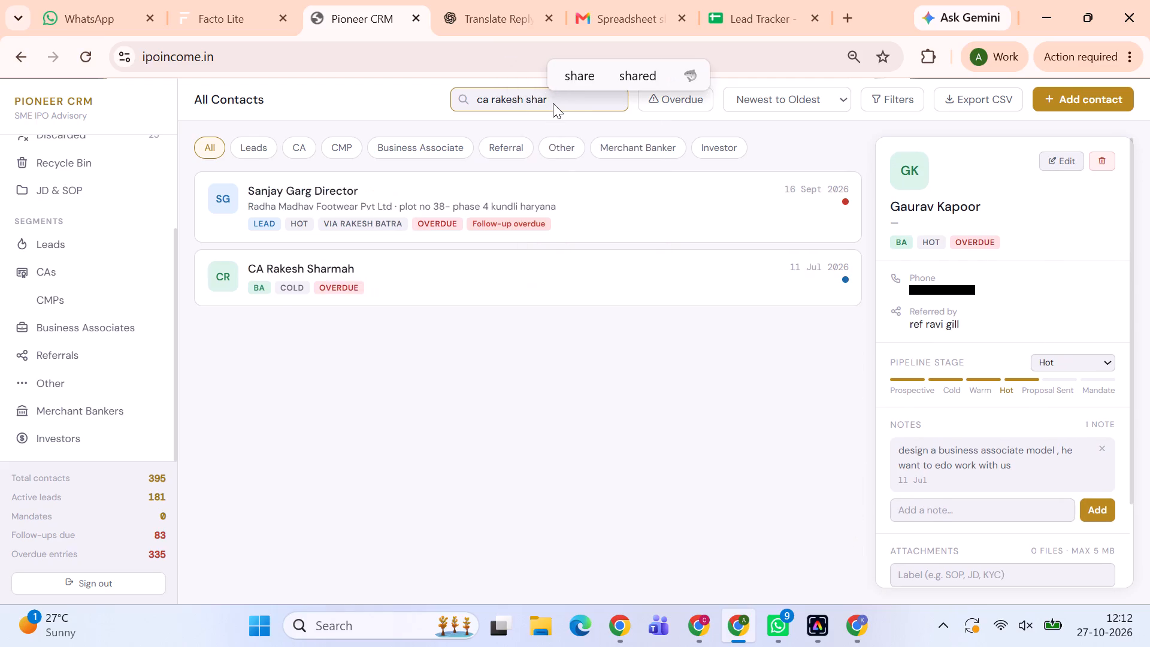
pyautogui.click(595, 276)
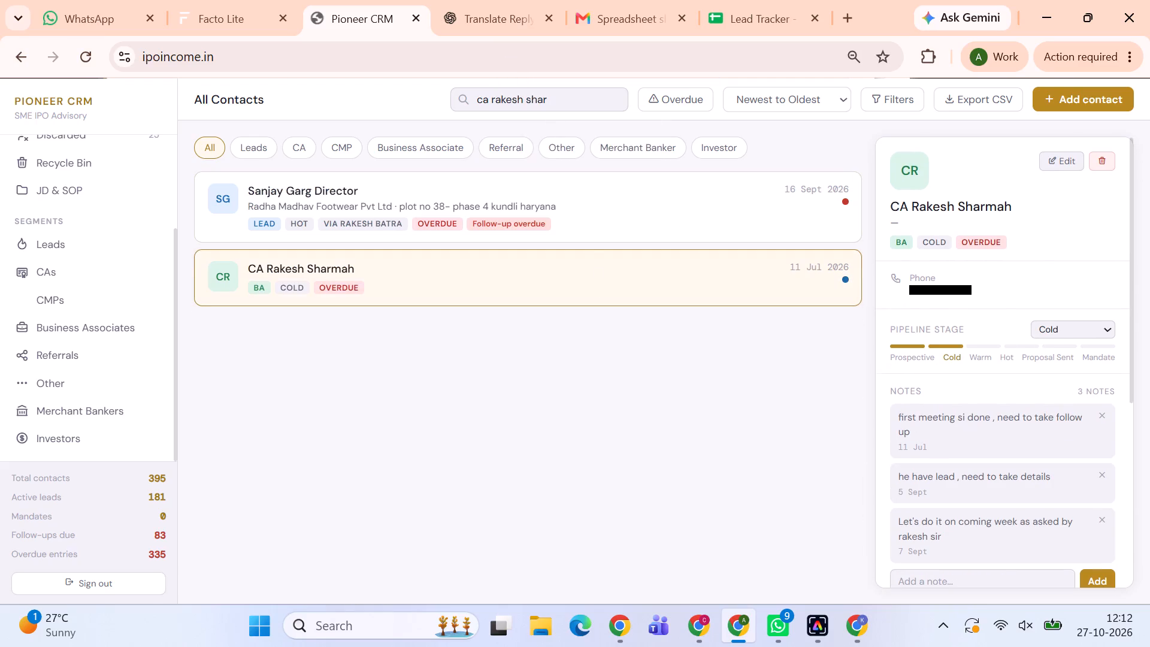
pyautogui.scroll(-1, 991, 415)
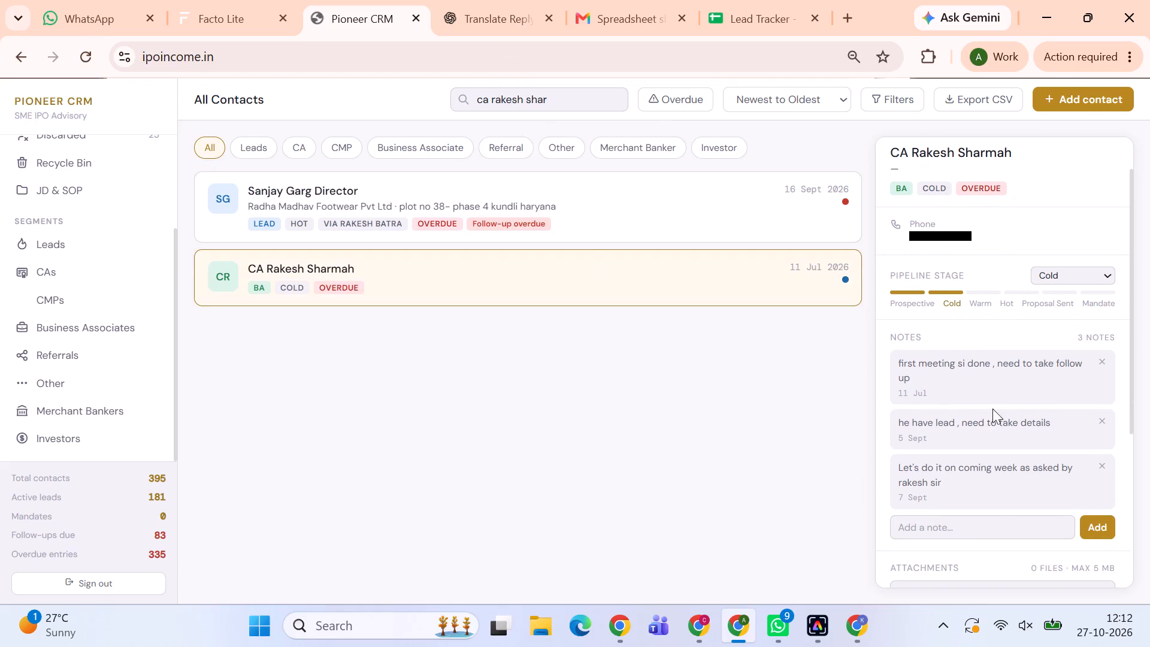
pyautogui.click(562, 108)
pyautogui.press('BackSpace')
pyautogui.press('BackSpace')
pyautogui.press('BackSpace')
pyautogui.press('BackSpace')
pyautogui.press('BackSpace')
pyautogui.press('BackSpace')
pyautogui.press('BackSpace')
pyautogui.press('BackSpace')
pyautogui.press('BackSpace')
pyautogui.press('BackSpace')
pyautogui.press('BackSpace')
pyautogui.press('BackSpace')
pyautogui.press('BackSpace')
pyautogui.press('BackSpace')
pyautogui.press('BackSpace')
pyautogui.press('BackSpace')
pyautogui.press('BackSpace')
pyautogui.press('BackSpace')
pyautogui.press('BackSpace')
pyautogui.press('BackSpace')
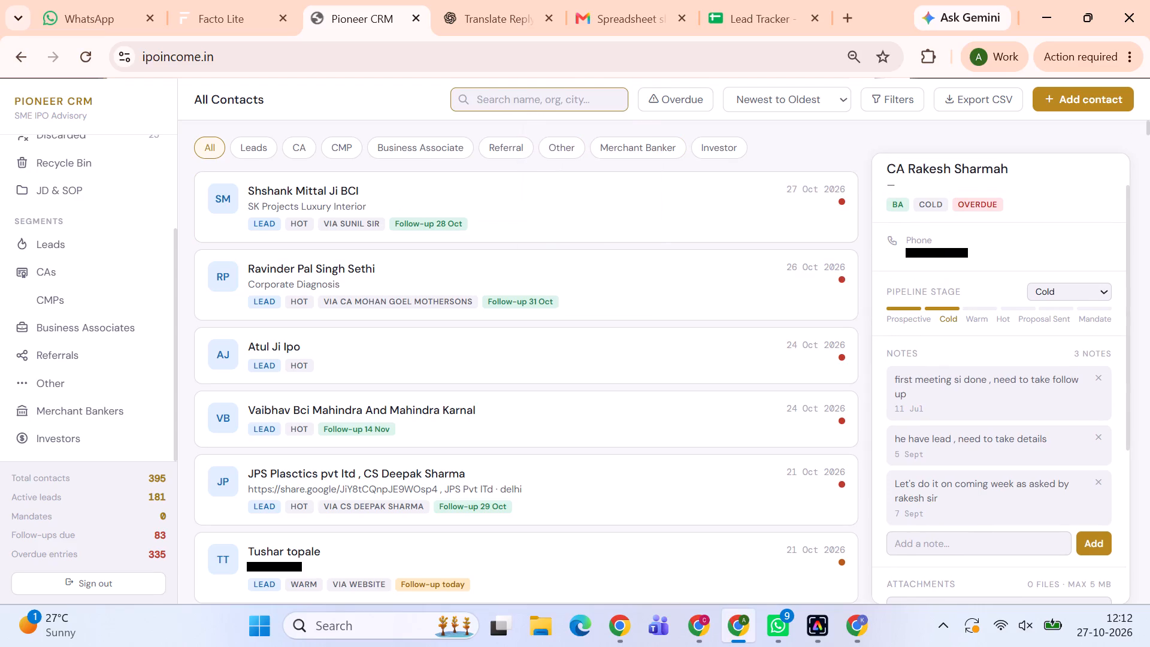
pyautogui.click(586, 96)
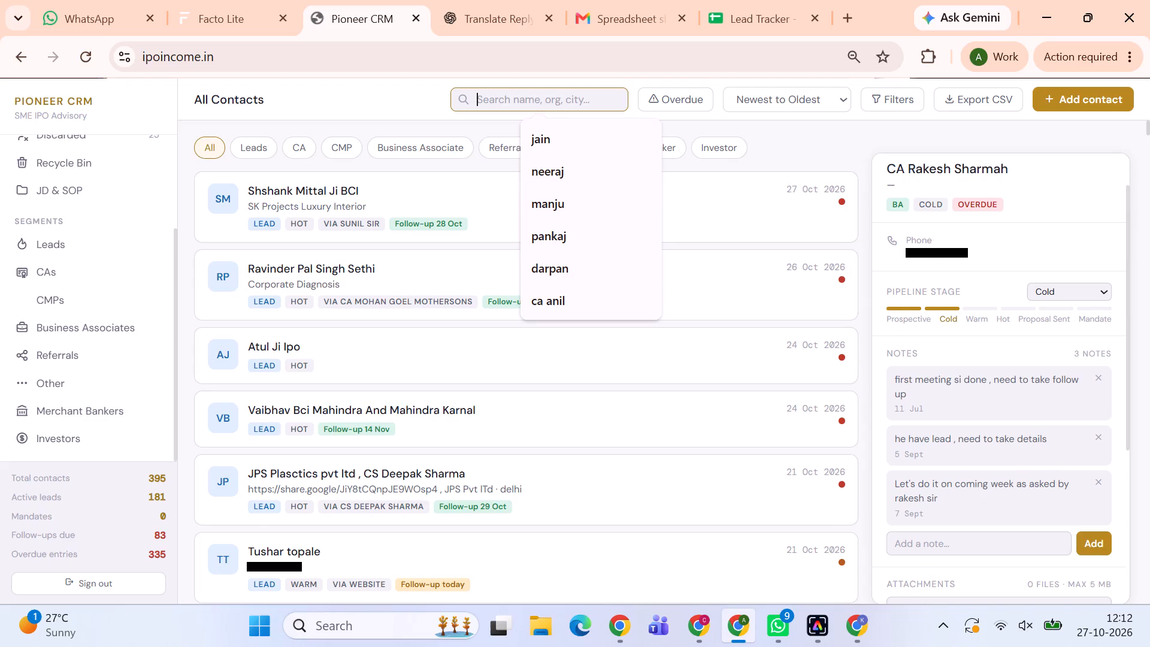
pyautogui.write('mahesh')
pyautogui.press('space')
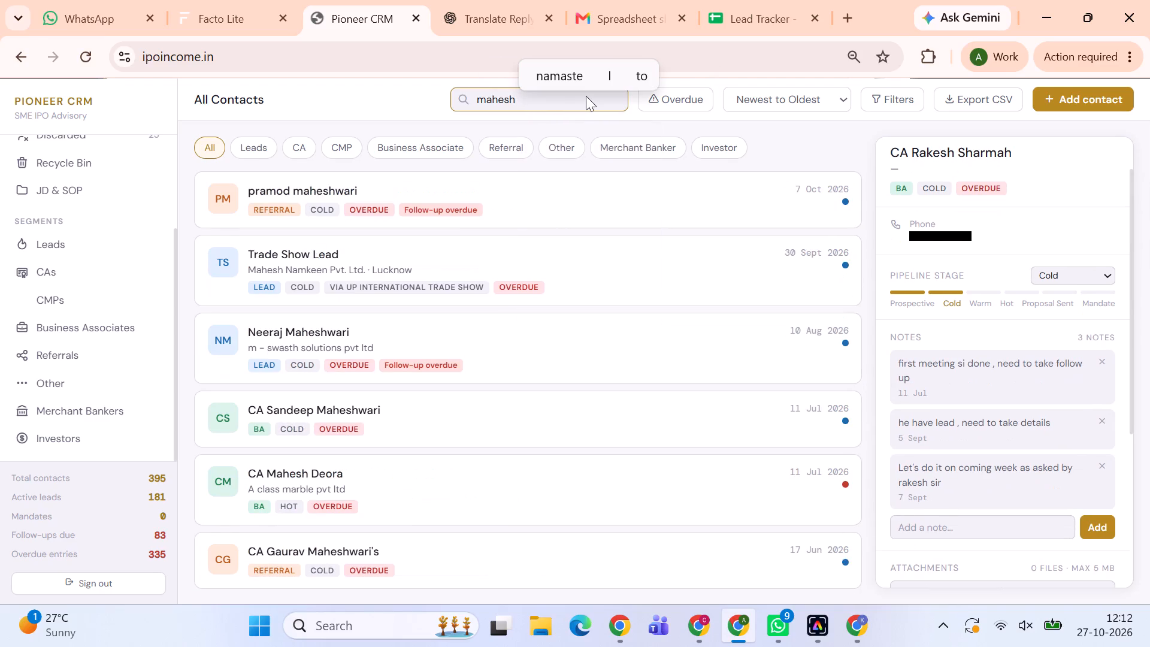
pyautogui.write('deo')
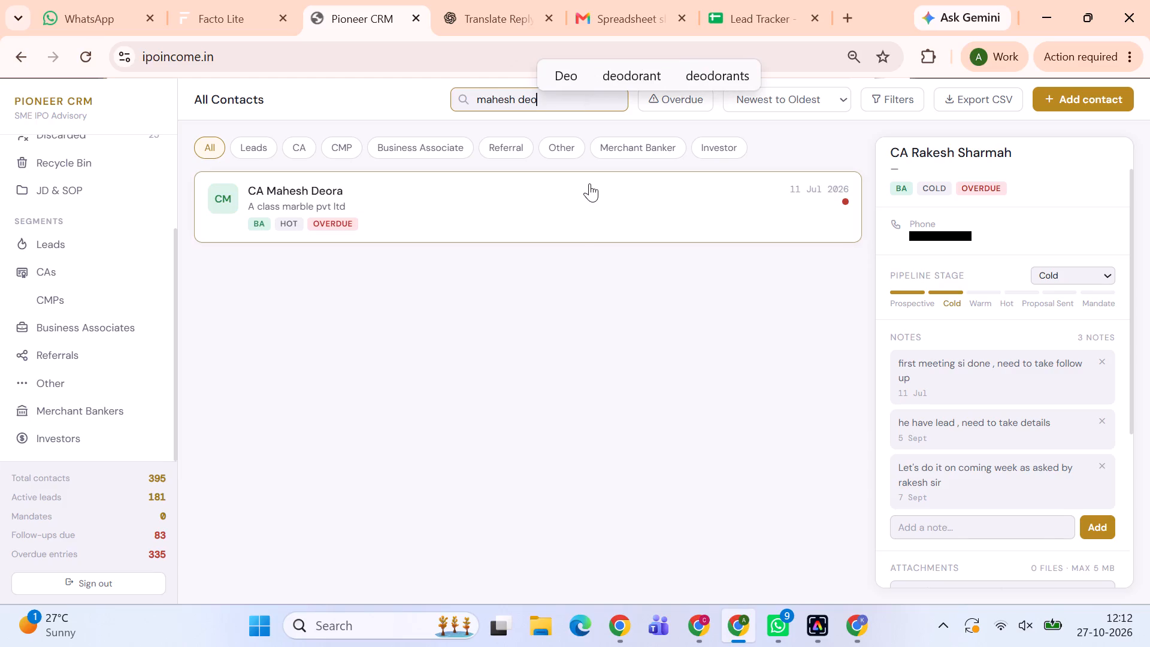
pyautogui.click(586, 189)
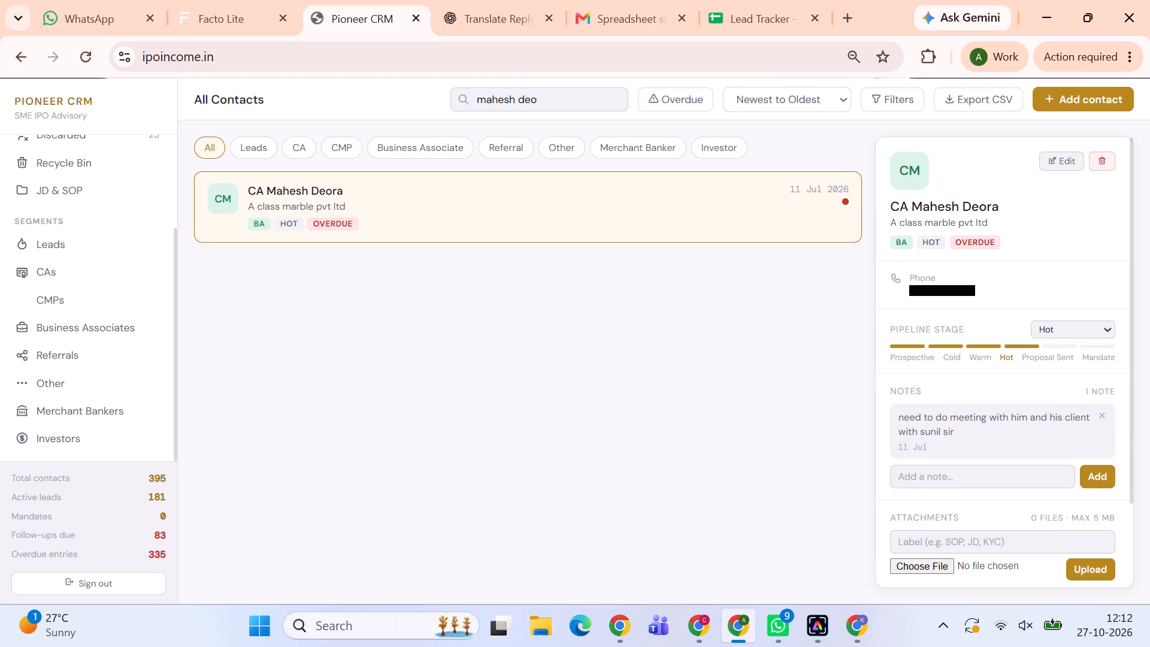
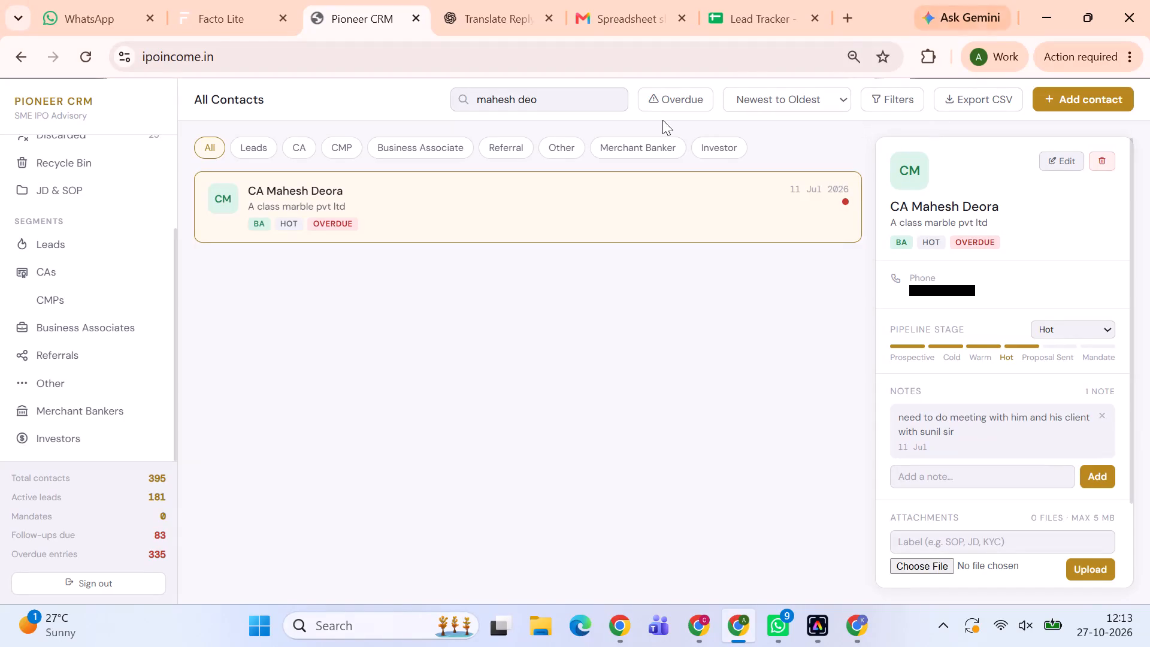
pyautogui.click(572, 99)
pyautogui.press('BackSpace')
pyautogui.press('BackSpace')
pyautogui.press('BackSpace')
pyautogui.press('BackSpace')
pyautogui.press('BackSpace')
pyautogui.press('BackSpace')
pyautogui.press('BackSpace')
pyautogui.press('BackSpace')
pyautogui.press('BackSpace')
pyautogui.press('BackSpace')
pyautogui.press('BackSpace')
pyautogui.press('BackSpace')
pyautogui.press('BackSpace')
pyautogui.press('BackSpace')
pyautogui.press('BackSpace')
pyautogui.press('BackSpace')
pyautogui.press('BackSpace')
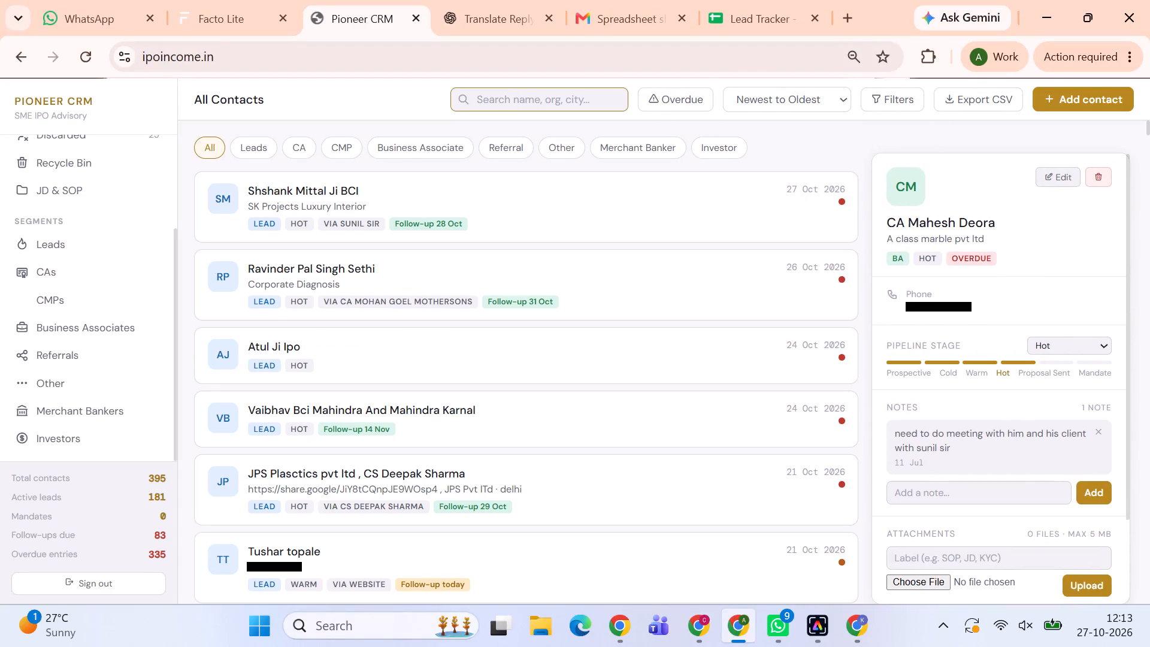
pyautogui.click(555, 105)
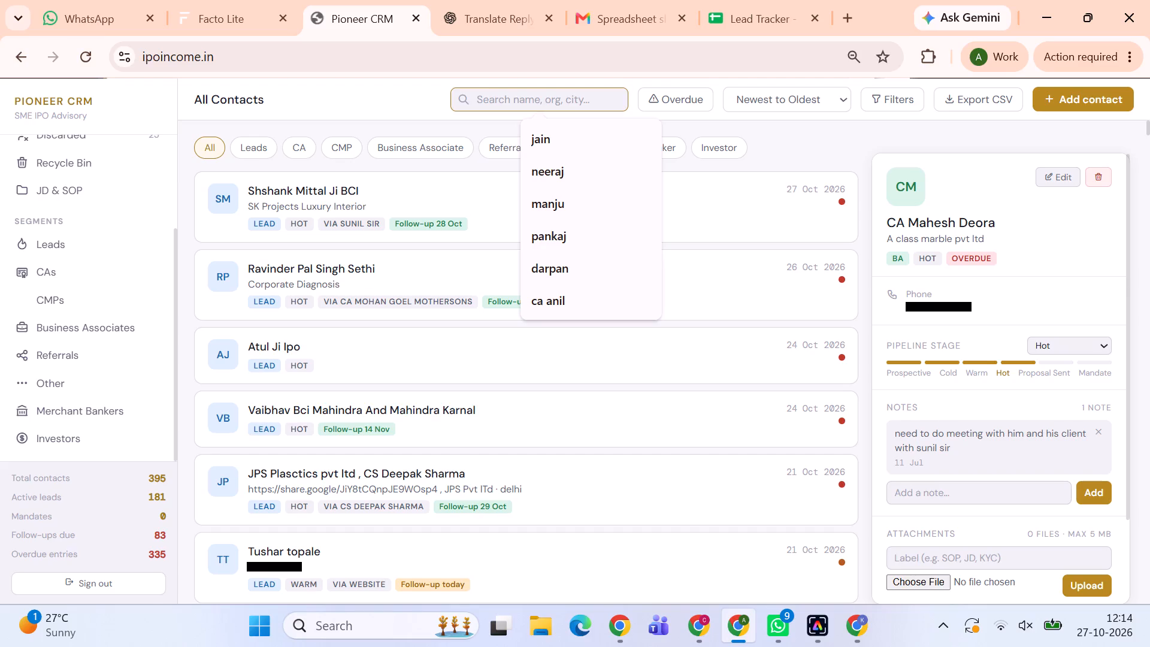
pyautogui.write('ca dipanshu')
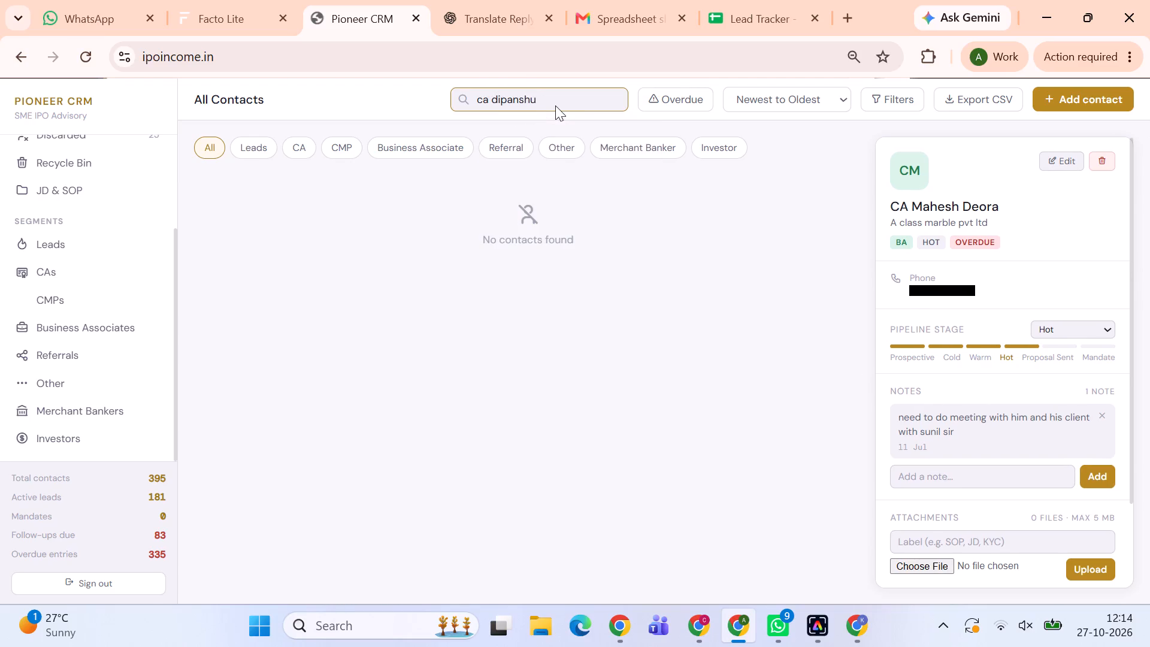
# Replace the contact search with "ca sand" to look up the matching business associate.
pyautogui.click(568, 105)
pyautogui.press('BackSpace')
pyautogui.press('BackSpace')
pyautogui.press('BackSpace')
pyautogui.press('BackSpace')
pyautogui.press('BackSpace')
pyautogui.press('BackSpace')
pyautogui.press('BackSpace')
pyautogui.press('BackSpace')
pyautogui.press('BackSpace')
pyautogui.press('BackSpace')
pyautogui.press('BackSpace')
pyautogui.press('BackSpace')
pyautogui.press('BackSpace')
pyautogui.press('BackSpace')
pyautogui.press('BackSpace')
pyautogui.press('BackSpace')
pyautogui.press('BackSpace')
pyautogui.press('BackSpace')
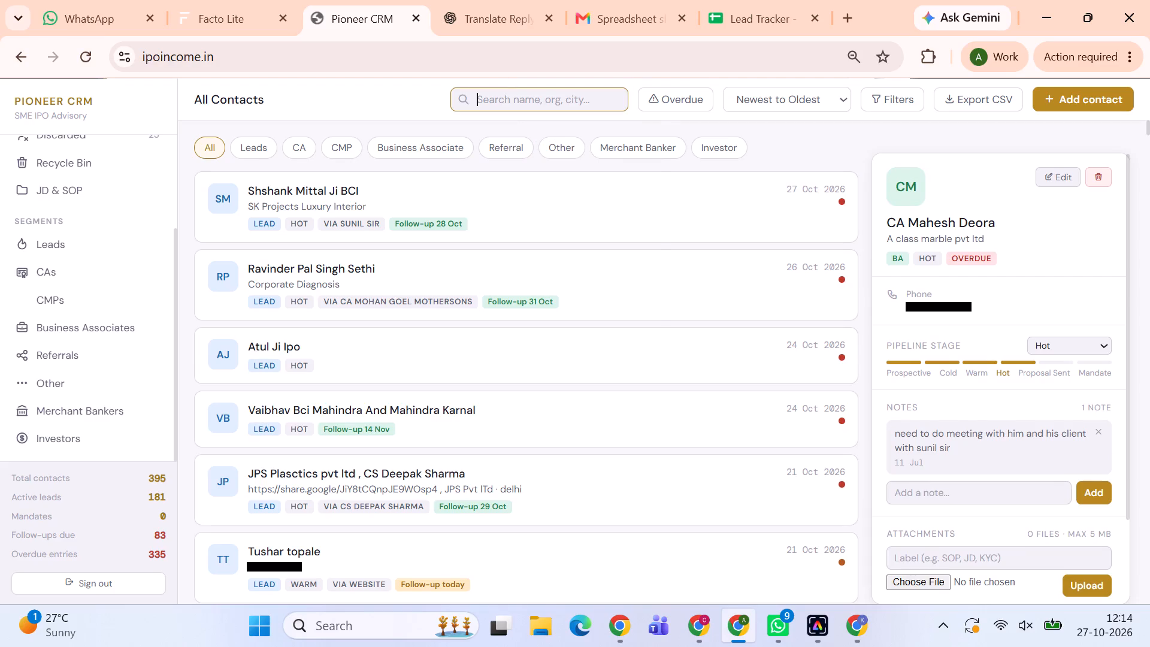
pyautogui.click(568, 102)
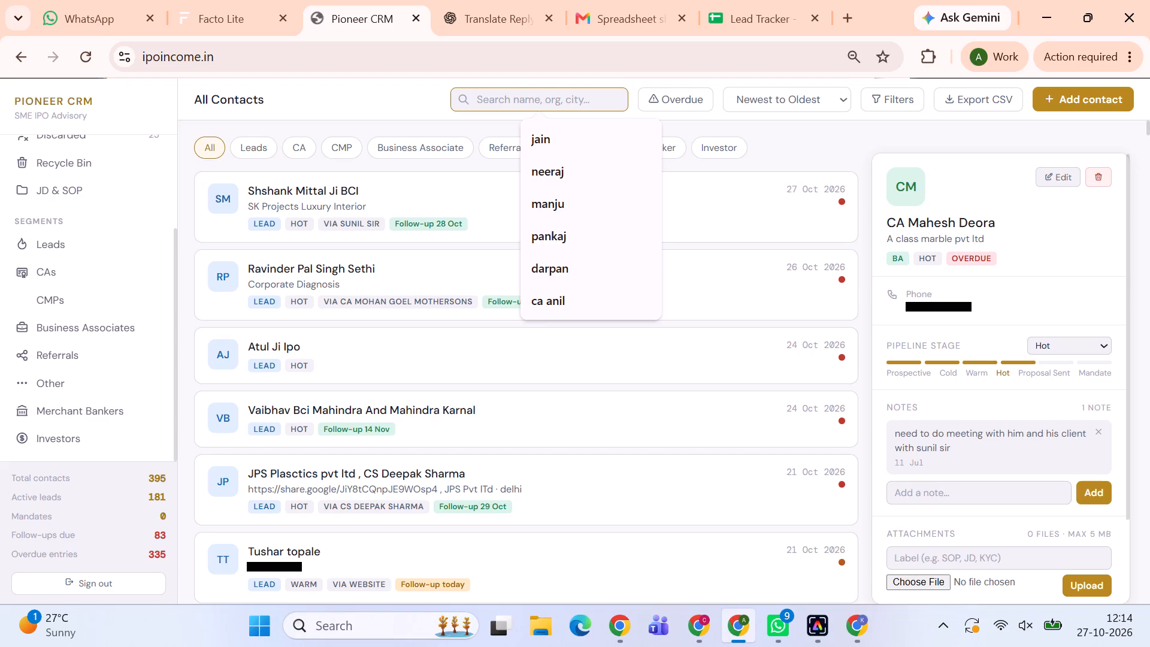
pyautogui.click(568, 102)
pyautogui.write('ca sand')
# Replace the contact search with "ca kundan" and open the matching business associate record.
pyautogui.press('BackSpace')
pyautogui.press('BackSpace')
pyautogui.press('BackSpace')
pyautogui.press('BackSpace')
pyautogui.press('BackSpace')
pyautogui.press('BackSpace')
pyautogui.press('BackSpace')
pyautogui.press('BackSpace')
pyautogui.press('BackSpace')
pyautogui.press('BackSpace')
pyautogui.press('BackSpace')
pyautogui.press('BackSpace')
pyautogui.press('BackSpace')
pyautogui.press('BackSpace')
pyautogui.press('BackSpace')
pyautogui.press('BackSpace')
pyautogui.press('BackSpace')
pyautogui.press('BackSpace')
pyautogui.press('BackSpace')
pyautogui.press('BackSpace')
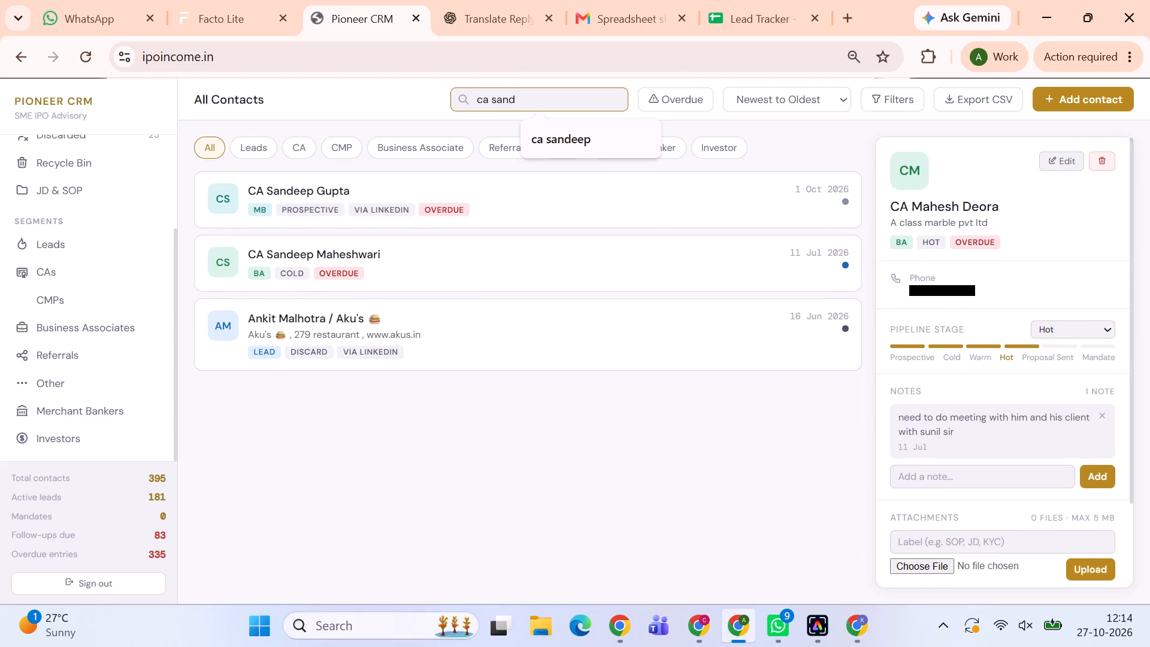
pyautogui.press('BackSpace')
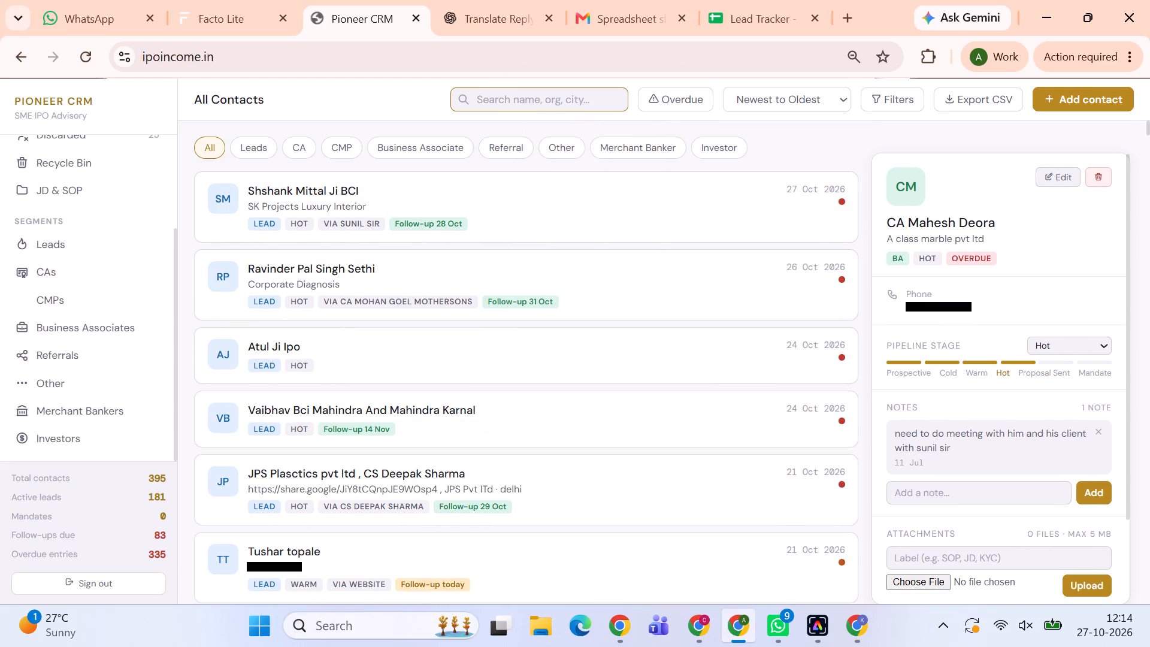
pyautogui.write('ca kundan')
pyautogui.click(576, 186)
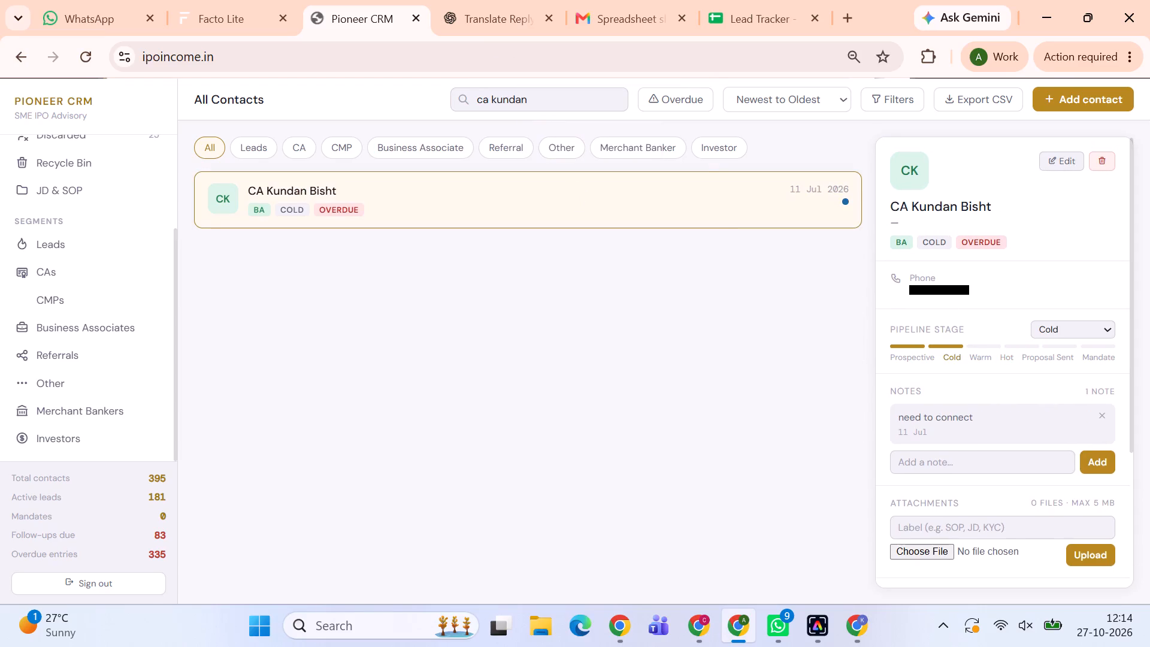
# Replace the contact search with "ca sandeep" and open the cold business associate record dated 11 Jul 2026.
pyautogui.click(577, 92)
pyautogui.press('BackSpace')
pyautogui.press('BackSpace')
pyautogui.press('BackSpace')
pyautogui.press('BackSpace')
pyautogui.press('BackSpace')
pyautogui.press('BackSpace')
pyautogui.press('BackSpace')
pyautogui.press('BackSpace')
pyautogui.press('BackSpace')
pyautogui.press('BackSpace')
pyautogui.press('BackSpace')
pyautogui.press('BackSpace')
pyautogui.press('BackSpace')
pyautogui.press('BackSpace')
pyautogui.press('BackSpace')
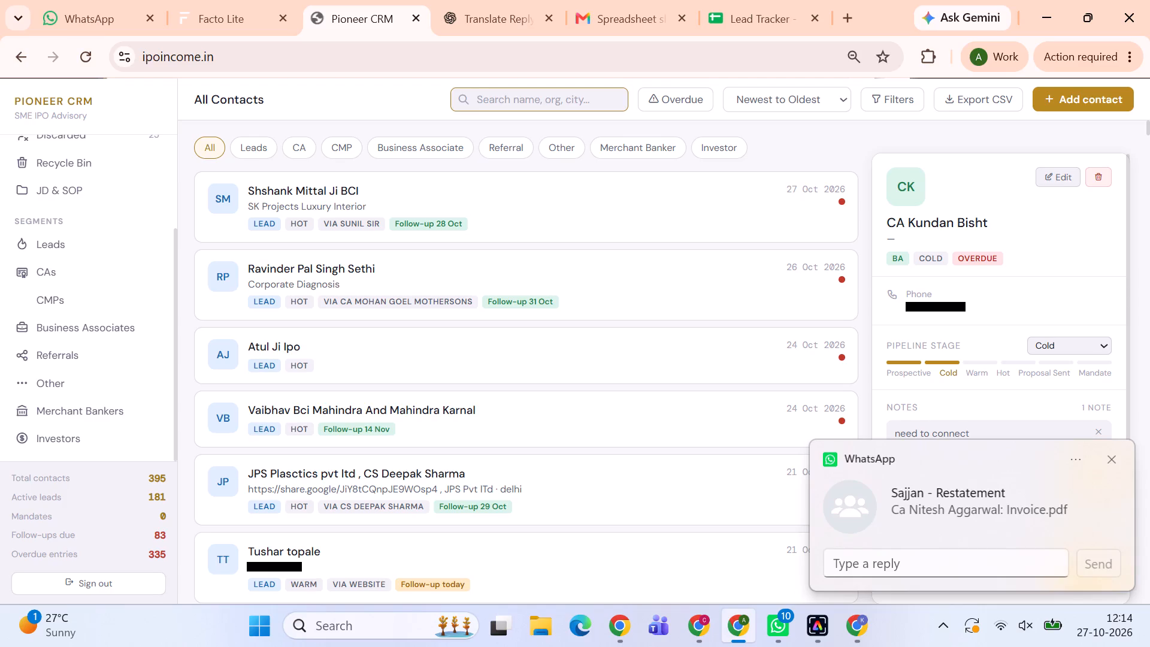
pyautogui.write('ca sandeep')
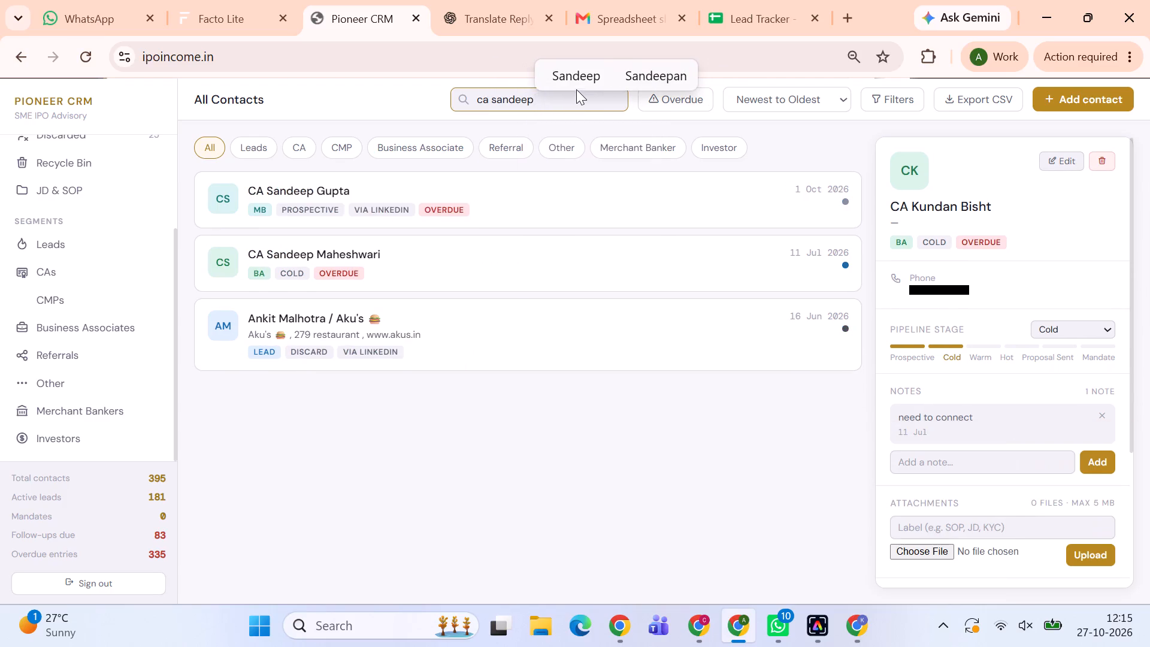
pyautogui.click(585, 273)
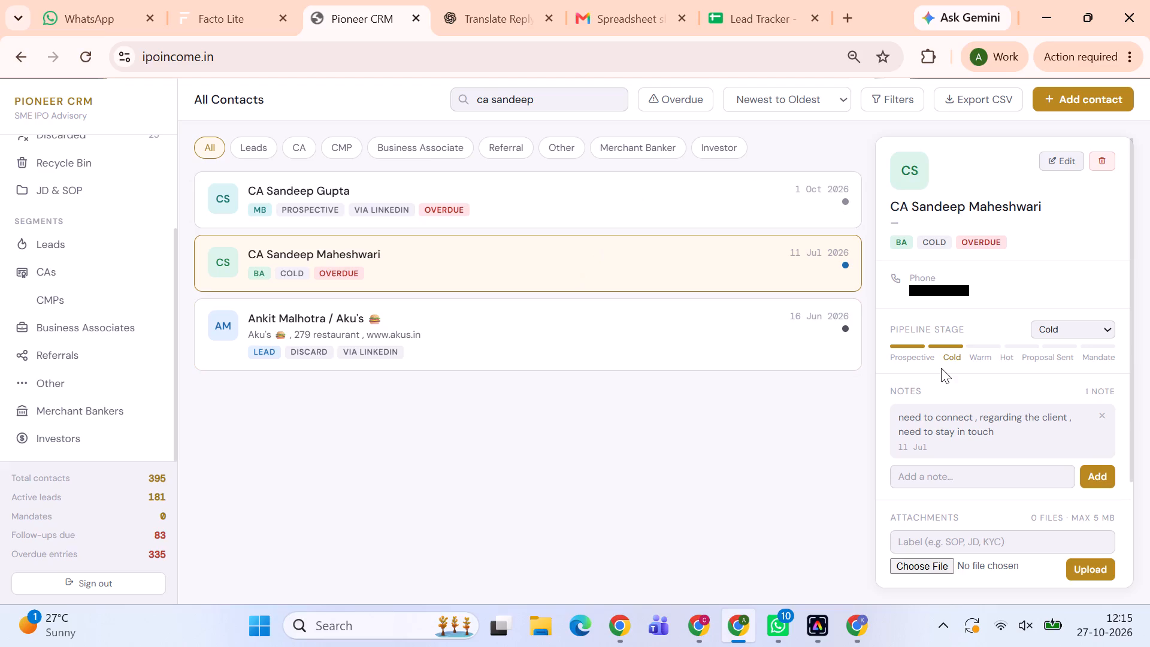
# Replace the contact search with "balag", open the Chennai business associate record and read through its follow-up notes.
pyautogui.click(563, 99)
pyautogui.press('BackSpace')
pyautogui.press('BackSpace')
pyautogui.press('BackSpace')
pyautogui.press('BackSpace')
pyautogui.press('BackSpace')
pyautogui.press('BackSpace')
pyautogui.press('BackSpace')
pyautogui.press('BackSpace')
pyautogui.press('BackSpace')
pyautogui.press('BackSpace')
pyautogui.press('BackSpace')
pyautogui.press('BackSpace')
pyautogui.press('BackSpace')
pyautogui.press('BackSpace')
pyautogui.press('BackSpace')
pyautogui.press('BackSpace')
pyautogui.press('BackSpace')
pyautogui.press('BackSpace')
pyautogui.press('BackSpace')
pyautogui.press('BackSpace')
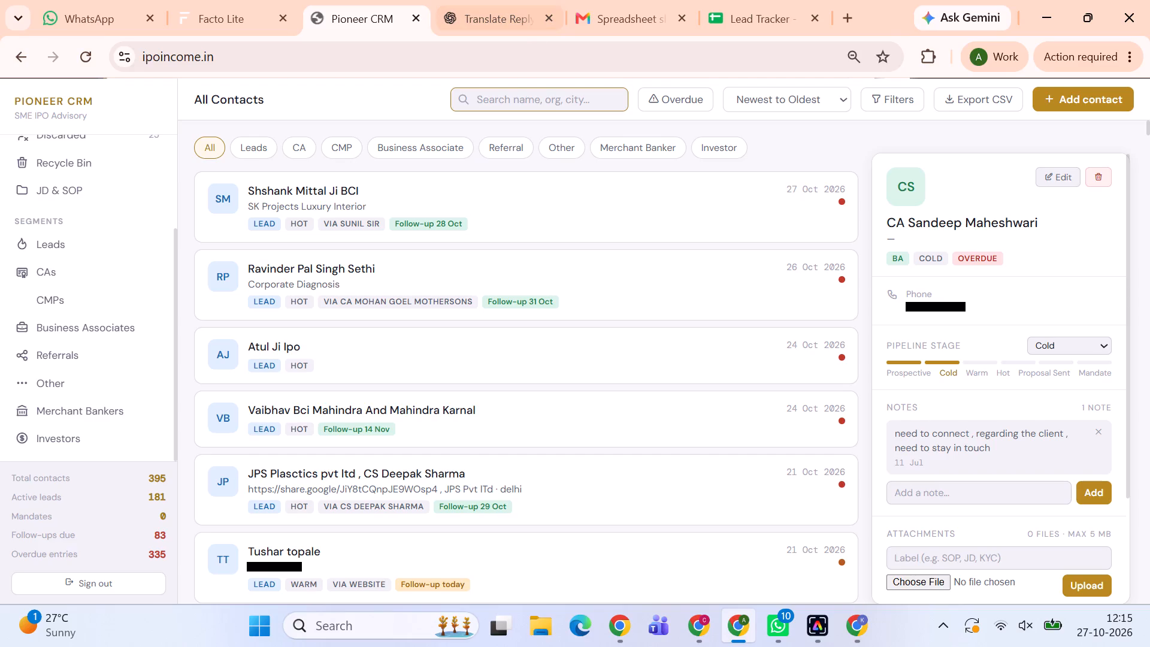
pyautogui.click(540, 98)
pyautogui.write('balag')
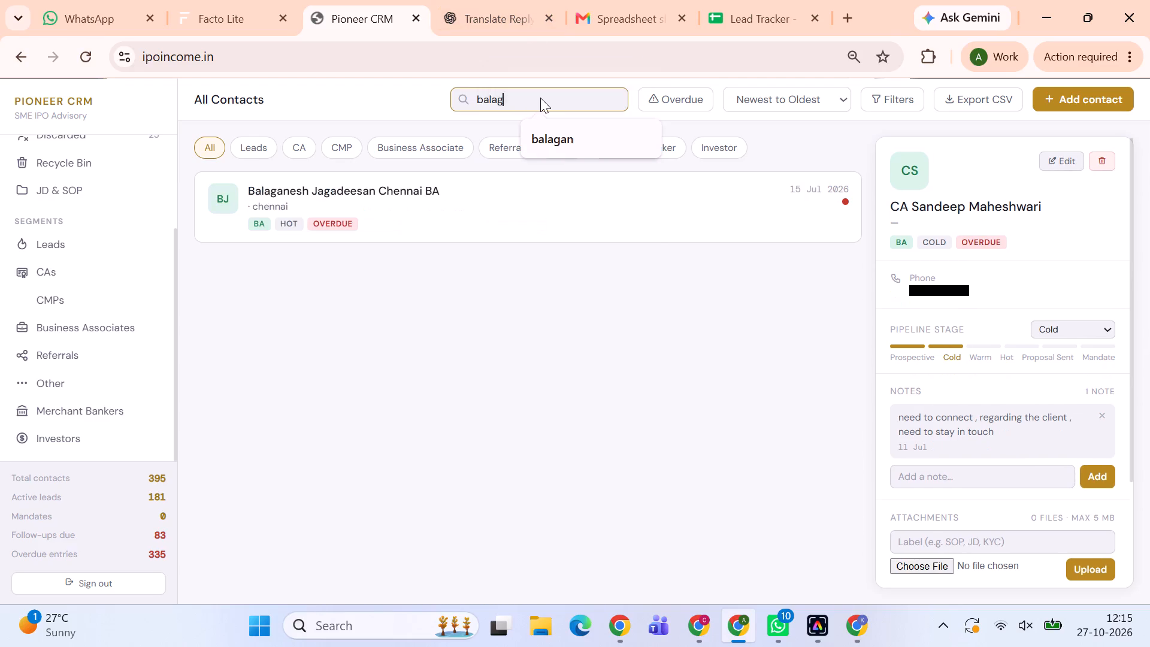
pyautogui.click(503, 220)
pyautogui.scroll(-3, 960, 445)
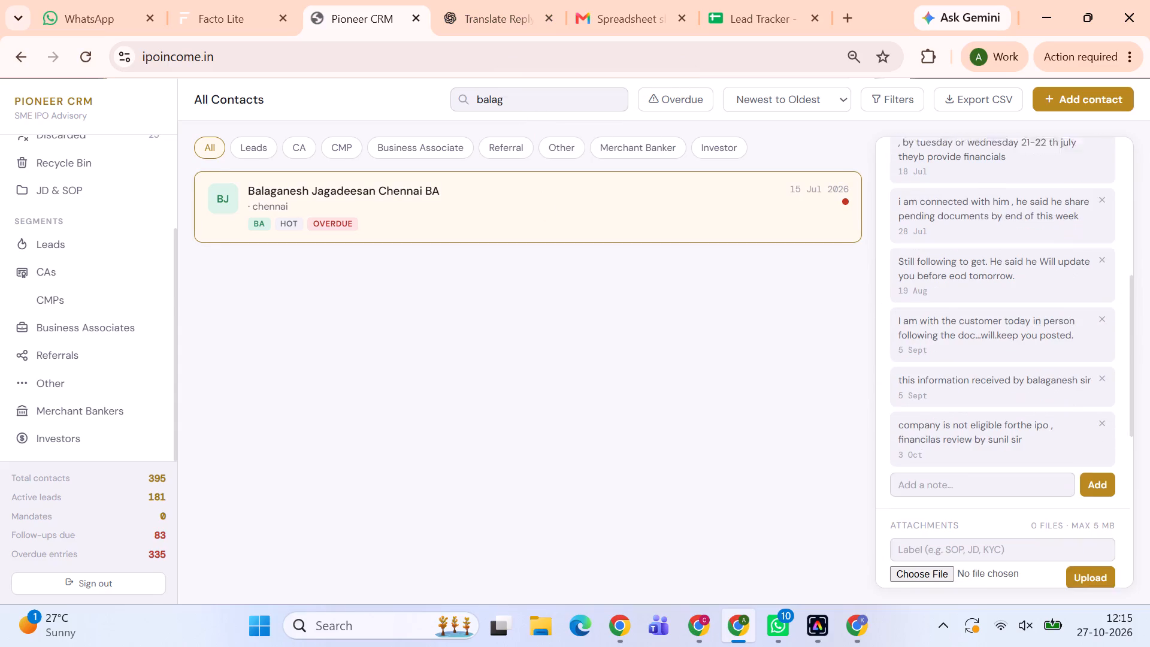
pyautogui.scroll(-1, 960, 445)
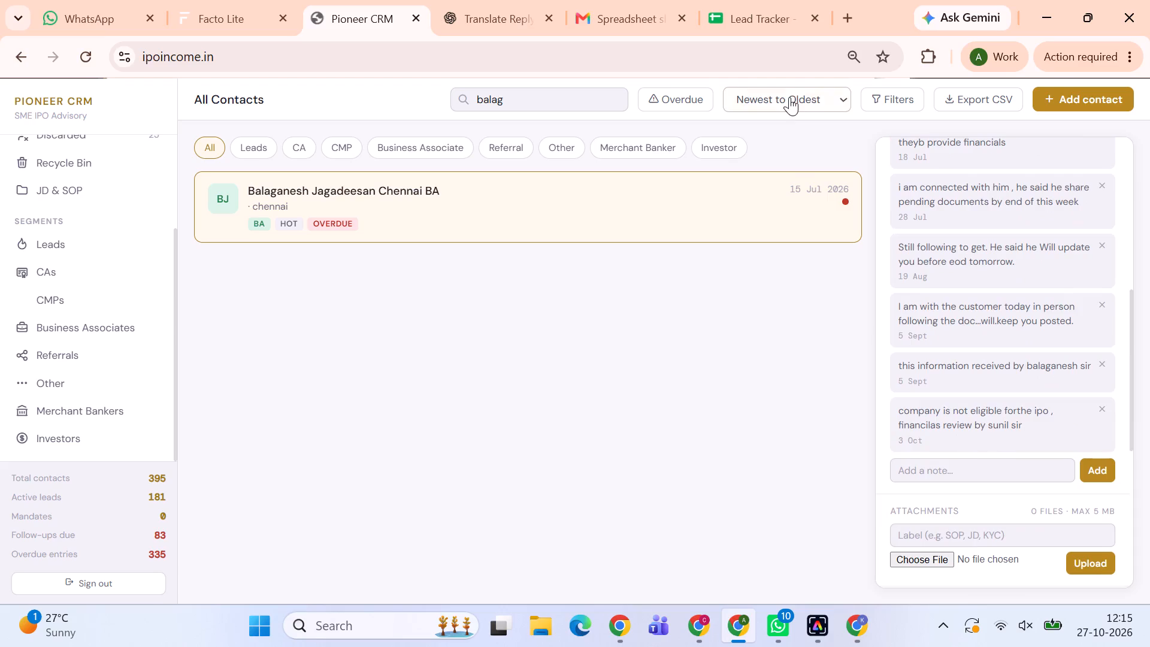
# Replace the contact search with "pankaj", narrow it by surname to the hot business associate, open that record and review its notes.
pyautogui.click(581, 111)
pyautogui.press('BackSpace')
pyautogui.press('BackSpace')
pyautogui.press('BackSpace')
pyautogui.press('BackSpace')
pyautogui.press('BackSpace')
pyautogui.press('BackSpace')
pyautogui.press('BackSpace')
pyautogui.press('BackSpace')
pyautogui.press('BackSpace')
pyautogui.press('BackSpace')
pyautogui.press('BackSpace')
pyautogui.press('BackSpace')
pyautogui.press('BackSpace')
pyautogui.press('BackSpace')
pyautogui.press('BackSpace')
pyautogui.press('BackSpace')
pyautogui.press('BackSpace')
pyautogui.press('BackSpace')
pyautogui.press('BackSpace')
pyautogui.press('BackSpace')
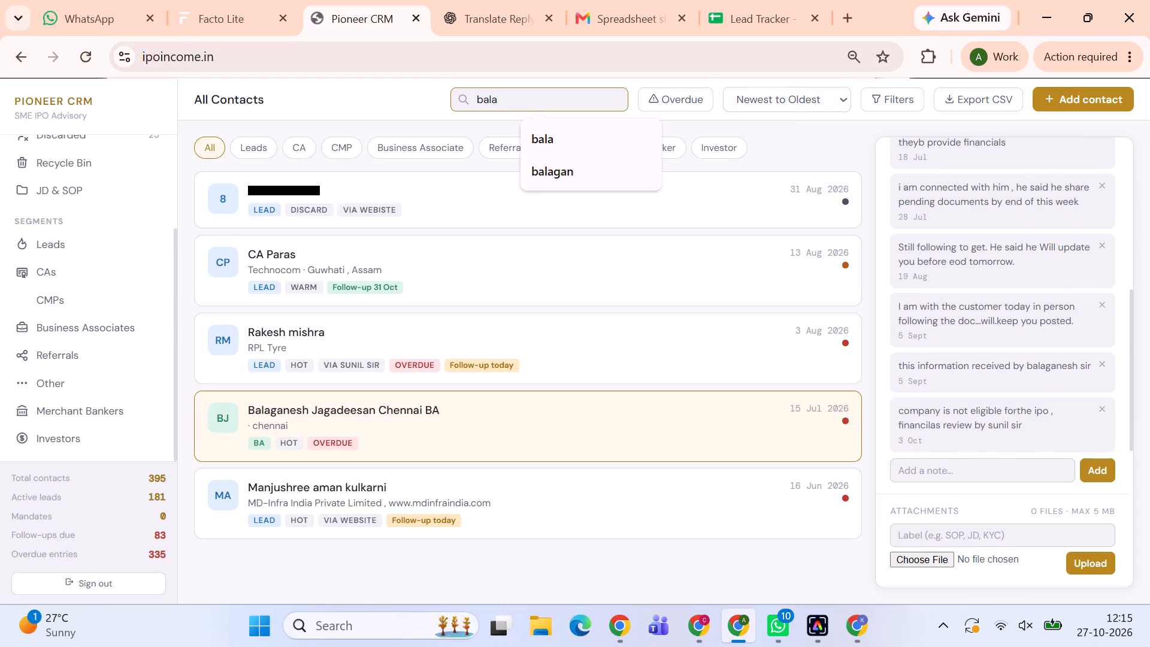
pyautogui.press('BackSpace')
pyautogui.press('BackSpace')
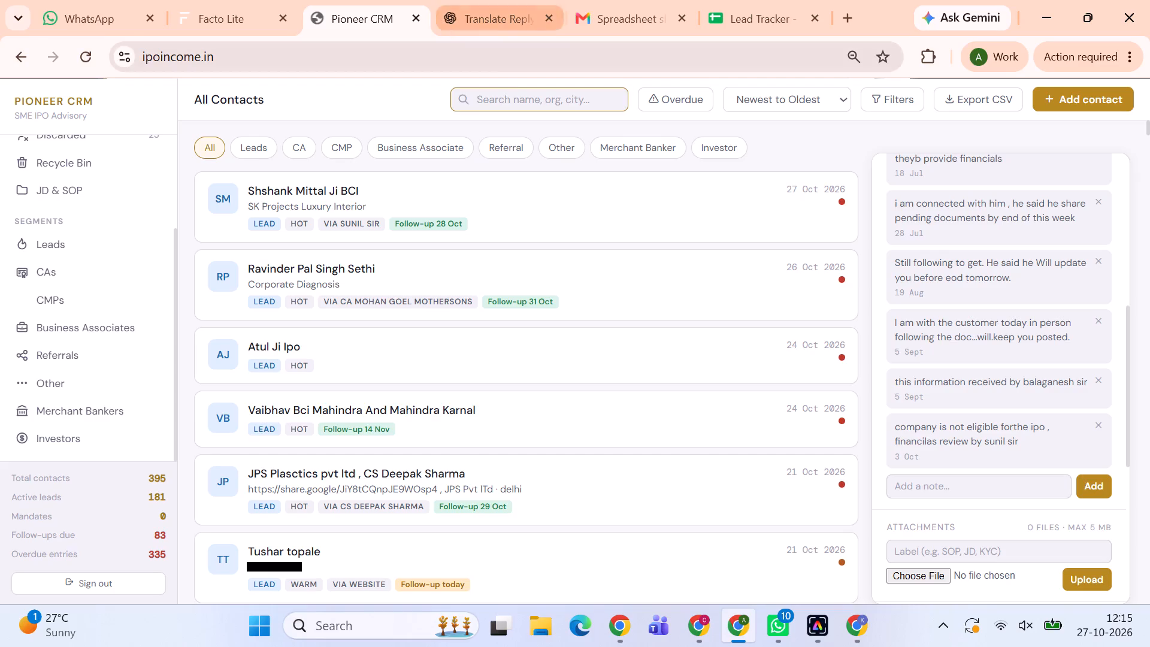
pyautogui.click(489, 107)
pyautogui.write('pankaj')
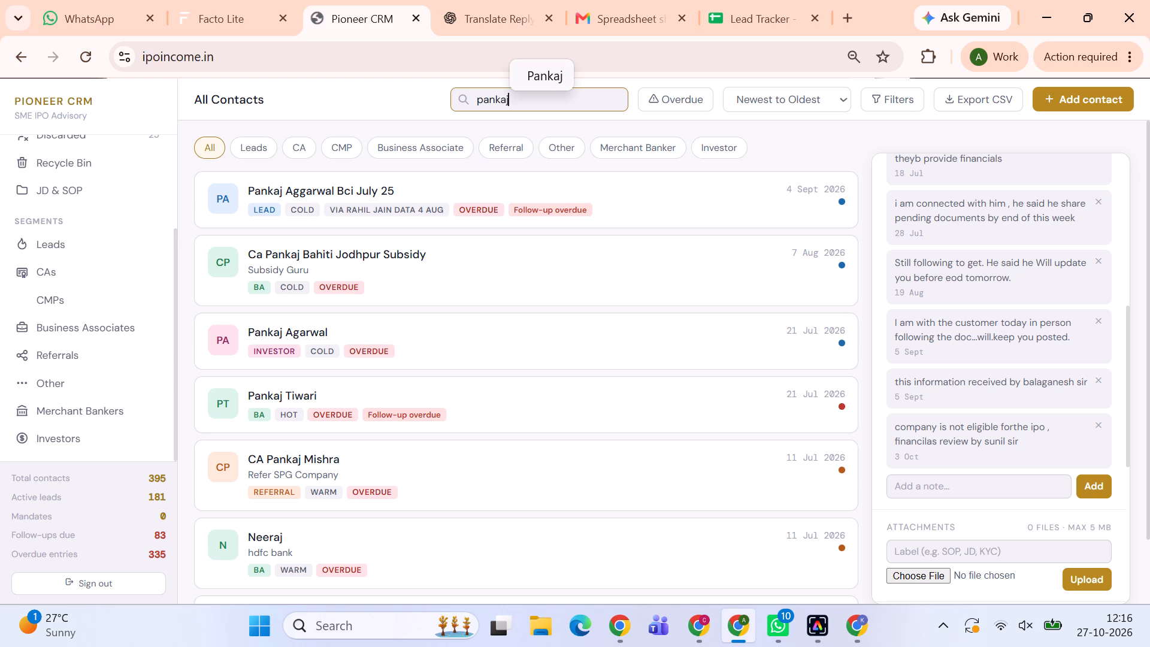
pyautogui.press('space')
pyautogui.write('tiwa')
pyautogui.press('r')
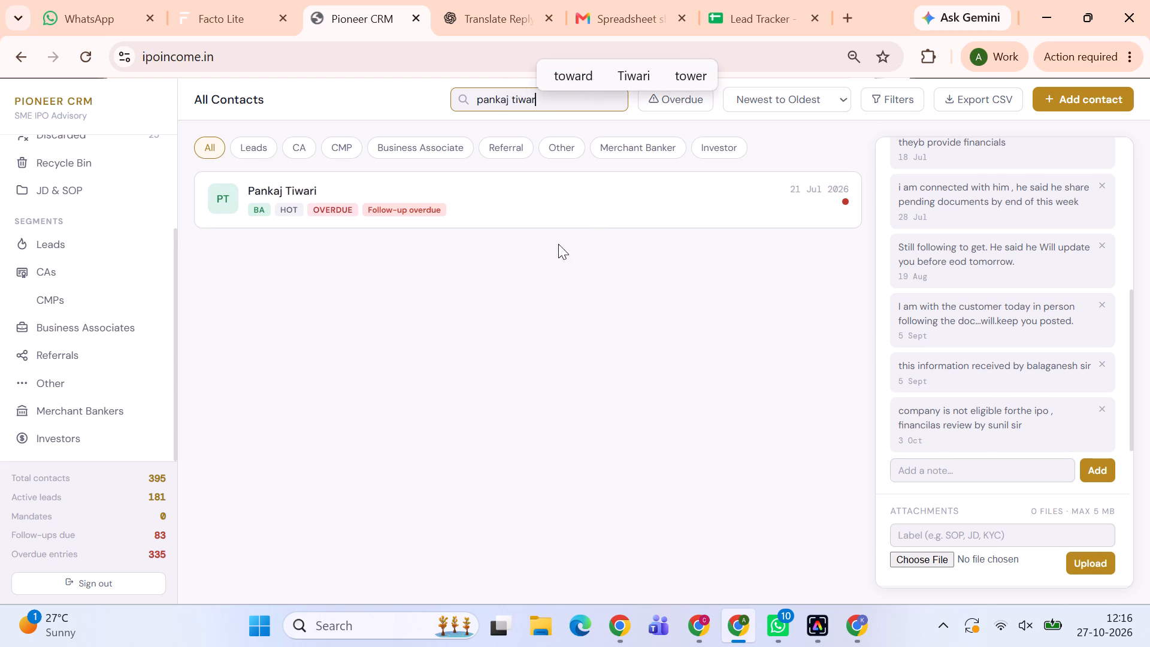
pyautogui.click(585, 210)
pyautogui.scroll(-2, 885, 428)
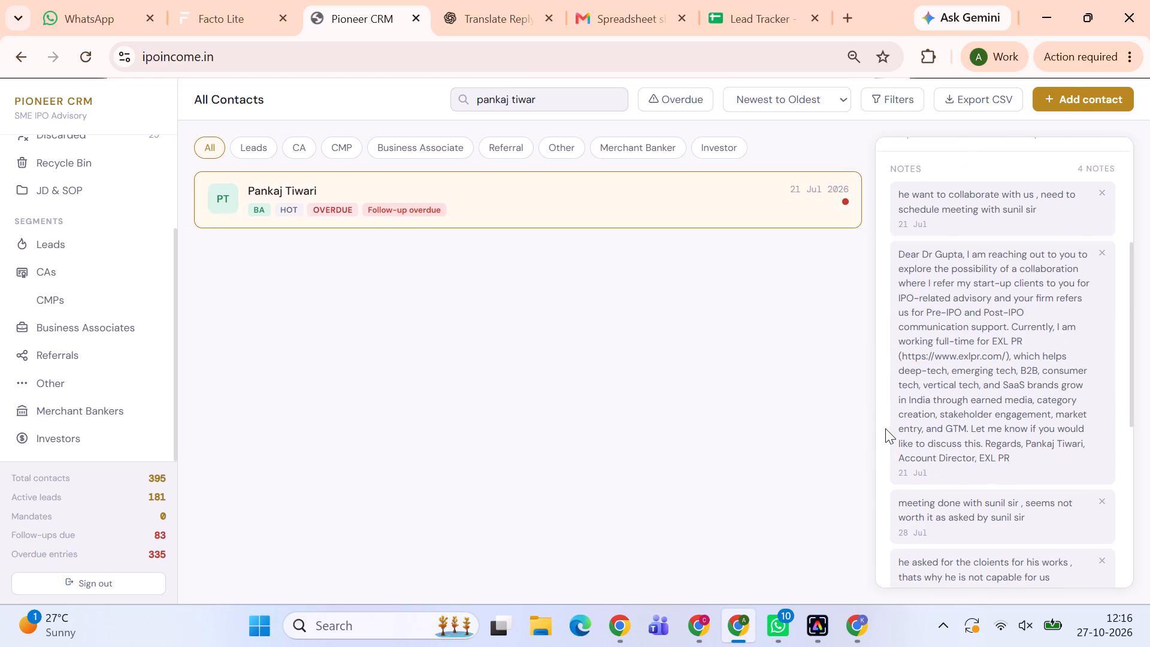
pyautogui.scroll(-1, 1049, 416)
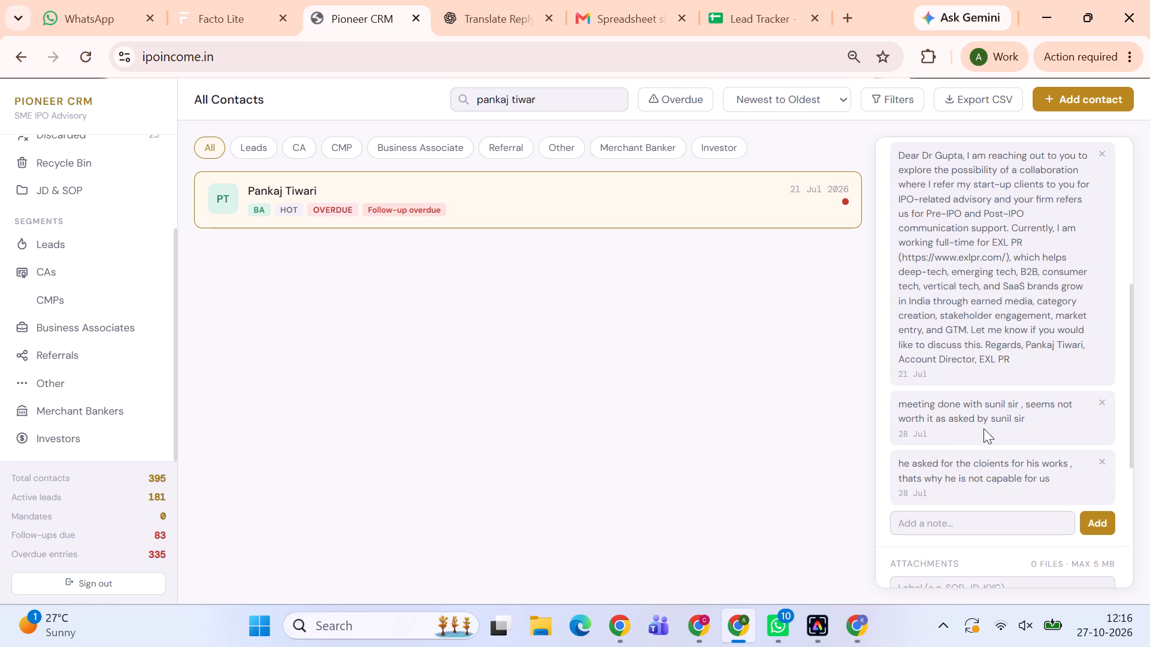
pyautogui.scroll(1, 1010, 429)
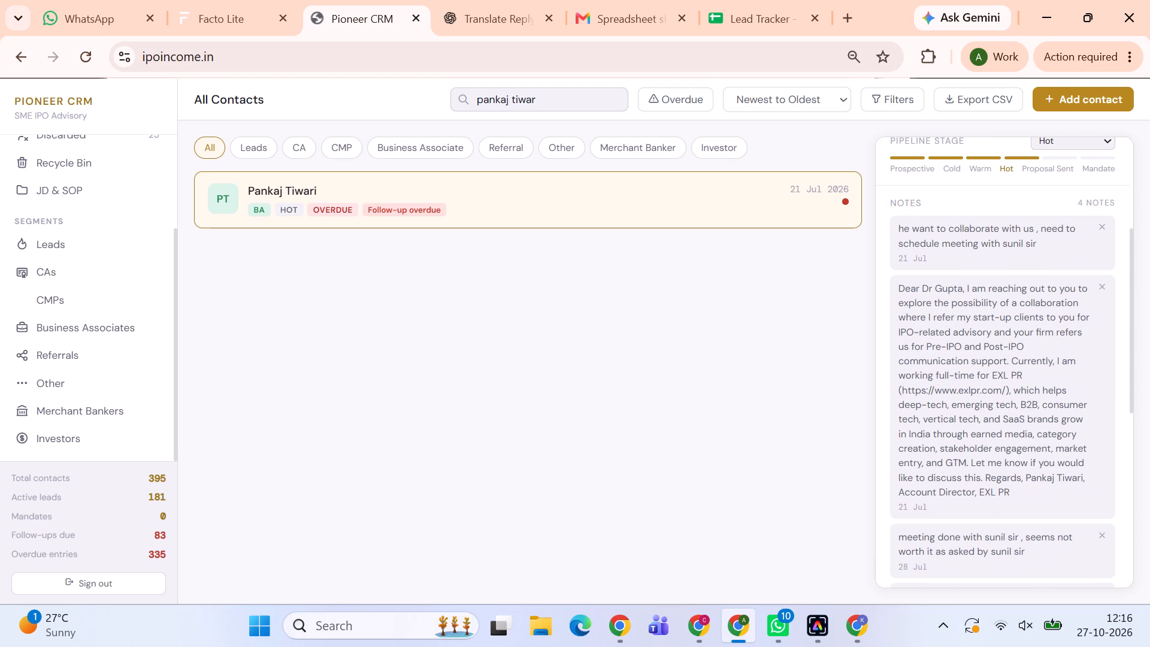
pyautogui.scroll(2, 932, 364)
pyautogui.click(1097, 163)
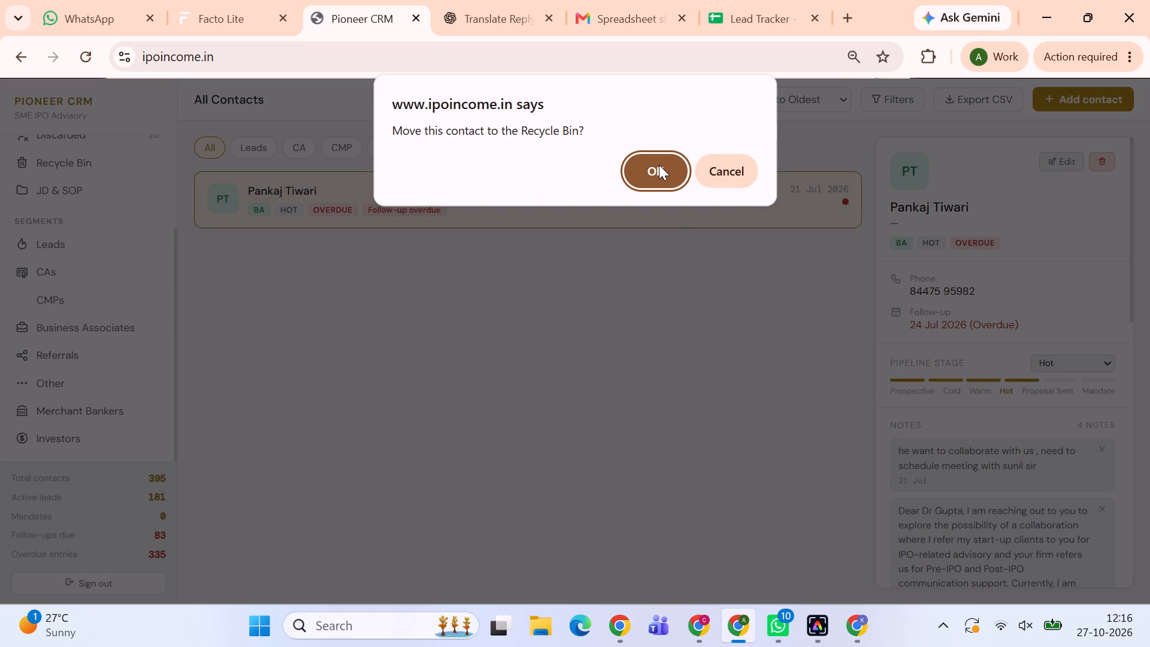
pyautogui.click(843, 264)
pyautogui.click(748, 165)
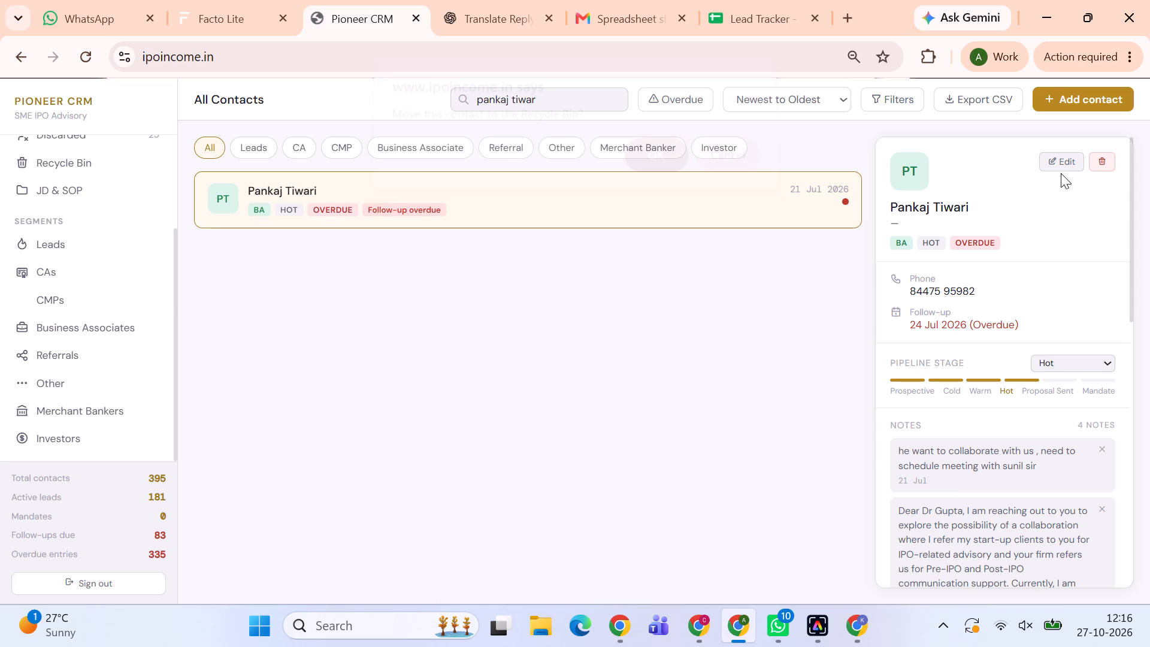
# Edit the open business associate's contact to set its stage to Discard and save the update.
pyautogui.click(1062, 166)
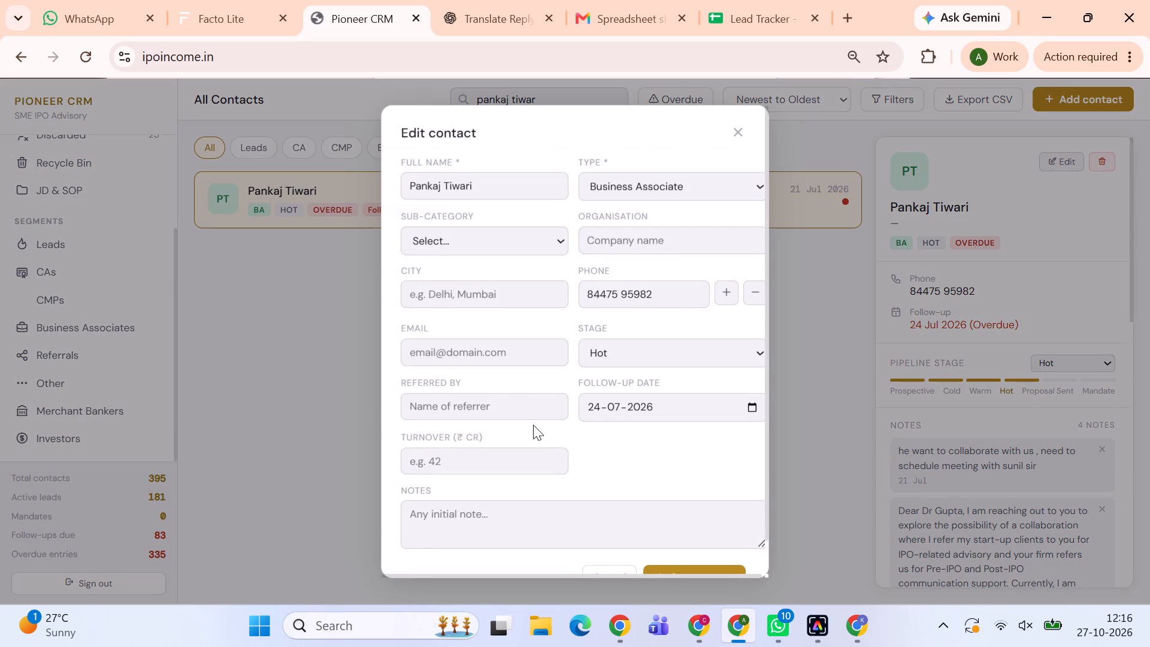
pyautogui.click(686, 355)
pyautogui.click(653, 443)
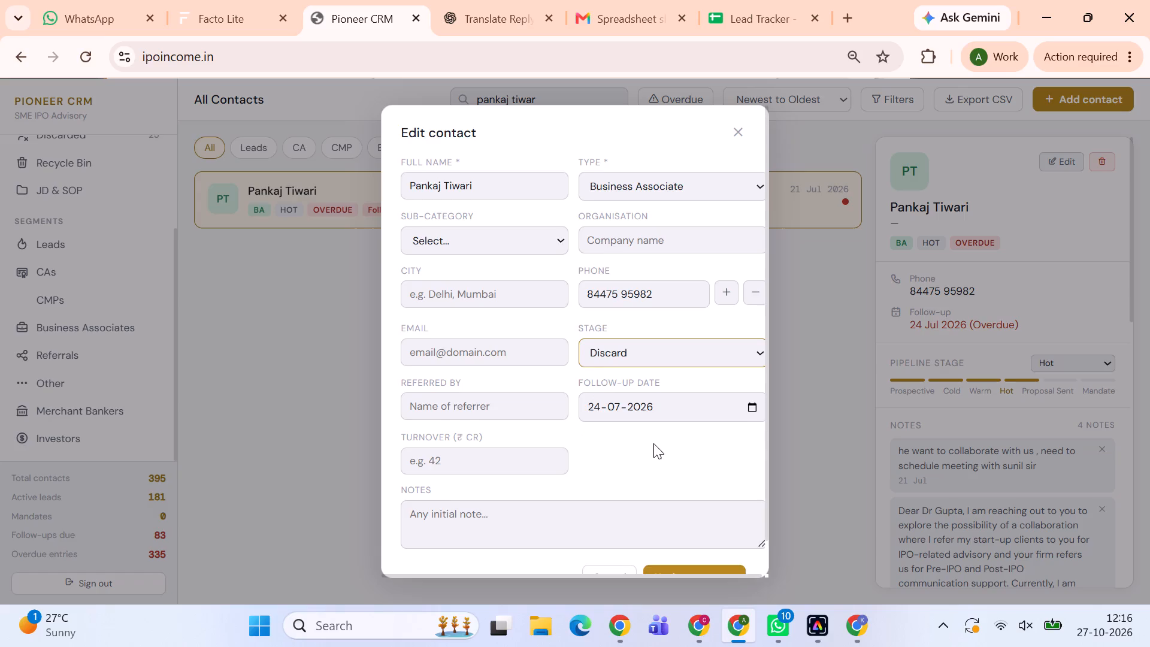
pyautogui.scroll(-2, 692, 530)
pyautogui.click(690, 539)
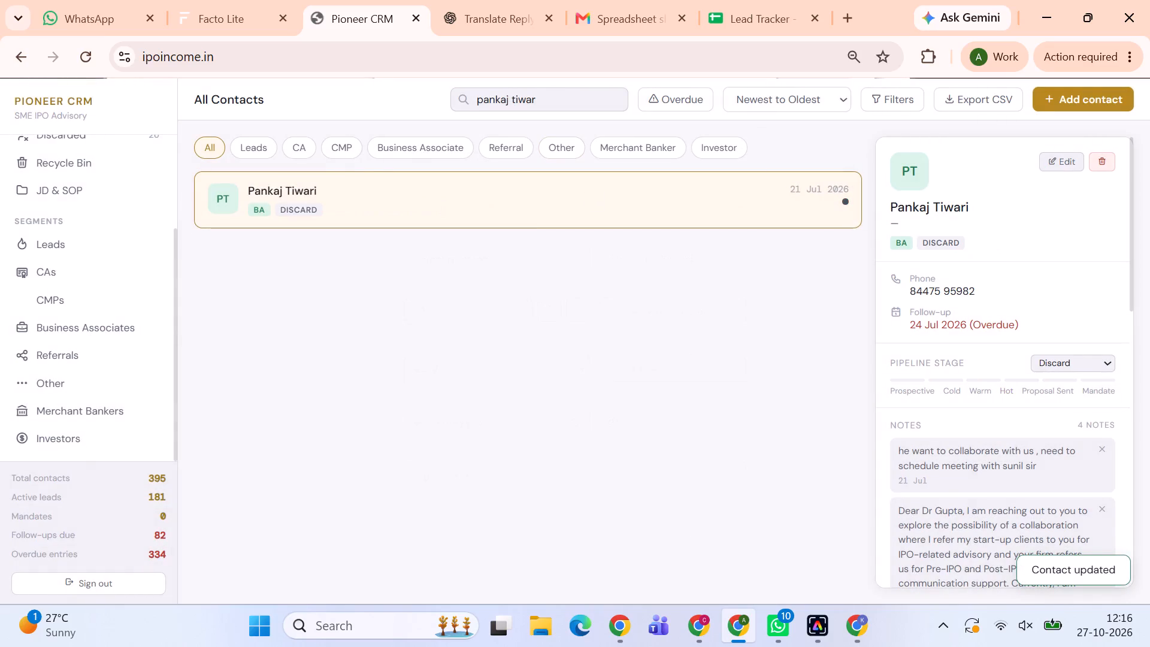
# Replace the contact search with "sanjeev" and open the cold business associate record for valuation bci jun.
pyautogui.click(574, 94)
pyautogui.press('BackSpace')
pyautogui.press('BackSpace')
pyautogui.press('BackSpace')
pyautogui.press('BackSpace')
pyautogui.press('BackSpace')
pyautogui.press('BackSpace')
pyautogui.press('BackSpace')
pyautogui.press('BackSpace')
pyautogui.press('BackSpace')
pyautogui.press('BackSpace')
pyautogui.press('BackSpace')
pyautogui.press('BackSpace')
pyautogui.press('BackSpace')
pyautogui.press('BackSpace')
pyautogui.press('BackSpace')
pyautogui.press('BackSpace')
pyautogui.press('BackSpace')
pyautogui.press('BackSpace')
pyautogui.press('BackSpace')
pyautogui.press('BackSpace')
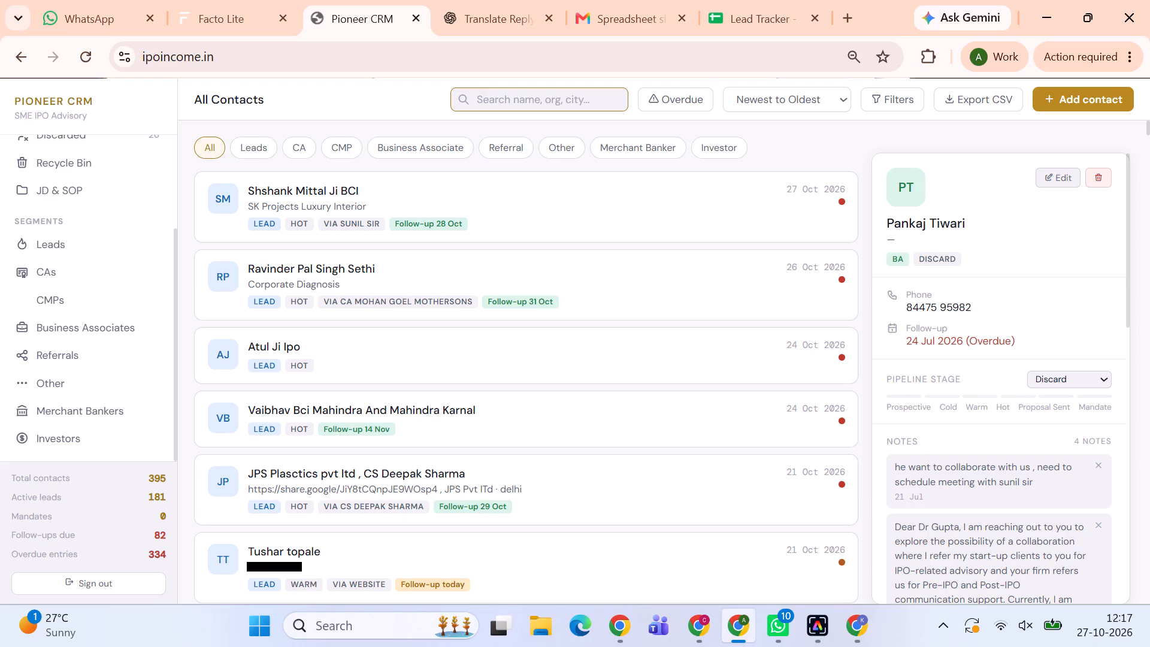
pyautogui.scroll(1, 532, 99)
pyautogui.click(531, 113)
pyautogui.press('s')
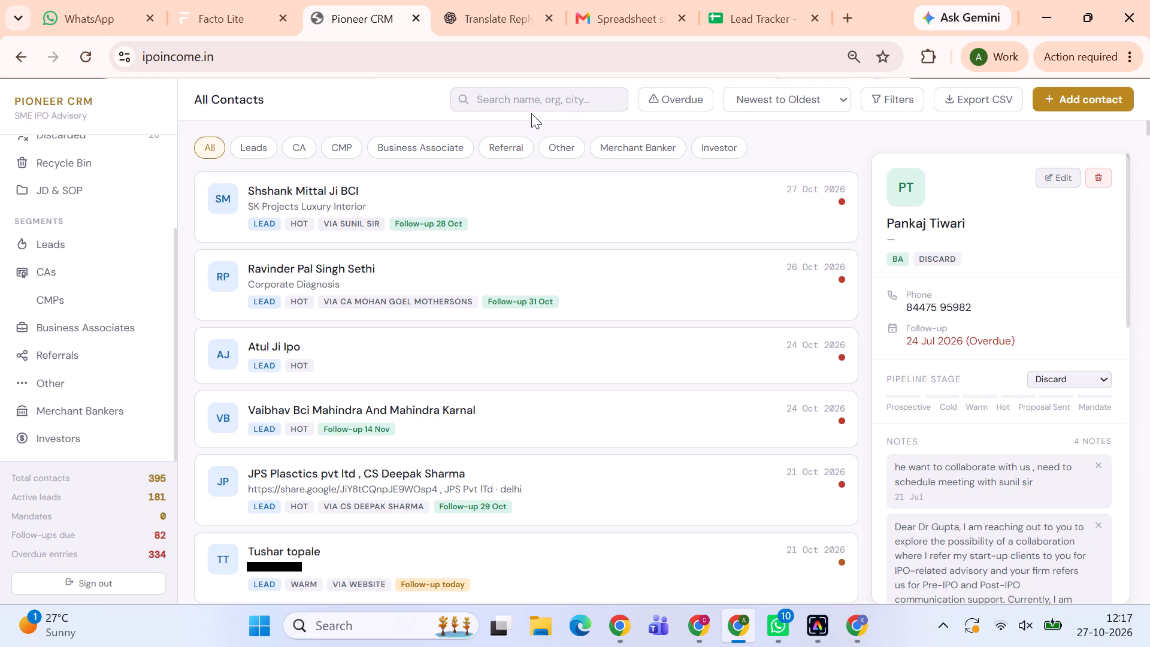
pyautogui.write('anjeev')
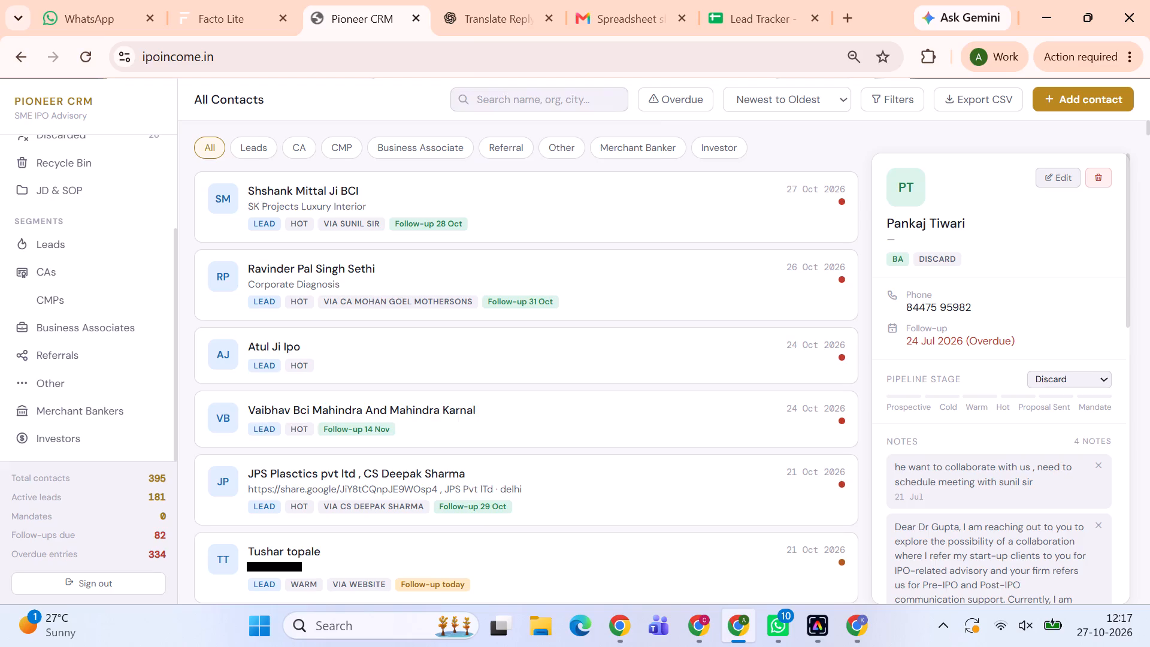
pyautogui.click(537, 101)
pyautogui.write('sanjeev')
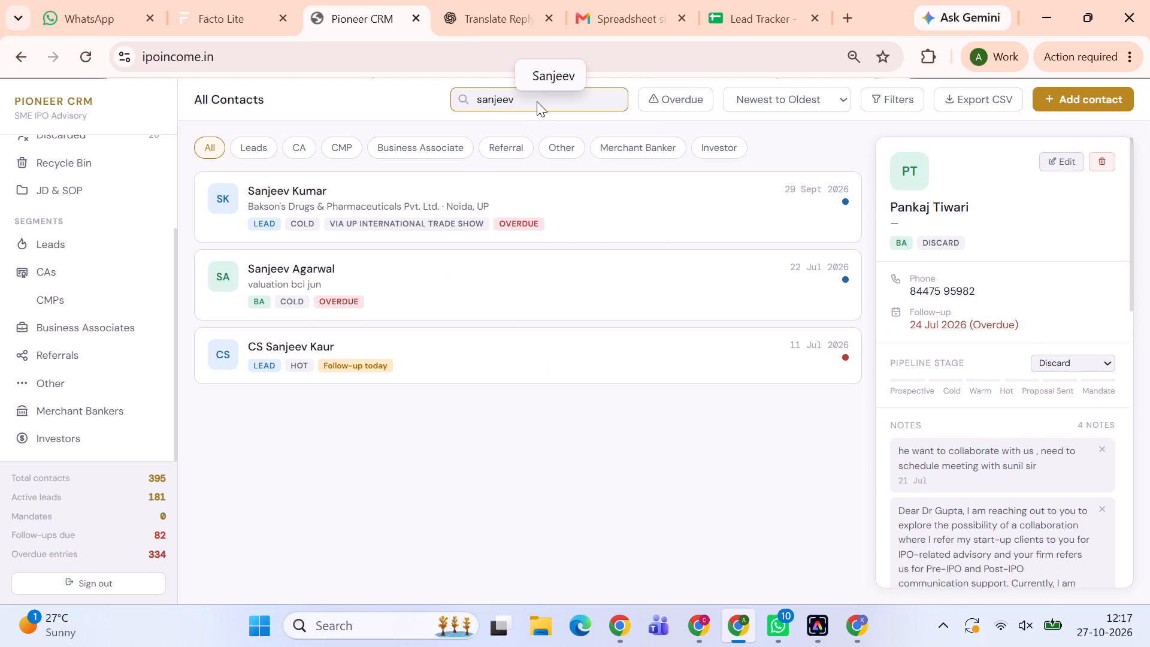
pyautogui.click(485, 294)
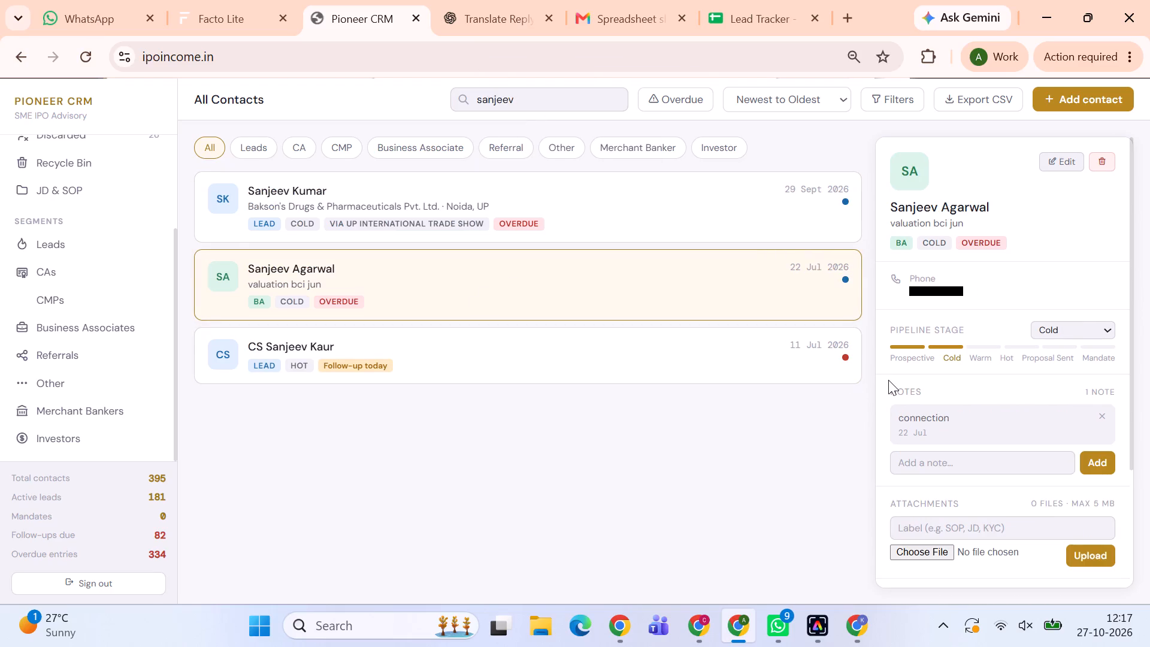
# Replace the contact search with "dr sonu" and open the cold business associate's record dated 23 Jul 2026.
pyautogui.click(543, 97)
pyautogui.press('BackSpace')
pyautogui.press('BackSpace')
pyautogui.press('BackSpace')
pyautogui.press('BackSpace')
pyautogui.press('BackSpace')
pyautogui.press('BackSpace')
pyautogui.press('BackSpace')
pyautogui.press('BackSpace')
pyautogui.press('BackSpace')
pyautogui.press('BackSpace')
pyautogui.press('BackSpace')
pyautogui.press('BackSpace')
pyautogui.press('BackSpace')
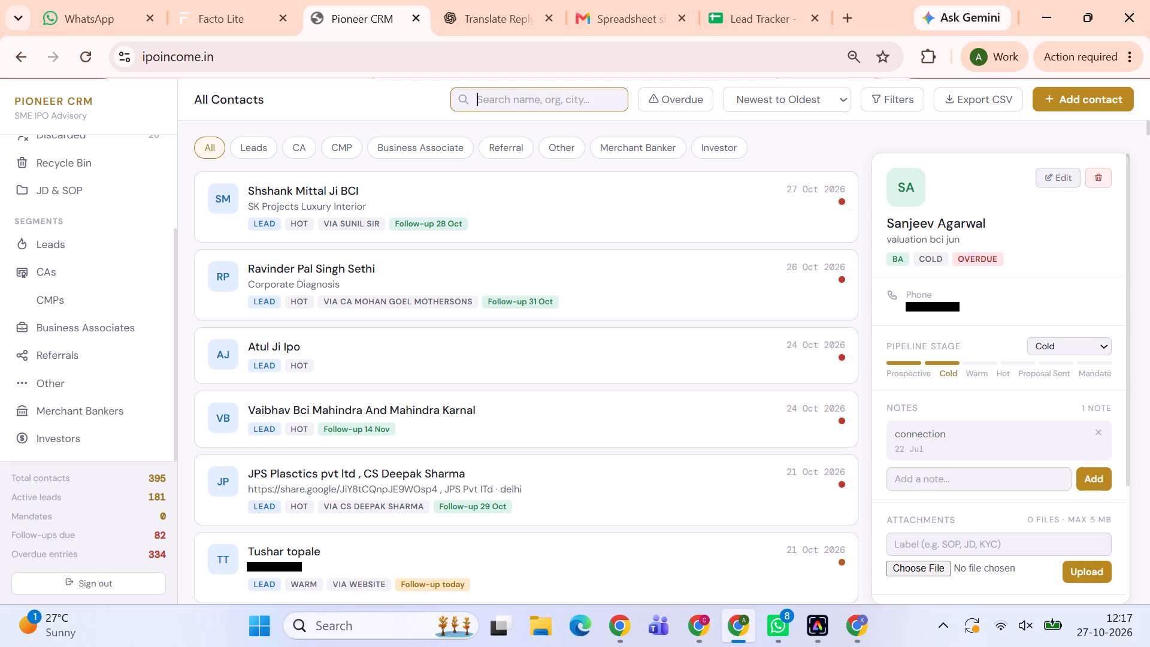
pyautogui.click(543, 97)
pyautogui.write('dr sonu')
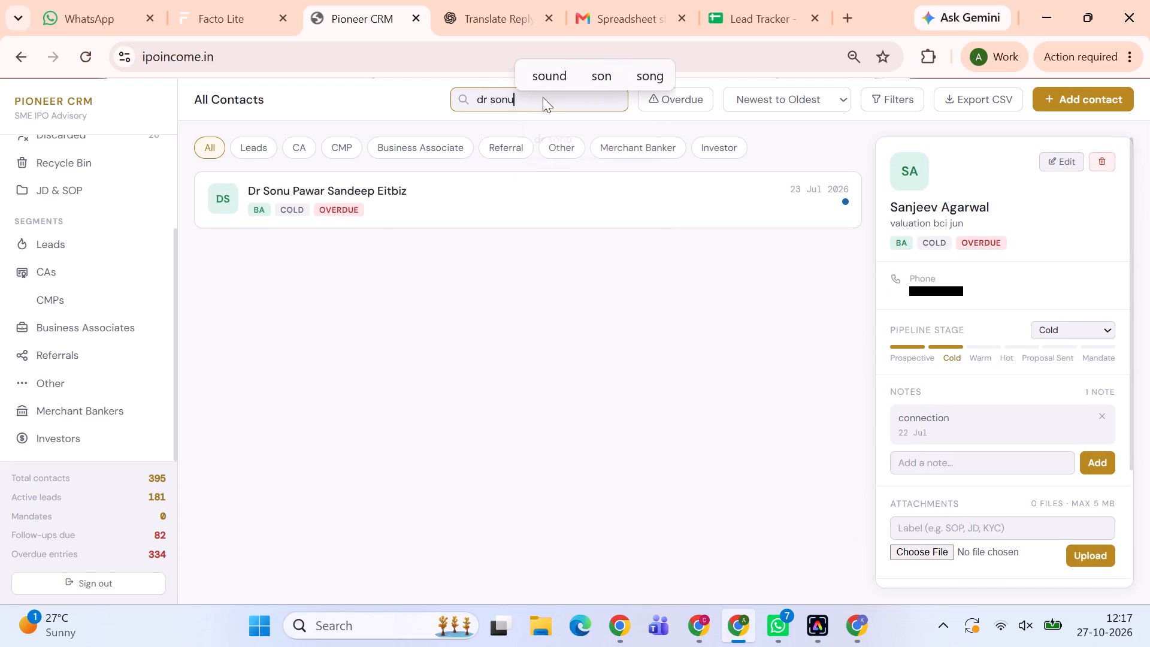
pyautogui.click(509, 189)
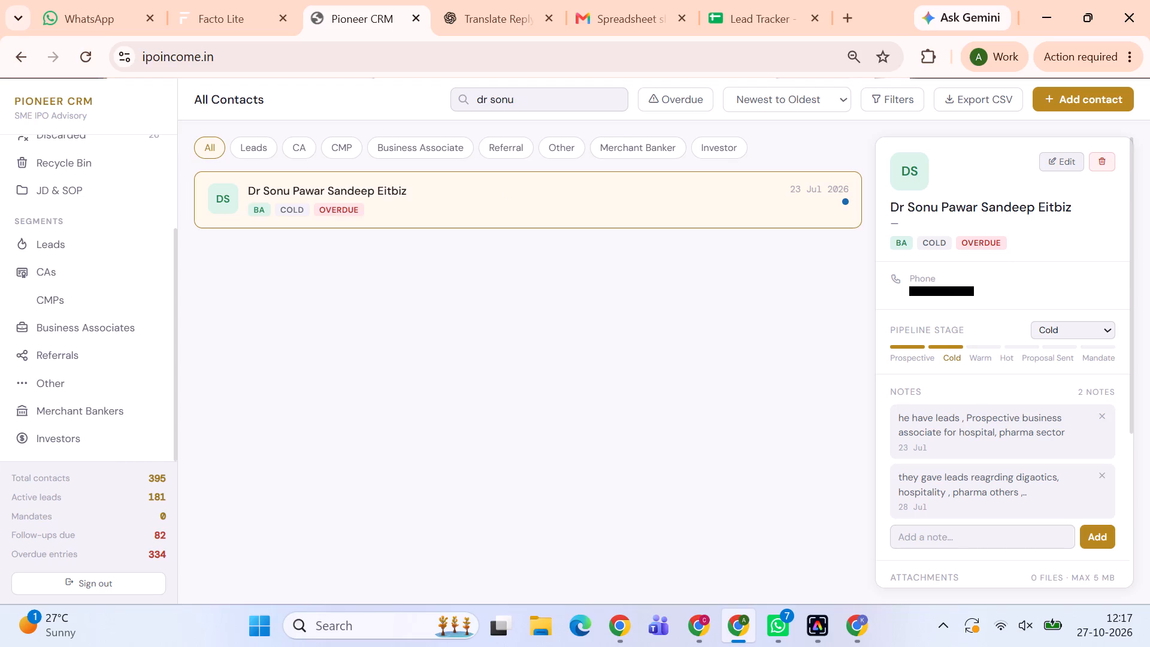
# Replace the contact search with "megha", open the prospective business associate record for hdfc bank, and review its details and note.
pyautogui.click(606, 89)
pyautogui.press('BackSpace')
pyautogui.press('BackSpace')
pyautogui.press('BackSpace')
pyautogui.press('BackSpace')
pyautogui.press('BackSpace')
pyautogui.press('BackSpace')
pyautogui.press('BackSpace')
pyautogui.press('BackSpace')
pyautogui.press('BackSpace')
pyautogui.press('BackSpace')
pyautogui.press('BackSpace')
pyautogui.press('BackSpace')
pyautogui.press('BackSpace')
pyautogui.press('BackSpace')
pyautogui.press('BackSpace')
pyautogui.press('BackSpace')
pyautogui.press('BackSpace')
pyautogui.press('BackSpace')
pyautogui.press('BackSpace')
pyautogui.press('BackSpace')
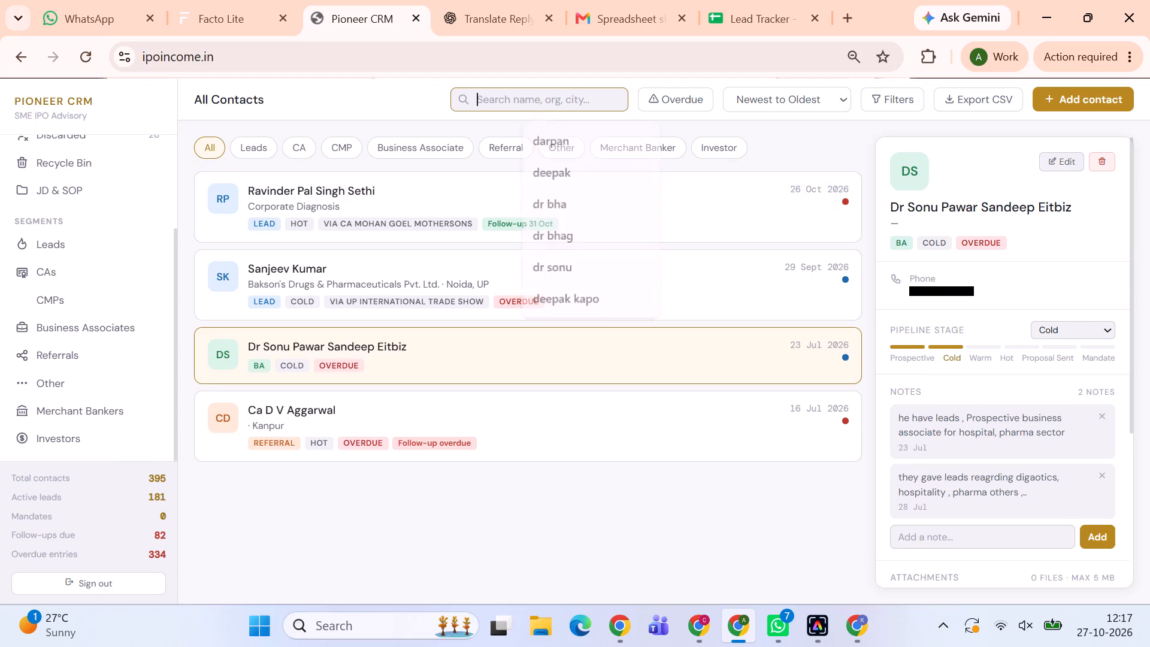
pyautogui.press('BackSpace')
pyautogui.press('BackSpace')
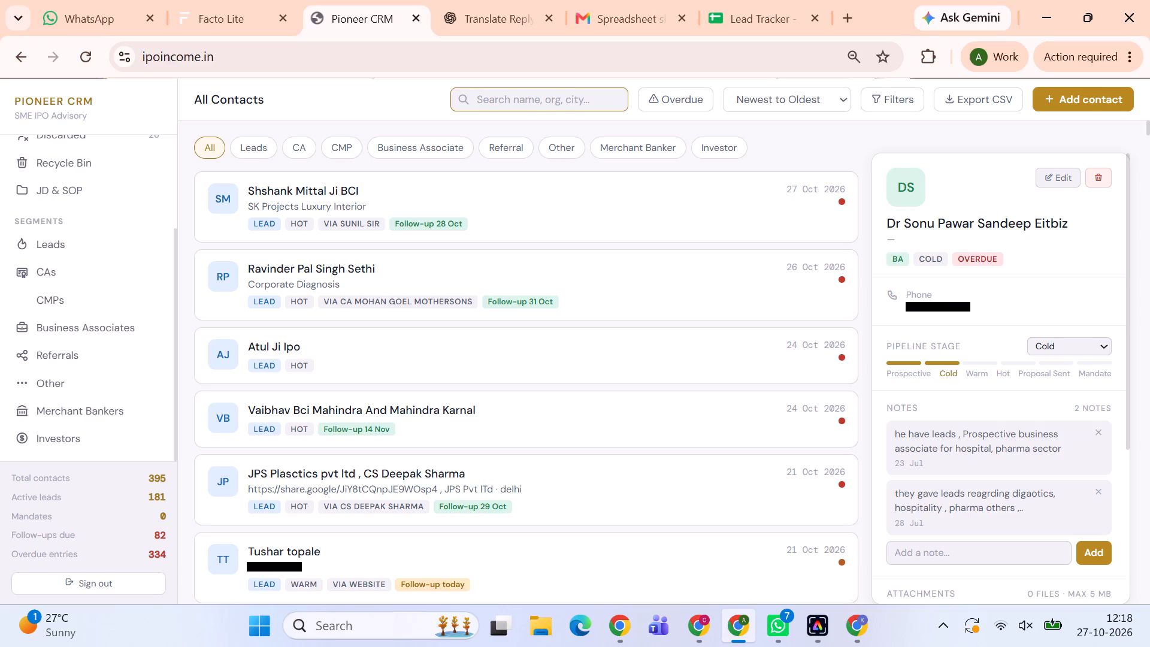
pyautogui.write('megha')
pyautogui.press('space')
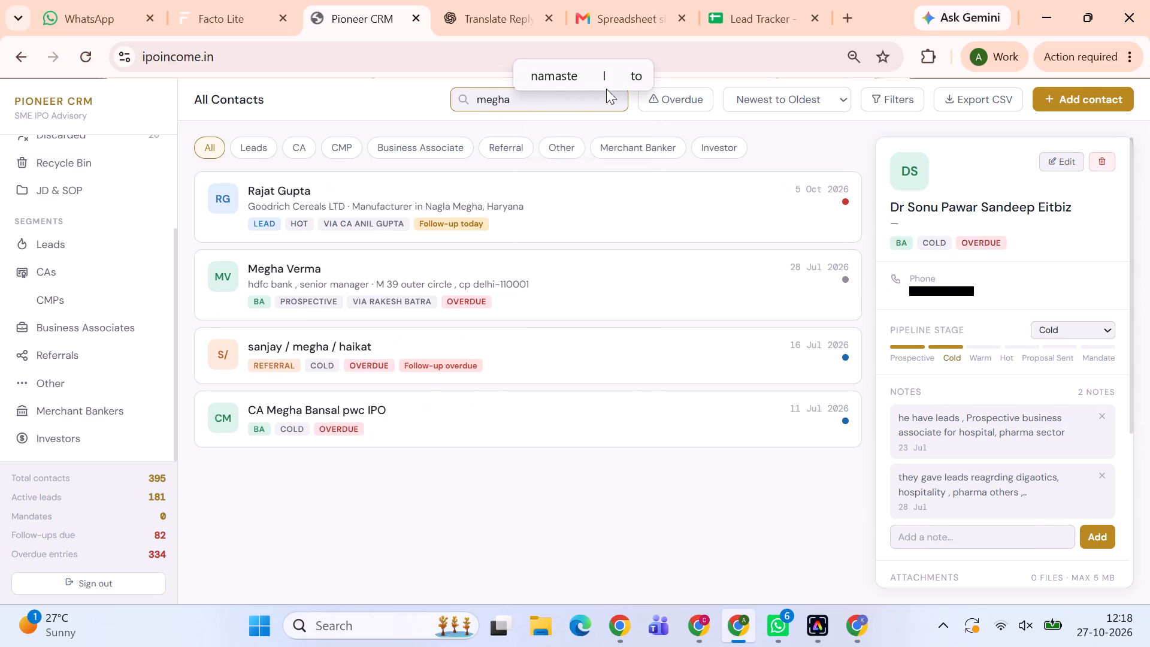
pyautogui.click(703, 269)
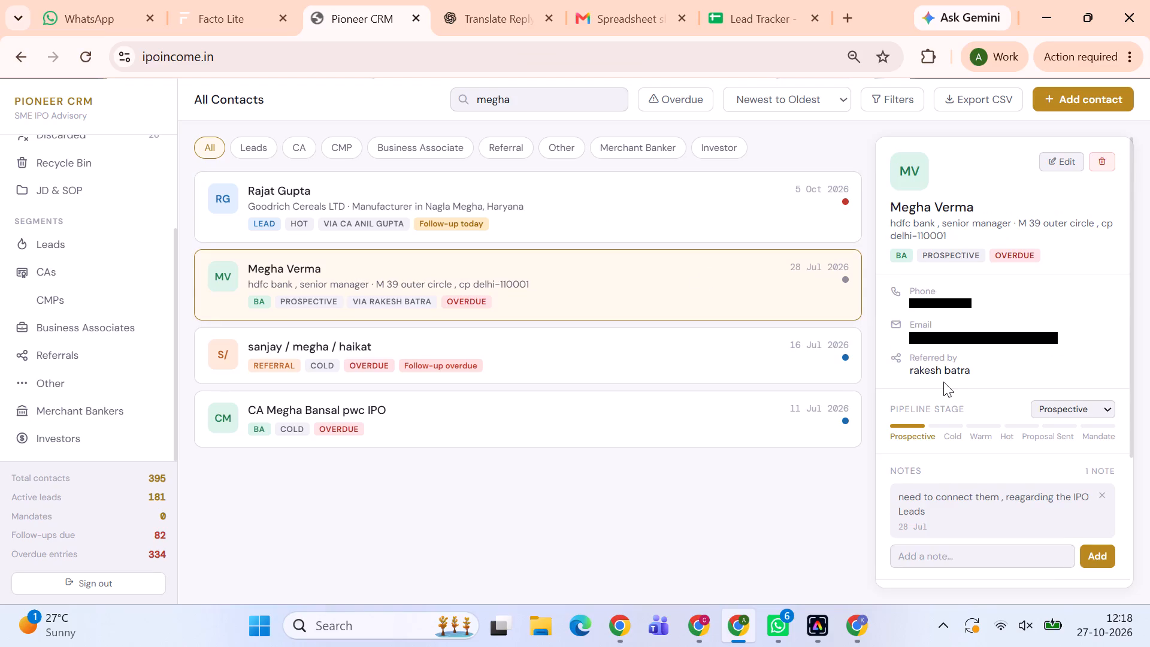
pyautogui.scroll(-1, 943, 382)
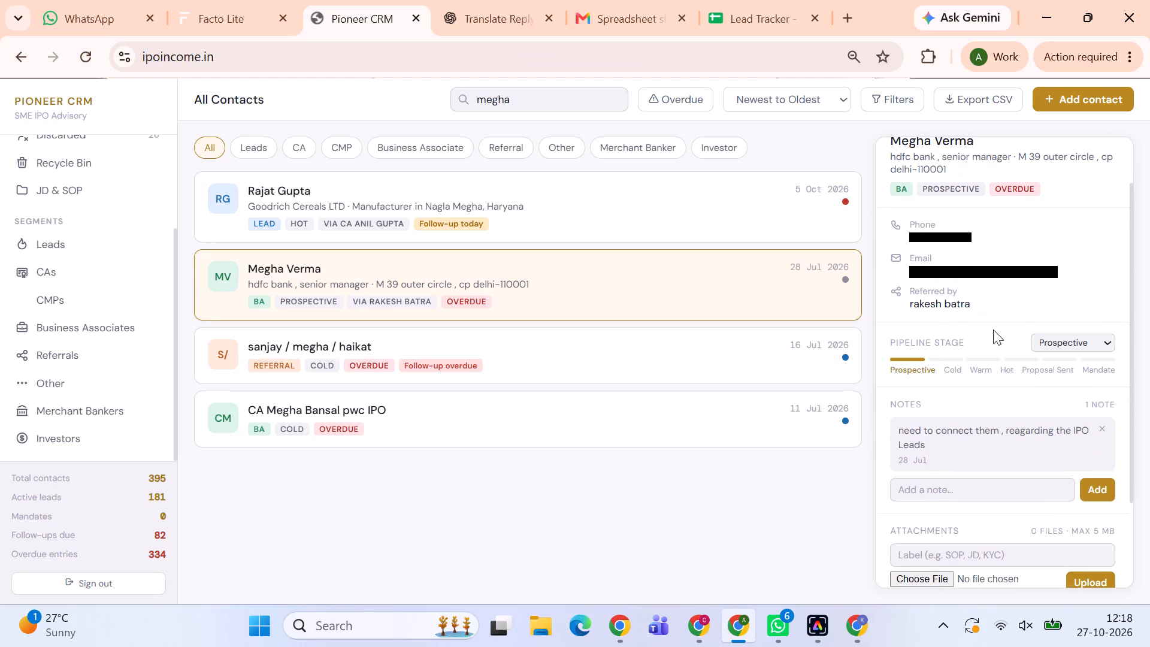
pyautogui.scroll(1, 993, 329)
# Replace the contact search with "ayush" plus the surname's first two letters, and open the hot business associate's record dated 31 Jul 2026.
pyautogui.click(531, 99)
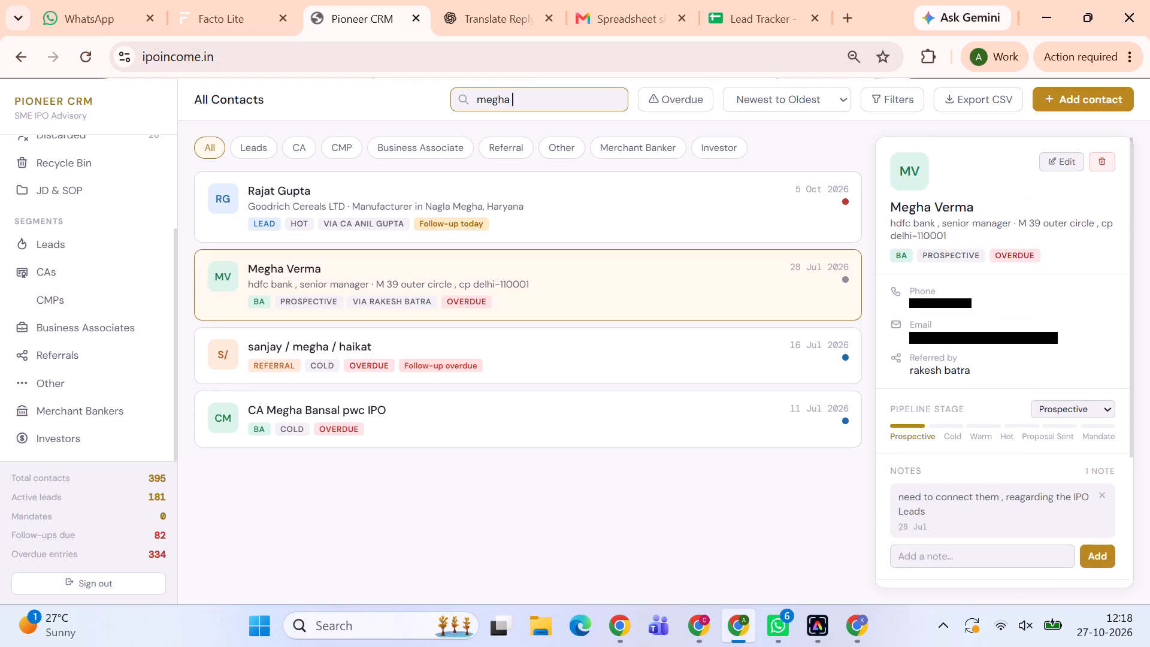
pyautogui.press('BackSpace')
pyautogui.press('BackSpace')
pyautogui.press('BackSpace')
pyautogui.press('BackSpace')
pyautogui.press('BackSpace')
pyautogui.press('BackSpace')
pyautogui.press('BackSpace')
pyautogui.press('BackSpace')
pyautogui.press('BackSpace')
pyautogui.press('BackSpace')
pyautogui.press('BackSpace')
pyautogui.press('BackSpace')
pyautogui.press('BackSpace')
pyautogui.press('BackSpace')
pyautogui.press('BackSpace')
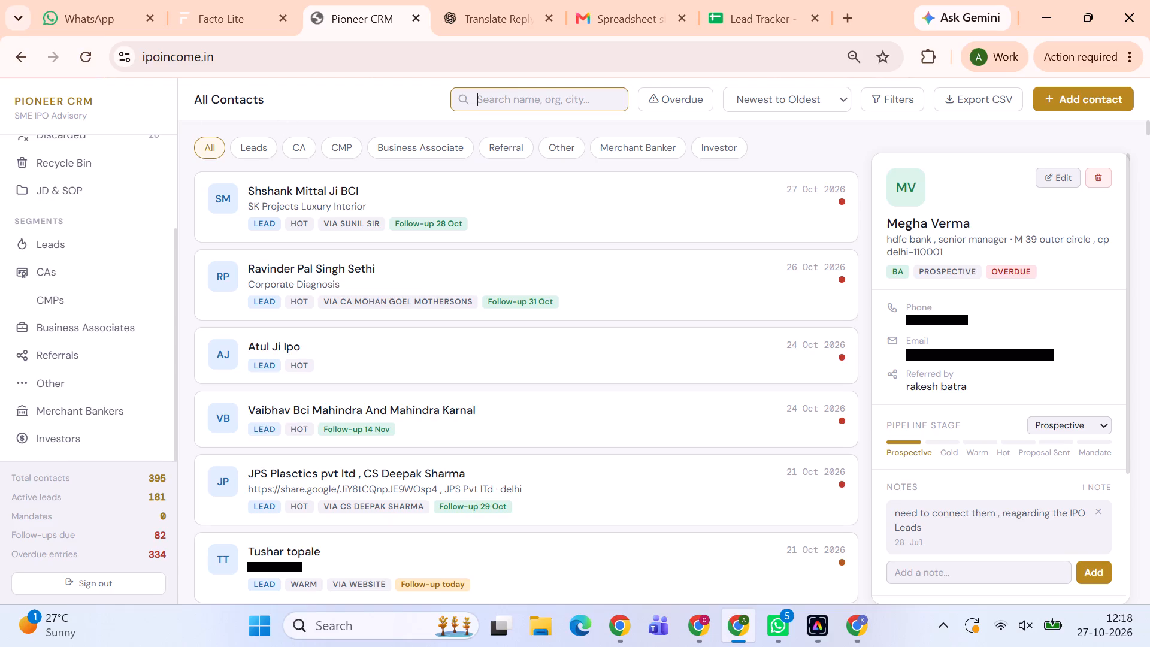
pyautogui.click(532, 99)
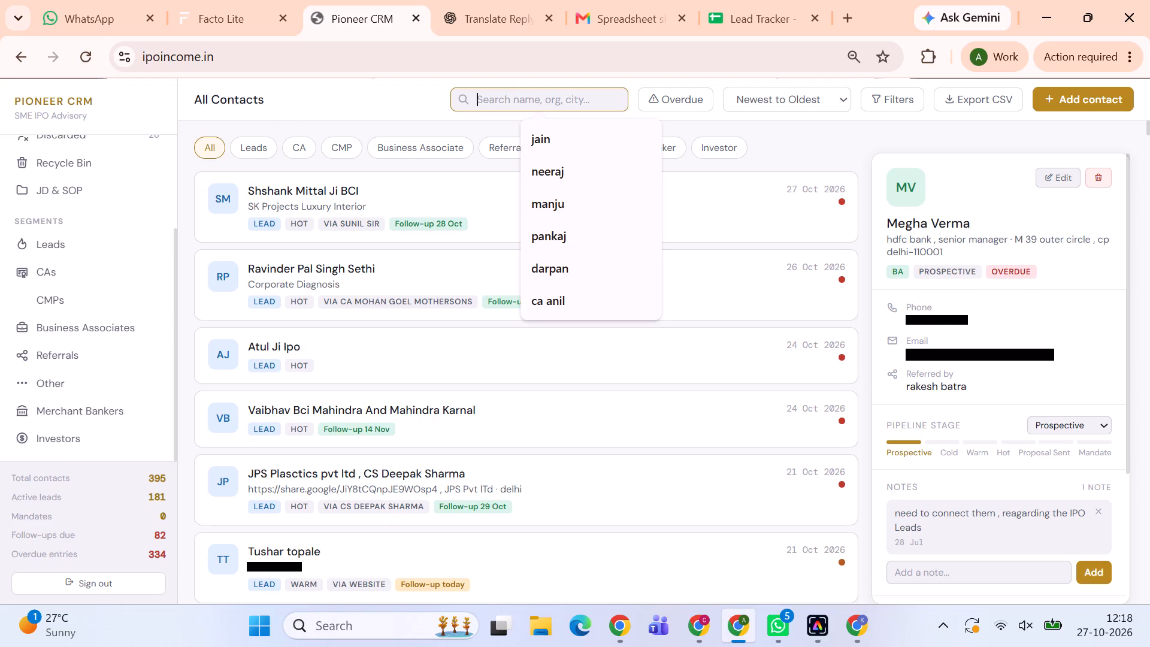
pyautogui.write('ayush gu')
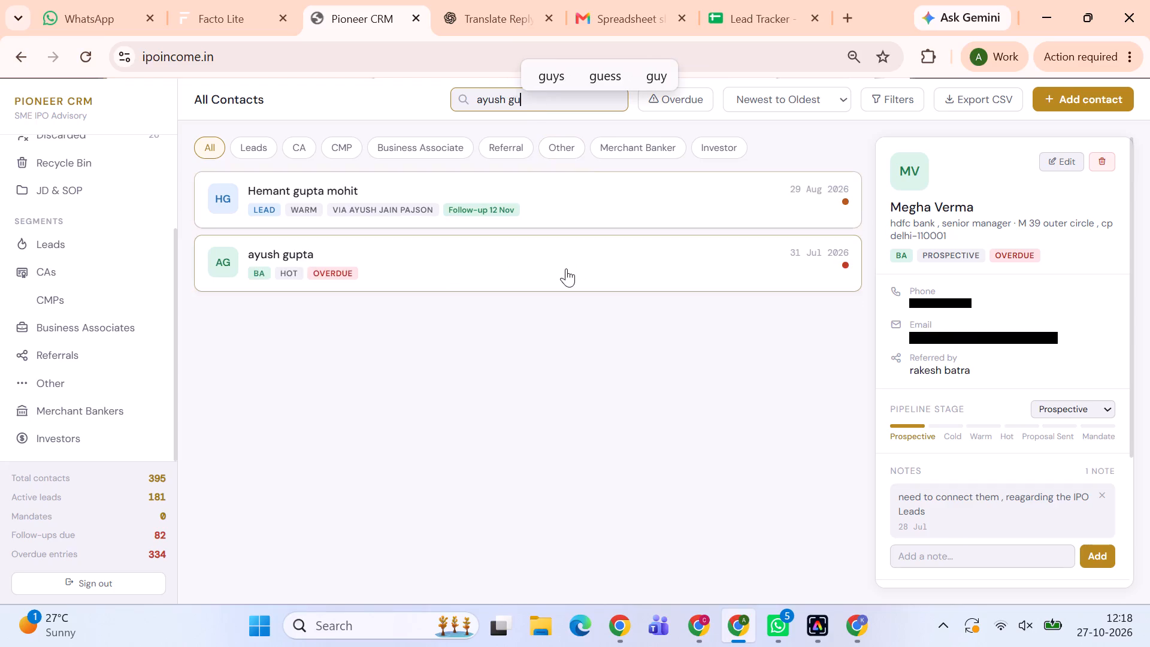
pyautogui.click(562, 271)
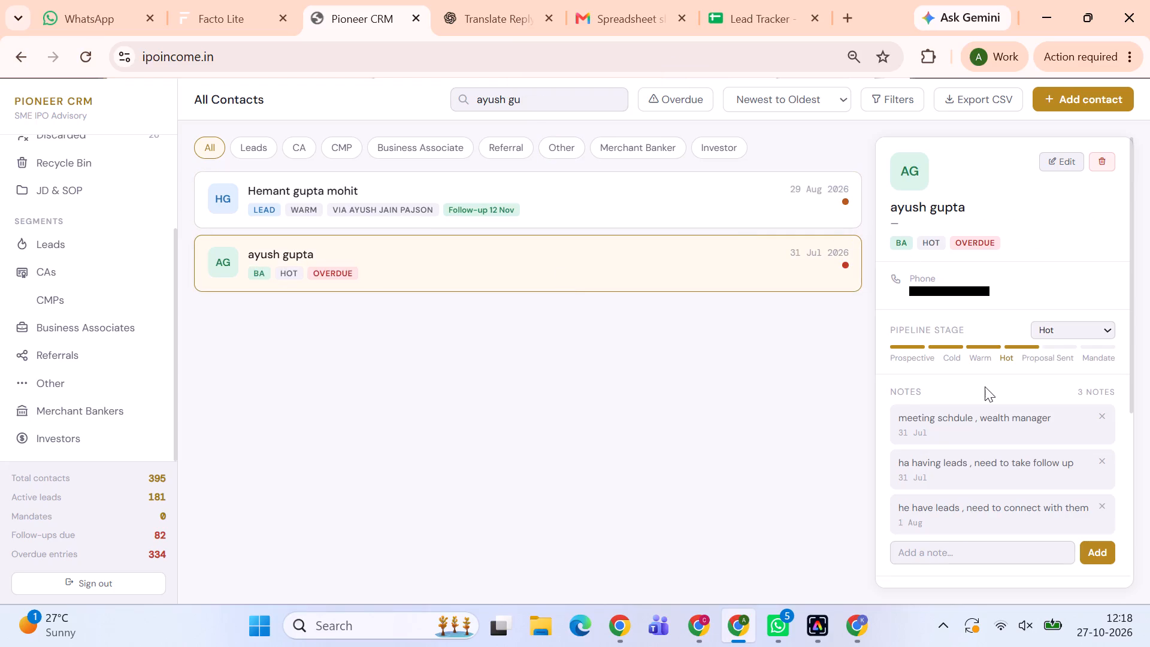
pyautogui.scroll(1, 938, 367)
# Edit the open business associate's contact to set its sub-category to Others.
pyautogui.click(1058, 156)
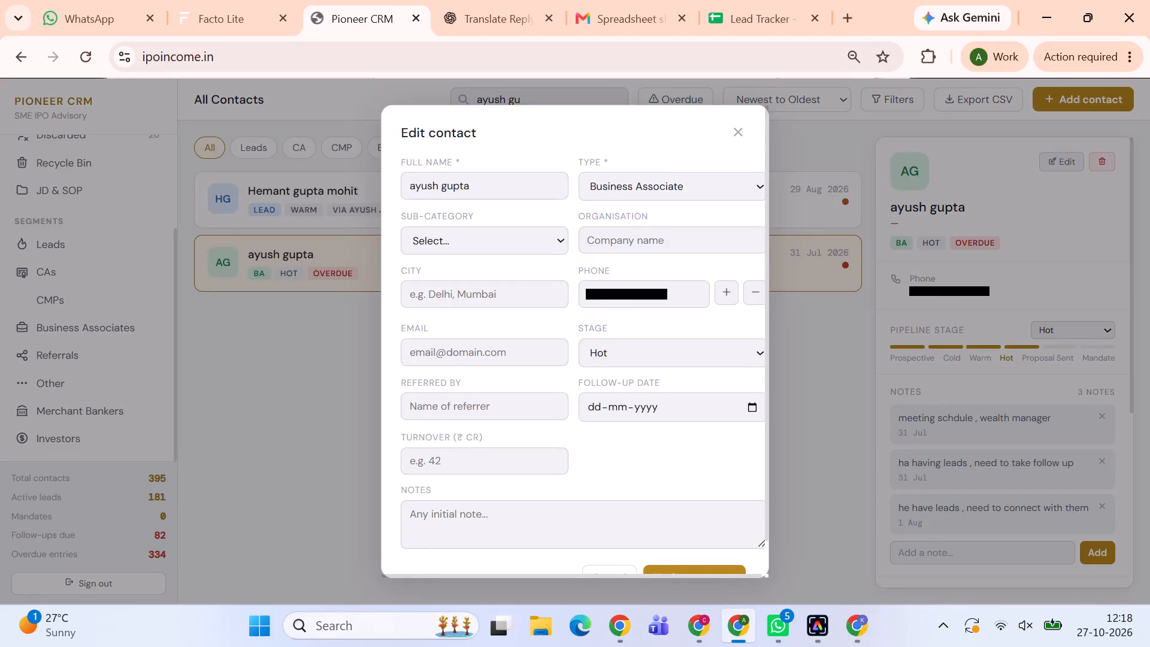
pyautogui.doubleClick(509, 238)
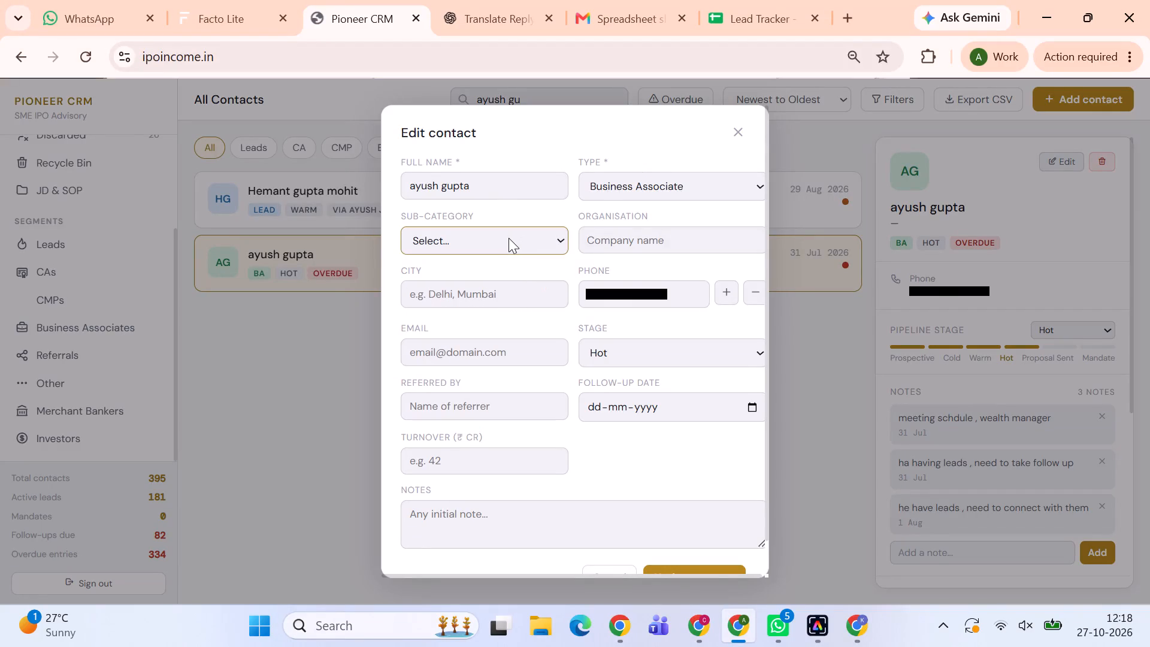
pyautogui.click(503, 232)
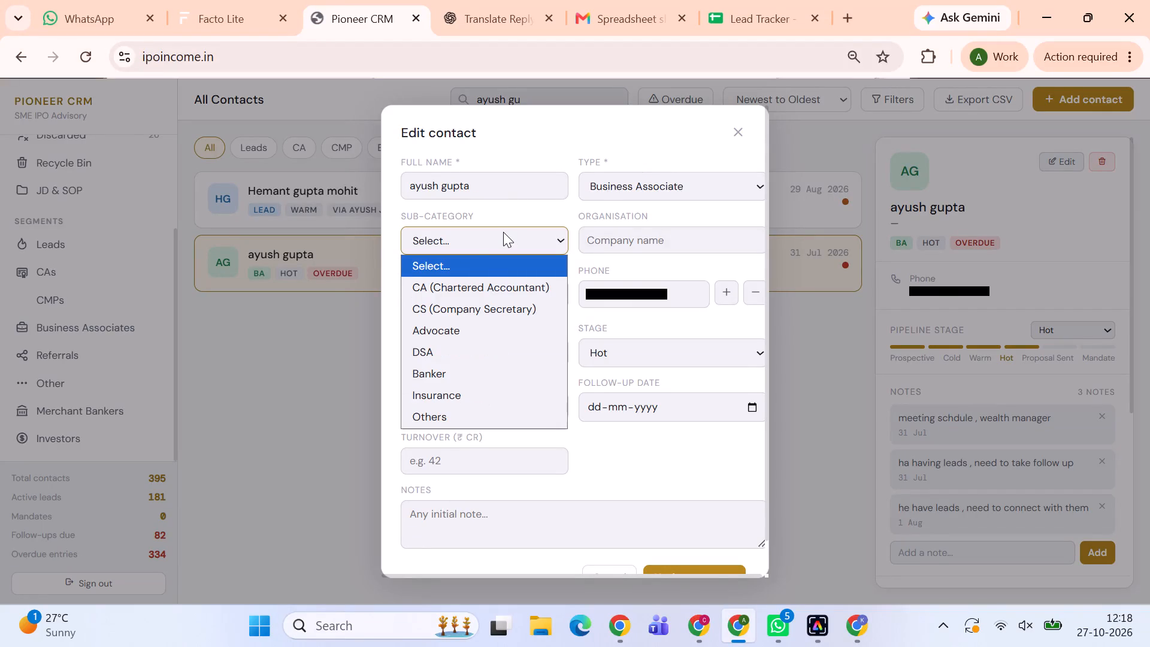
pyautogui.click(456, 412)
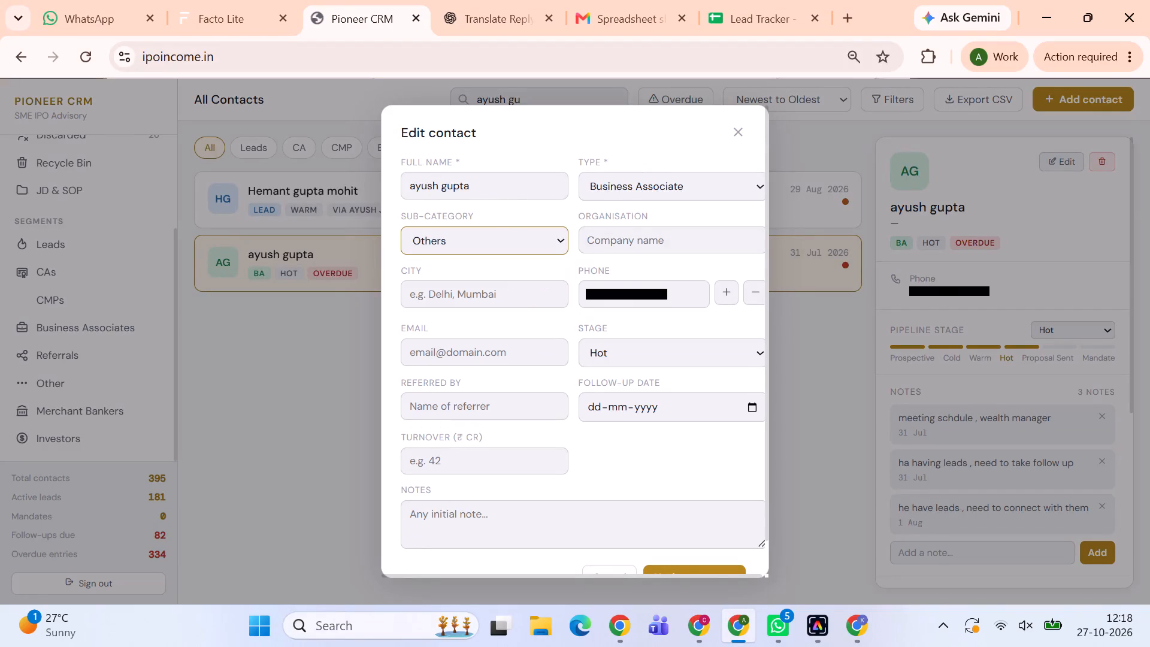
# Set the hot business associate's organisation to "wealth manager" and save the updated contact.
pyautogui.click(644, 245)
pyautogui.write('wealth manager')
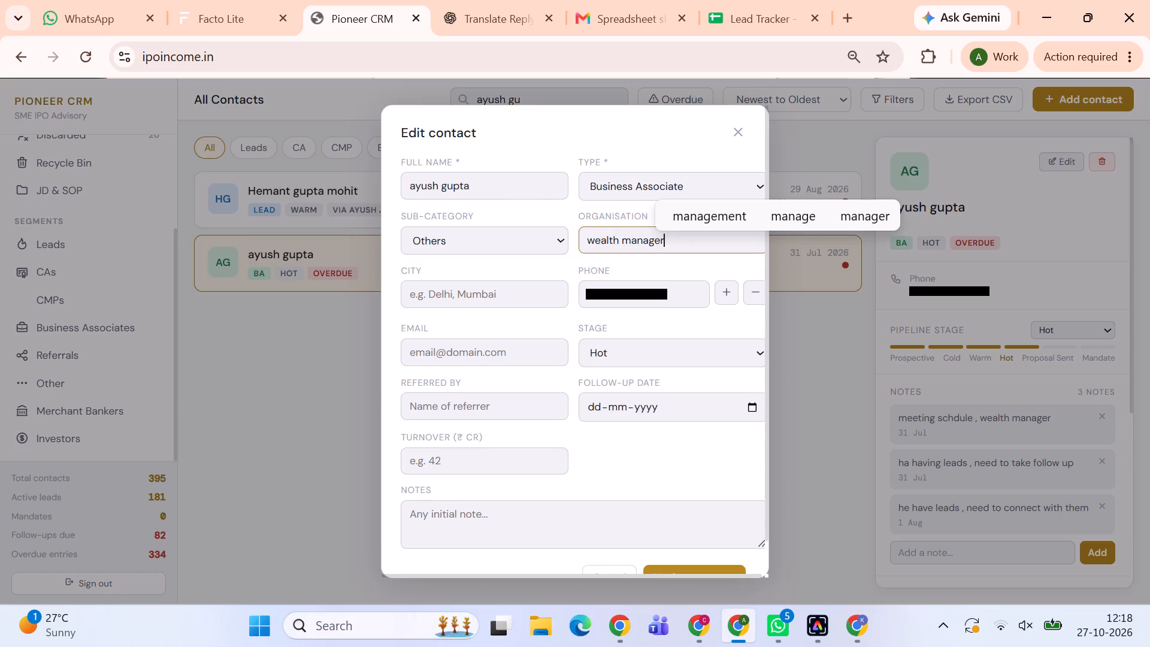
pyautogui.scroll(-3, 707, 536)
pyautogui.click(703, 544)
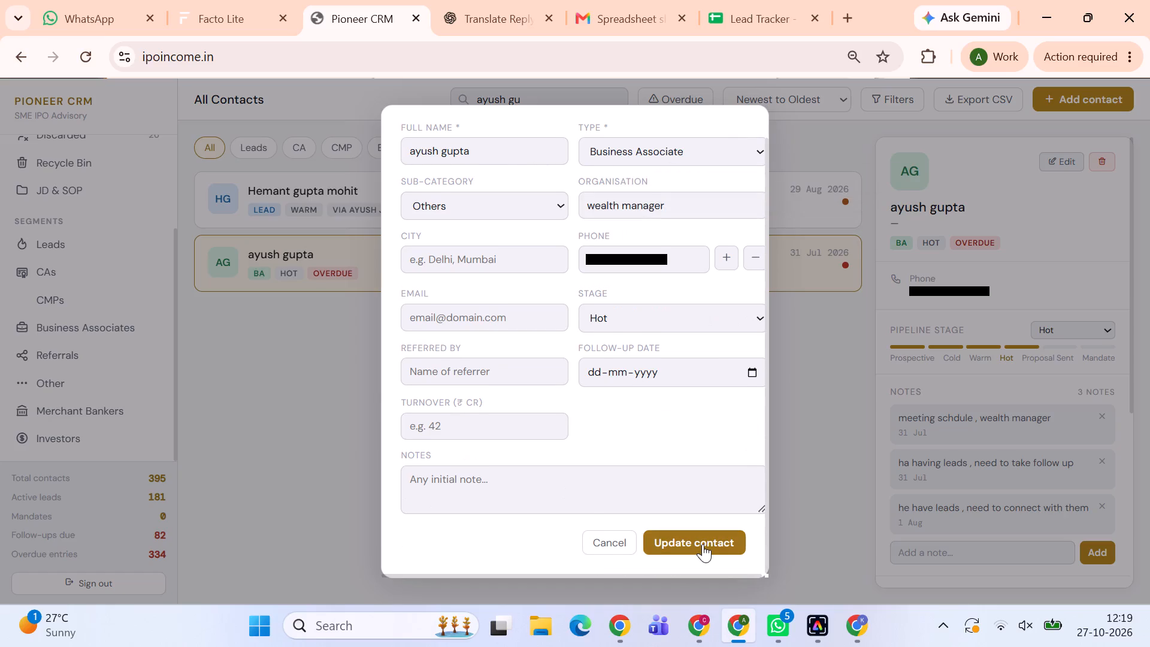
# Replace the contact search with "manoj" plus the surname's first three letters, and open the cold investor's record dated 3 Oct 2026.
pyautogui.click(563, 99)
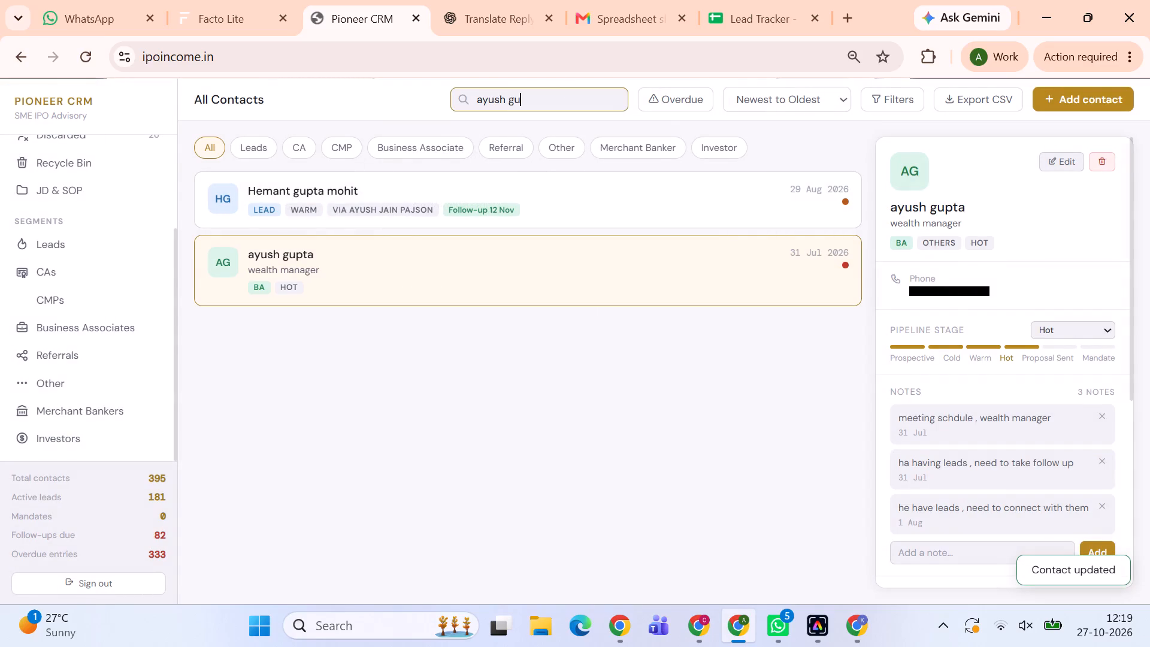
pyautogui.press('BackSpace')
pyautogui.press('BackSpace')
pyautogui.press('BackSpace')
pyautogui.press('BackSpace')
pyautogui.press('BackSpace')
pyautogui.press('BackSpace')
pyautogui.press('BackSpace')
pyautogui.press('BackSpace')
pyautogui.press('BackSpace')
pyautogui.press('BackSpace')
pyautogui.press('BackSpace')
pyautogui.press('BackSpace')
pyautogui.press('BackSpace')
pyautogui.press('BackSpace')
pyautogui.press('BackSpace')
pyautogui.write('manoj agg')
pyautogui.click(496, 177)
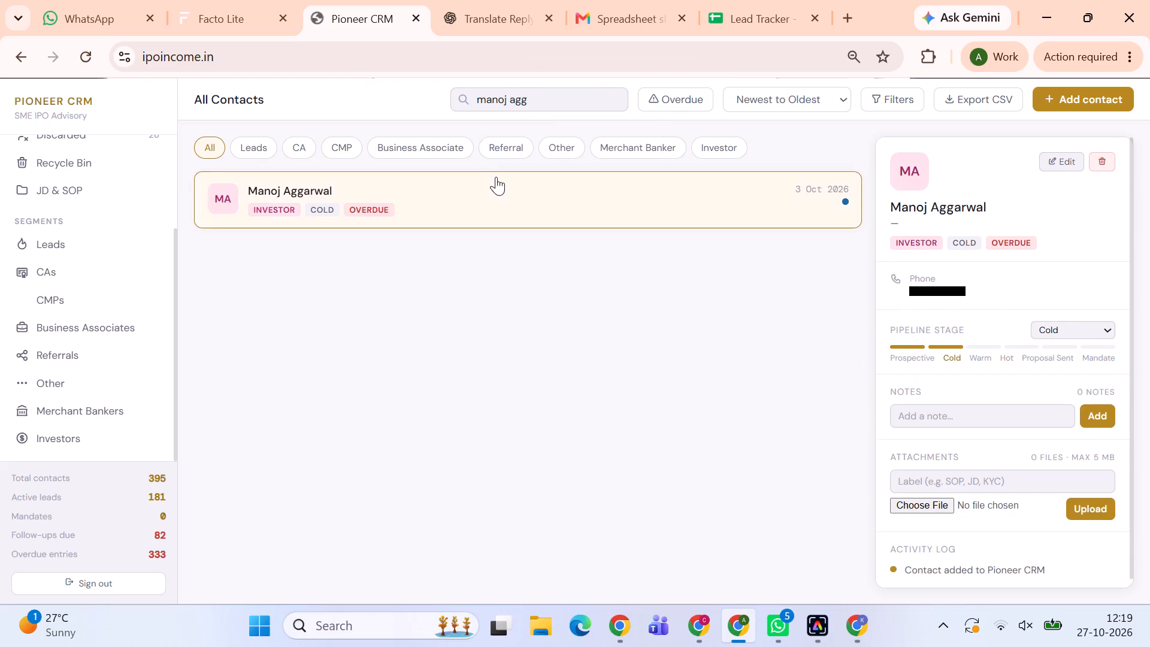
# Clear the contact search so the full contact list is available.
pyautogui.click(613, 104)
pyautogui.press('BackSpace')
pyautogui.press('BackSpace')
pyautogui.press('BackSpace')
pyautogui.press('BackSpace')
pyautogui.press('BackSpace')
pyautogui.press('BackSpace')
pyautogui.press('BackSpace')
pyautogui.press('BackSpace')
pyautogui.press('BackSpace')
pyautogui.press('BackSpace')
pyautogui.press('BackSpace')
pyautogui.press('BackSpace')
pyautogui.press('BackSpace')
pyautogui.press('BackSpace')
pyautogui.press('BackSpace')
pyautogui.press('BackSpace')
pyautogui.press('BackSpace')
pyautogui.press('BackSpace')
pyautogui.press('BackSpace')
pyautogui.press('BackSpace')
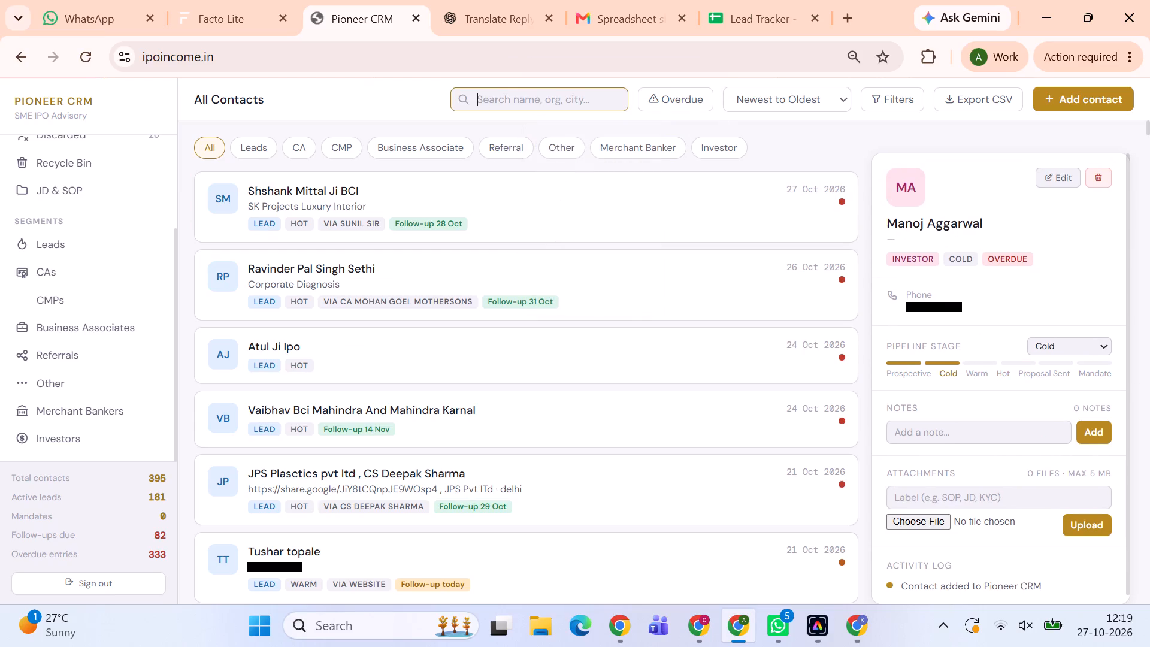
# Check the cold investor's contact fields in the edit form and close it without saving.
pyautogui.click(1056, 176)
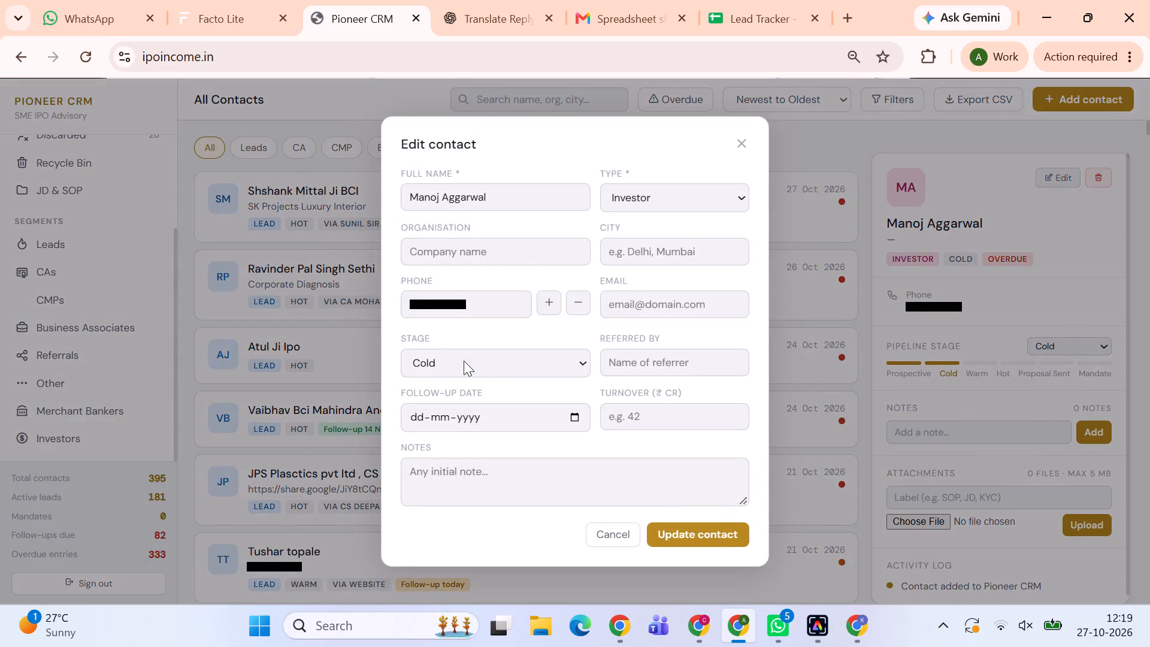
pyautogui.click(744, 138)
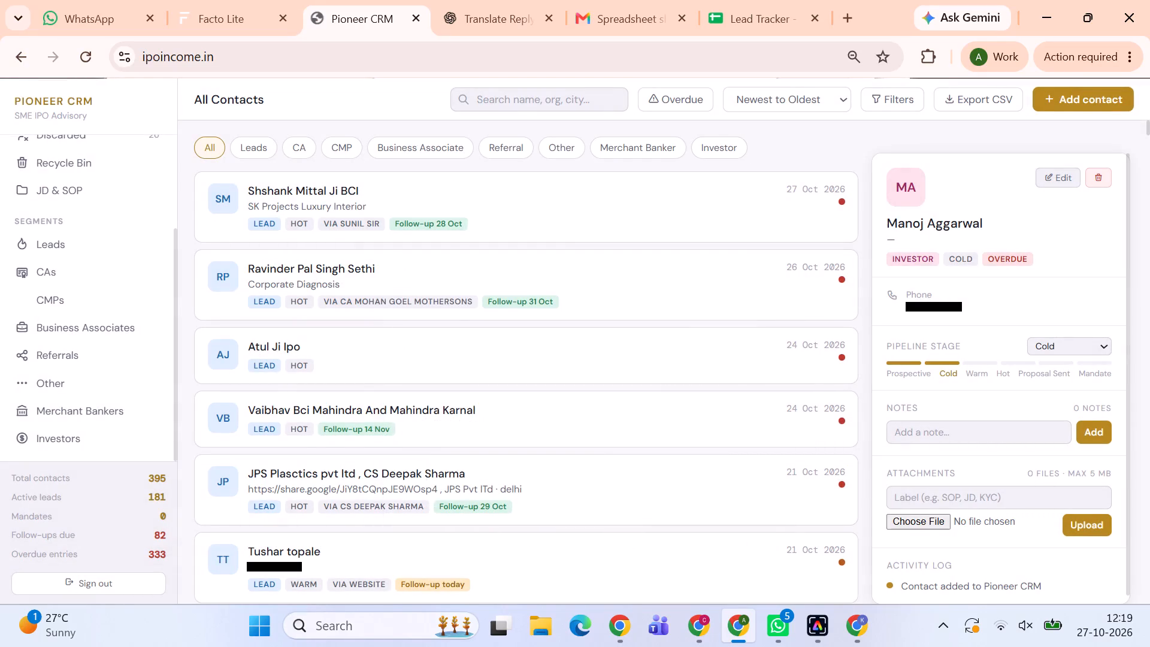
# Search contacts for "anuj" plus the surname's first five letters, and open the prospective business associate's record dated 1 Aug 2026.
pyautogui.click(510, 102)
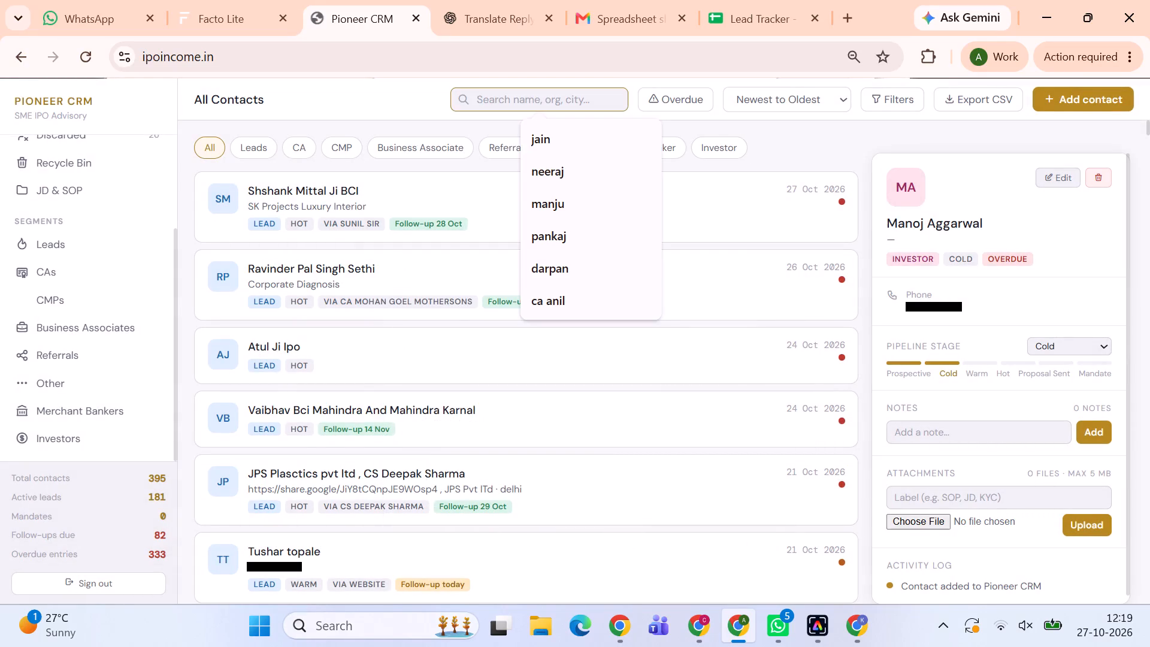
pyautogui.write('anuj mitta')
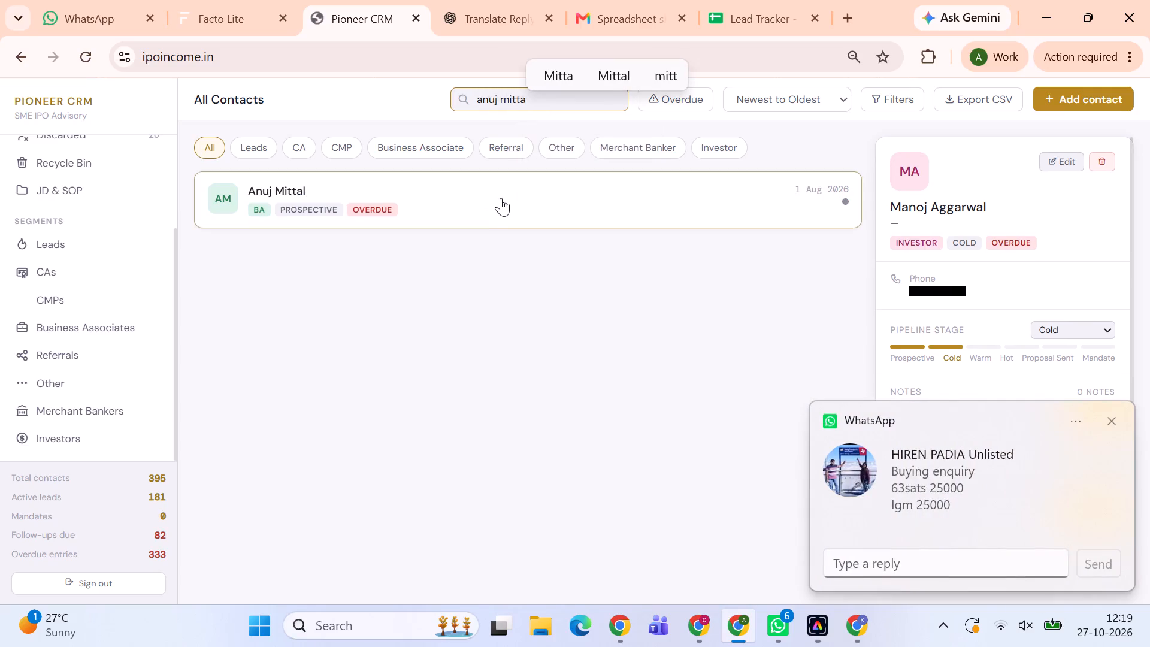
pyautogui.click(510, 191)
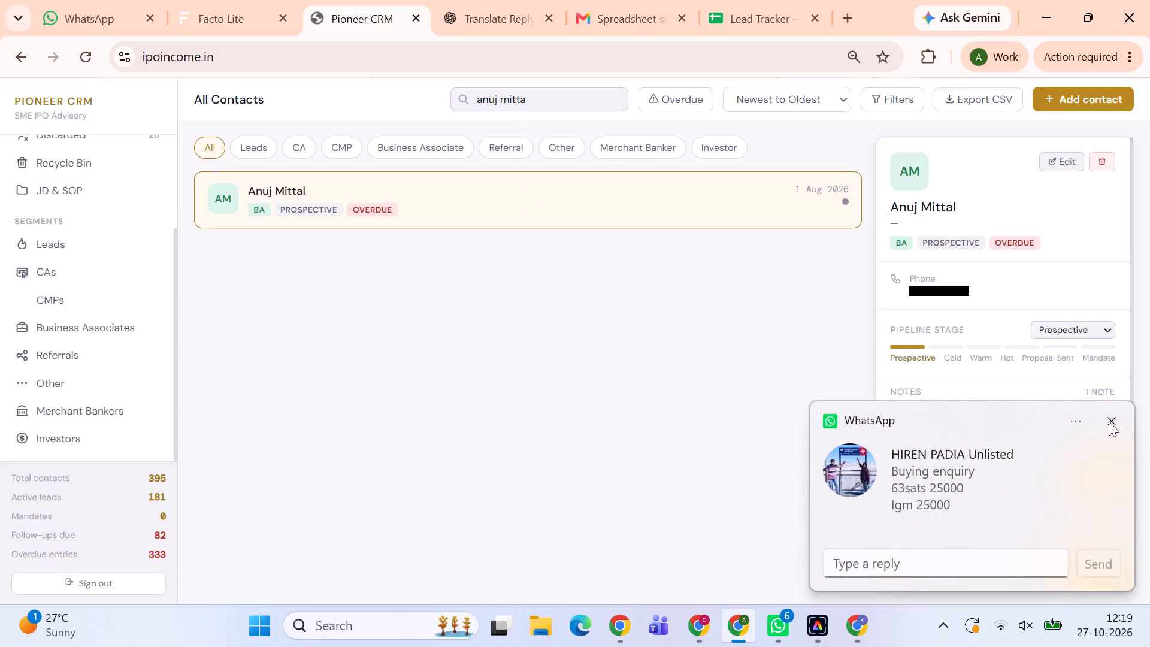
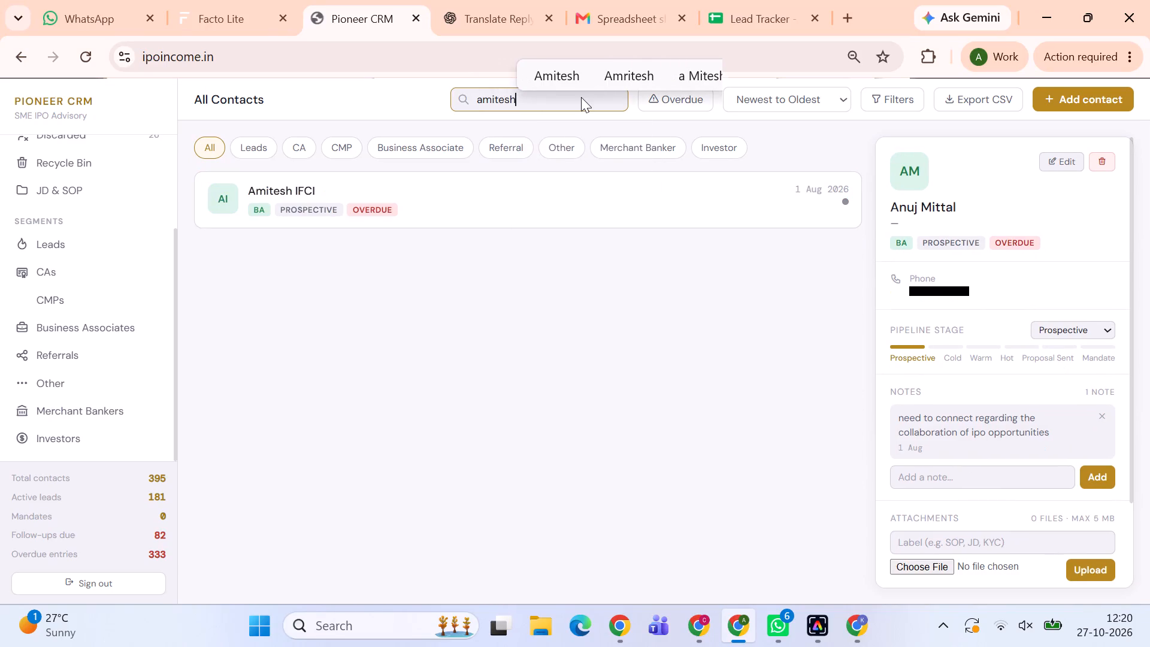
# Open the prospective IFCI business associate's record, review its note, and update the contact's stage to Discard.
pyautogui.click(647, 185)
pyautogui.scroll(-1, 1006, 447)
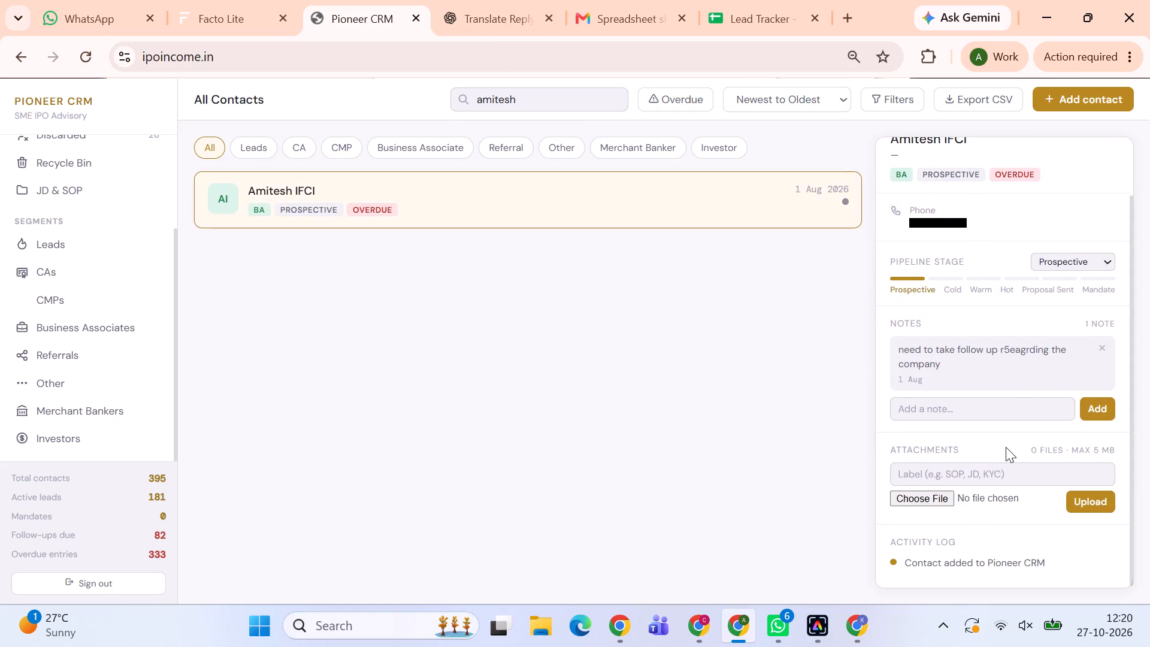
pyautogui.scroll(4, 996, 289)
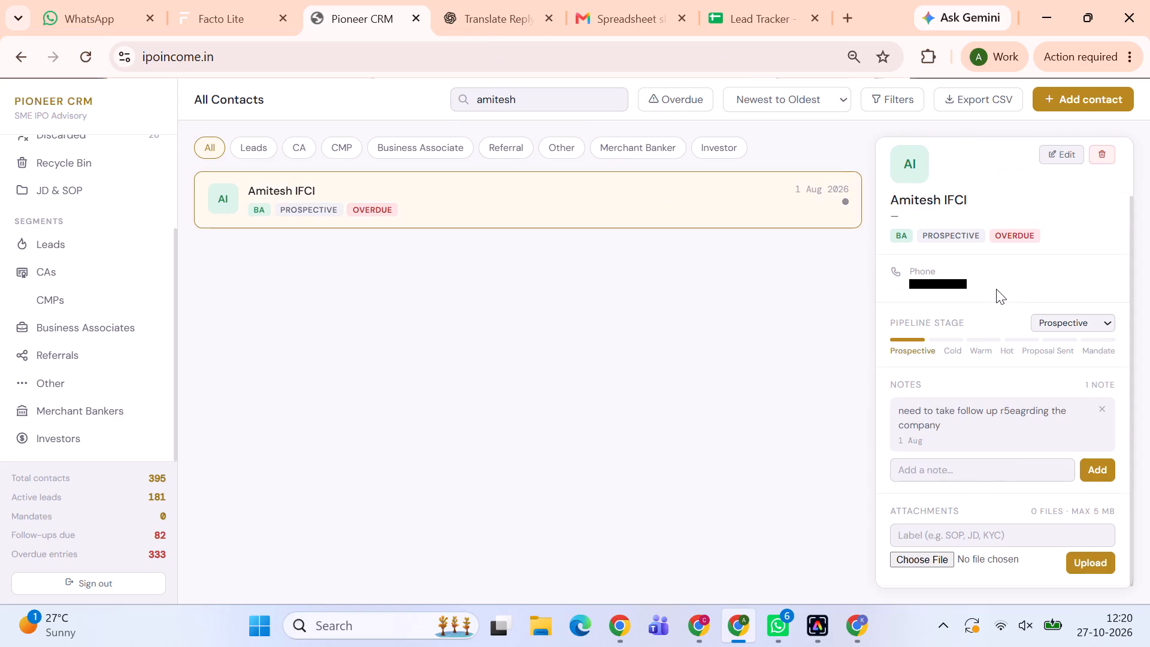
pyautogui.scroll(1, 996, 289)
pyautogui.click(1064, 159)
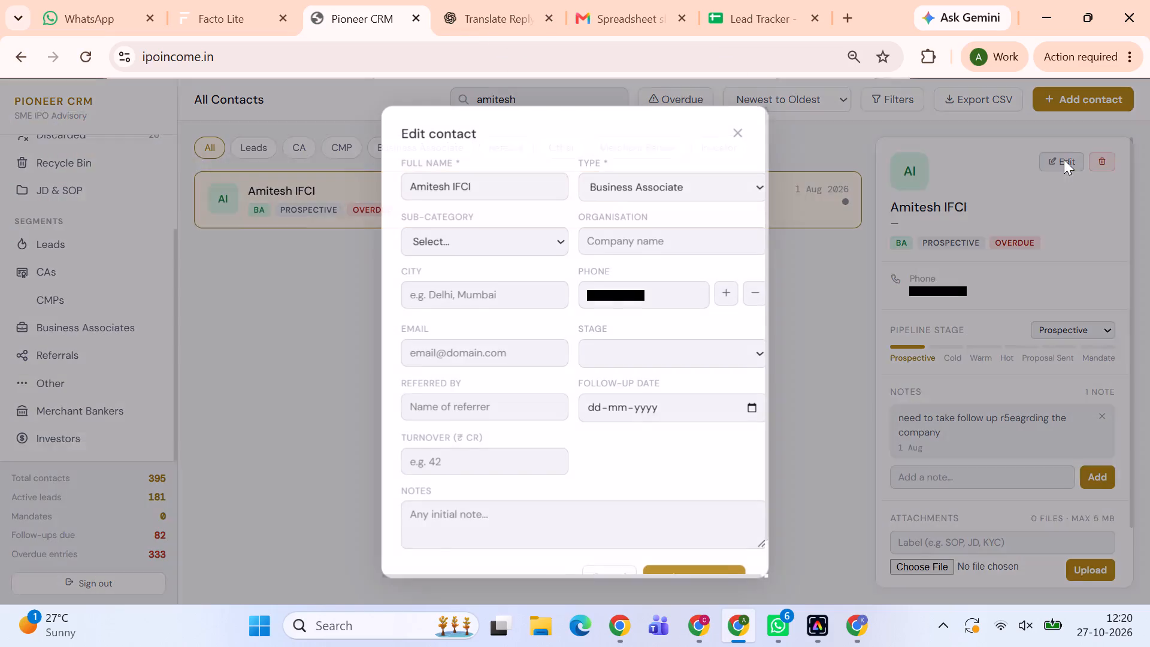
pyautogui.click(691, 353)
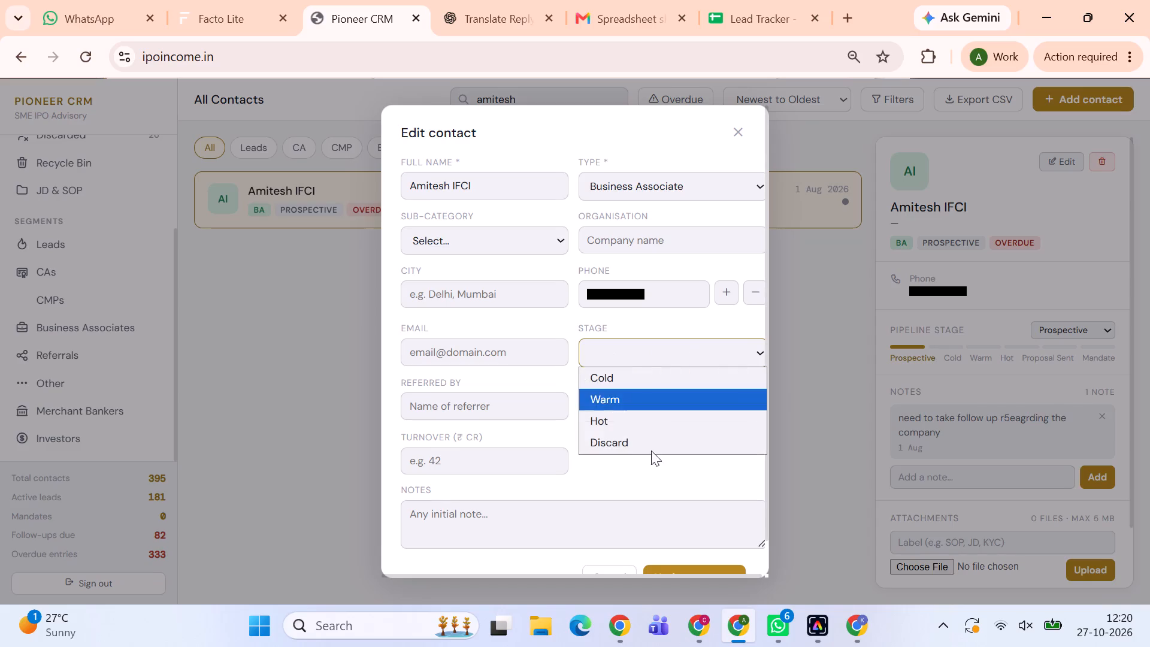
pyautogui.click(656, 439)
pyautogui.scroll(-1, 700, 523)
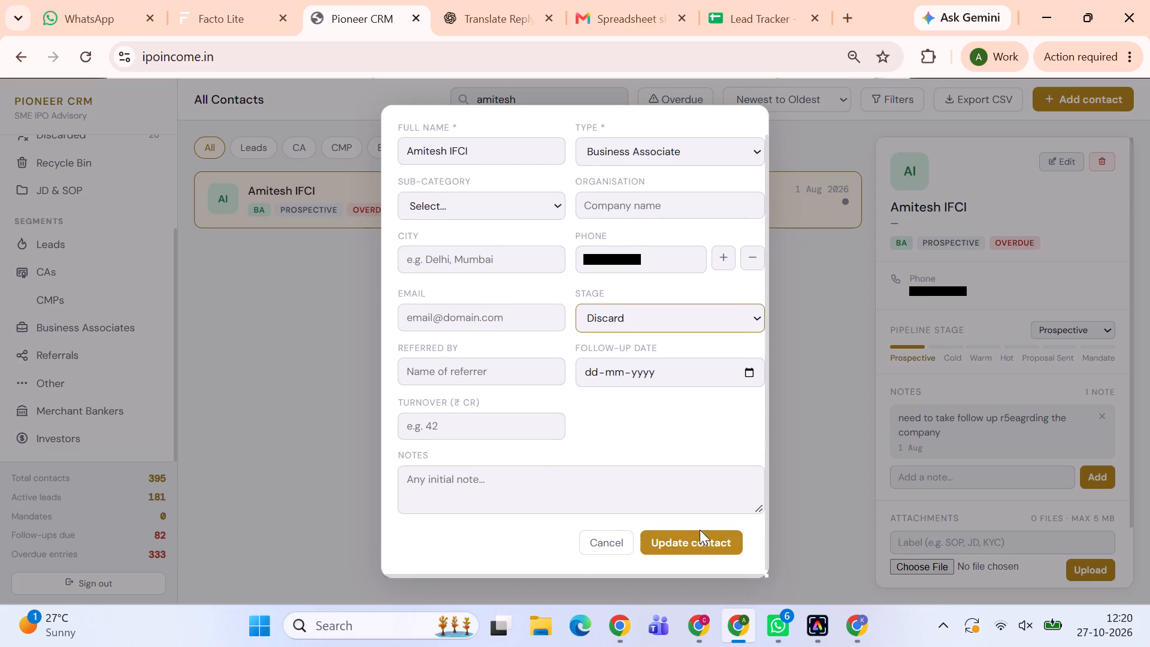
pyautogui.click(700, 535)
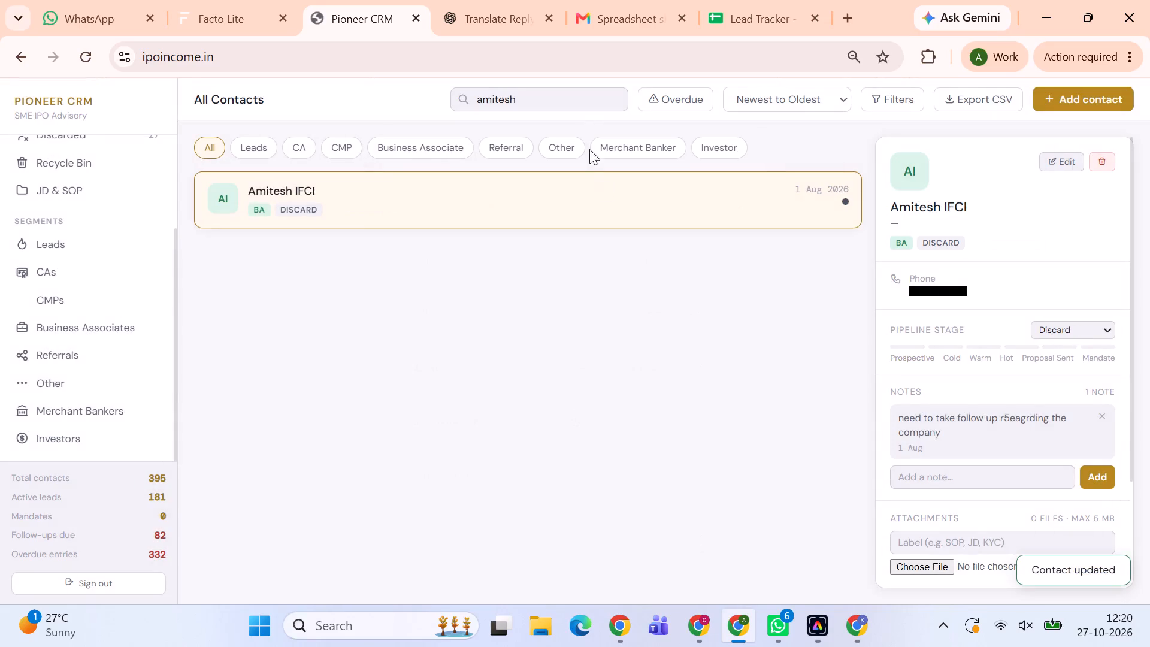
# Replace the contact search with "vaibhav", open the cold business associate record for karnal cashflow, review its details, and dismiss the WhatsApp notification.
pyautogui.click(586, 101)
pyautogui.press('BackSpace')
pyautogui.press('BackSpace')
pyautogui.press('BackSpace')
pyautogui.press('BackSpace')
pyautogui.press('BackSpace')
pyautogui.press('BackSpace')
pyautogui.press('BackSpace')
pyautogui.press('BackSpace')
pyautogui.press('BackSpace')
pyautogui.press('BackSpace')
pyautogui.press('BackSpace')
pyautogui.press('BackSpace')
pyautogui.press('BackSpace')
pyautogui.press('BackSpace')
pyautogui.press('BackSpace')
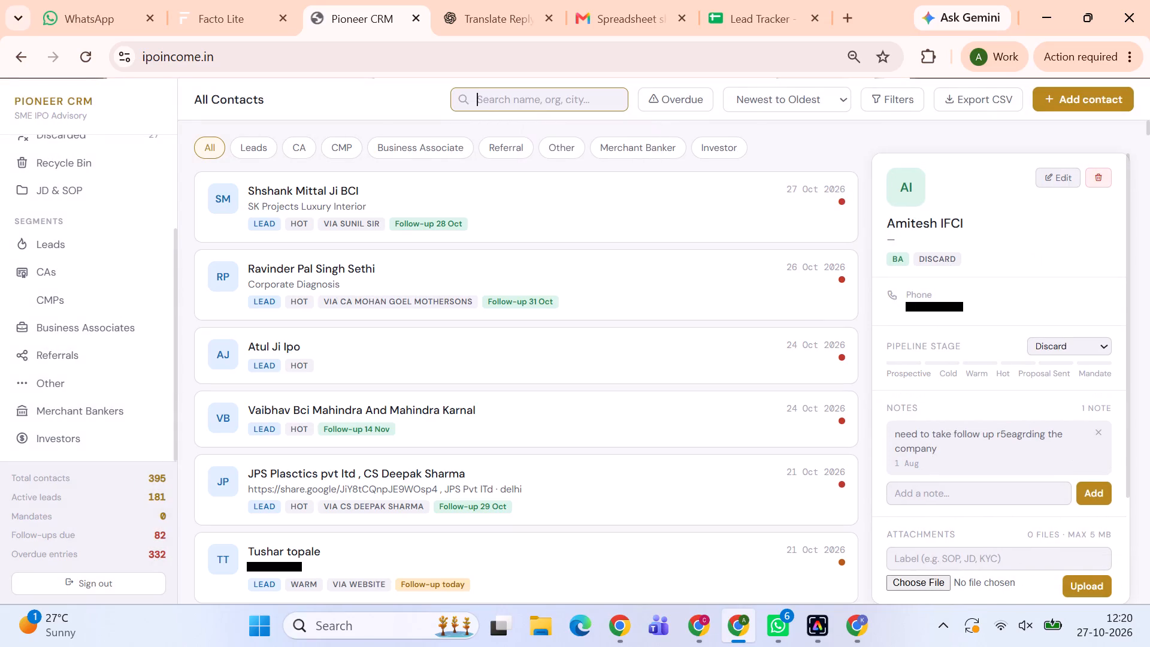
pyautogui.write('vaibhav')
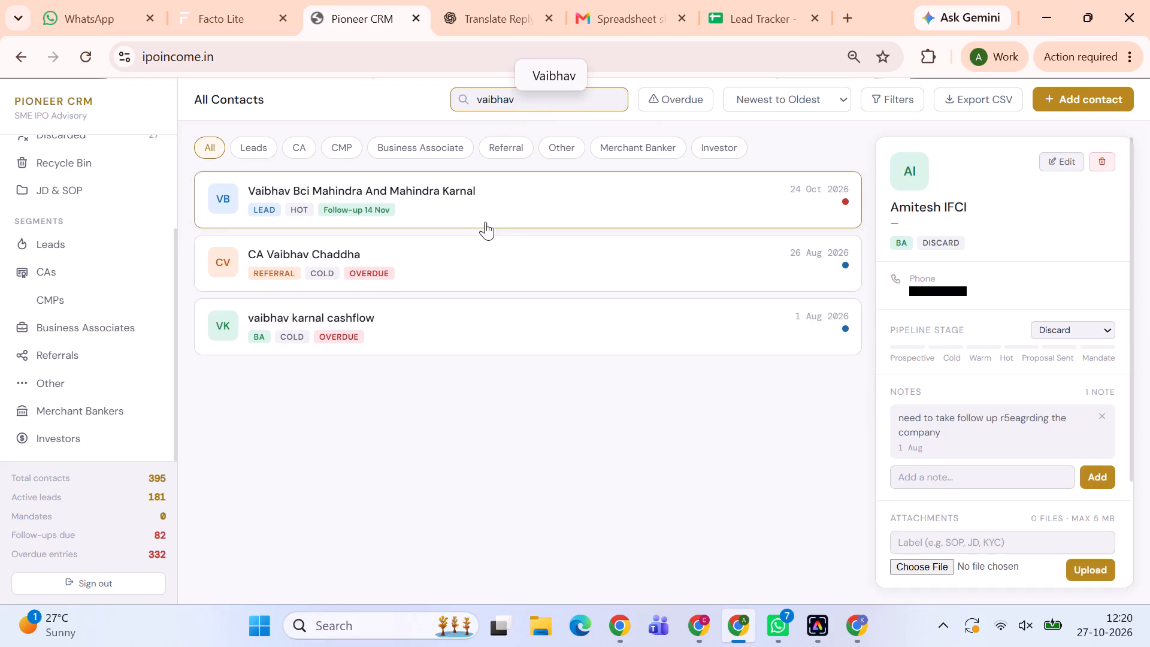
pyautogui.click(535, 303)
pyautogui.scroll(-2, 1033, 337)
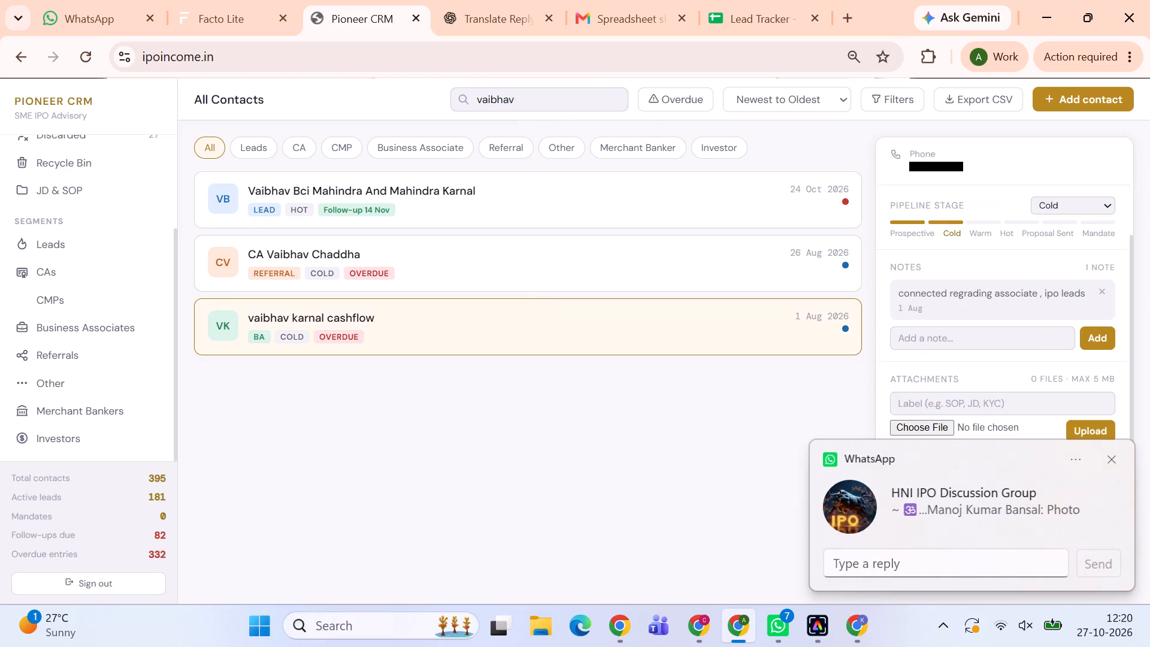
pyautogui.click(1106, 456)
# Replace the contact search with "mahavr".
pyautogui.click(603, 96)
pyautogui.press('BackSpace')
pyautogui.press('BackSpace')
pyautogui.press('BackSpace')
pyautogui.press('BackSpace')
pyautogui.press('BackSpace')
pyautogui.press('BackSpace')
pyautogui.press('BackSpace')
pyautogui.press('BackSpace')
pyautogui.press('BackSpace')
pyautogui.press('BackSpace')
pyautogui.press('BackSpace')
pyautogui.press('BackSpace')
pyautogui.press('BackSpace')
pyautogui.press('BackSpace')
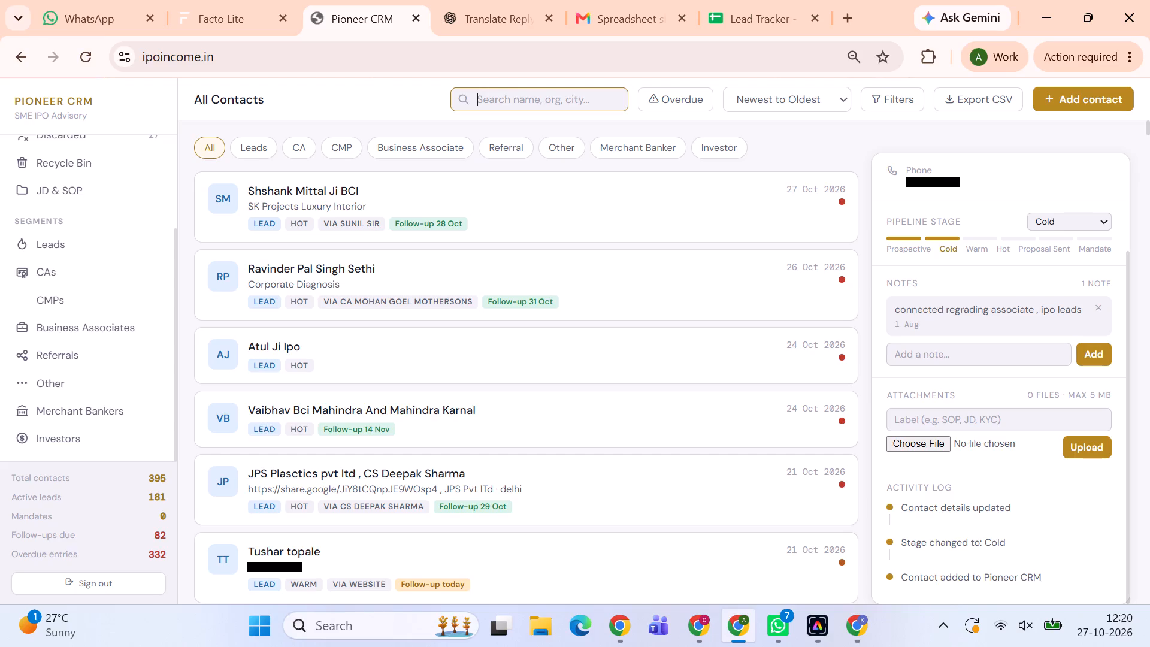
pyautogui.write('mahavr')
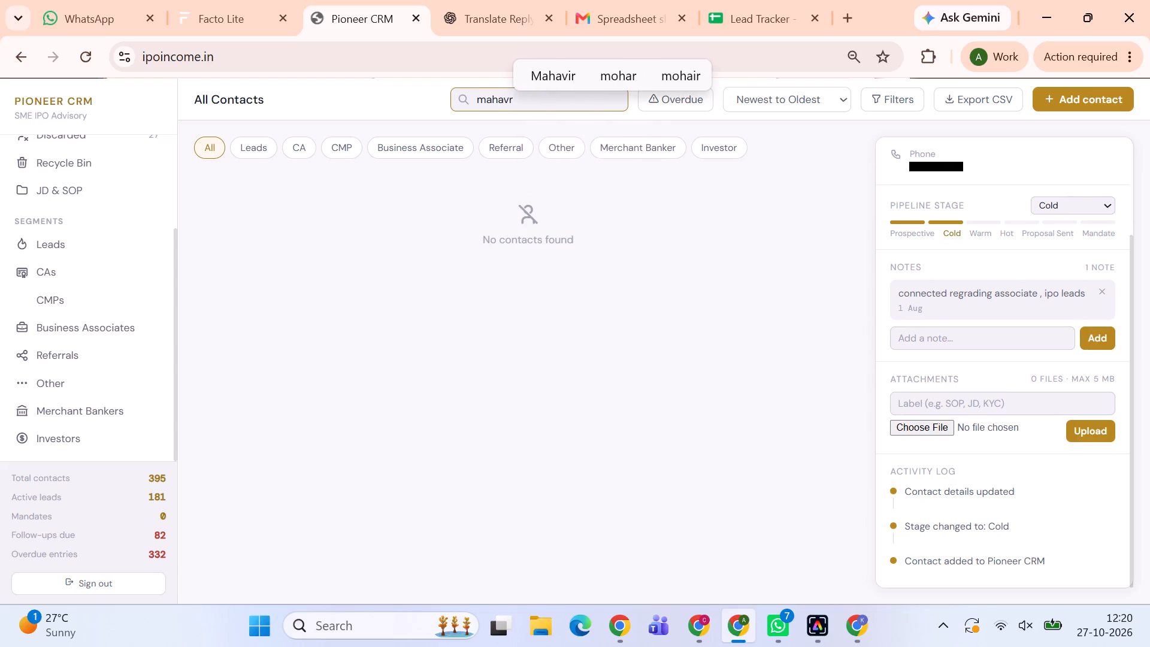
# Shorten the contact search to "mahav", open the cold business associate's record dated 6 Aug 2026, and review its notes.
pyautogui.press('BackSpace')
pyautogui.click(695, 201)
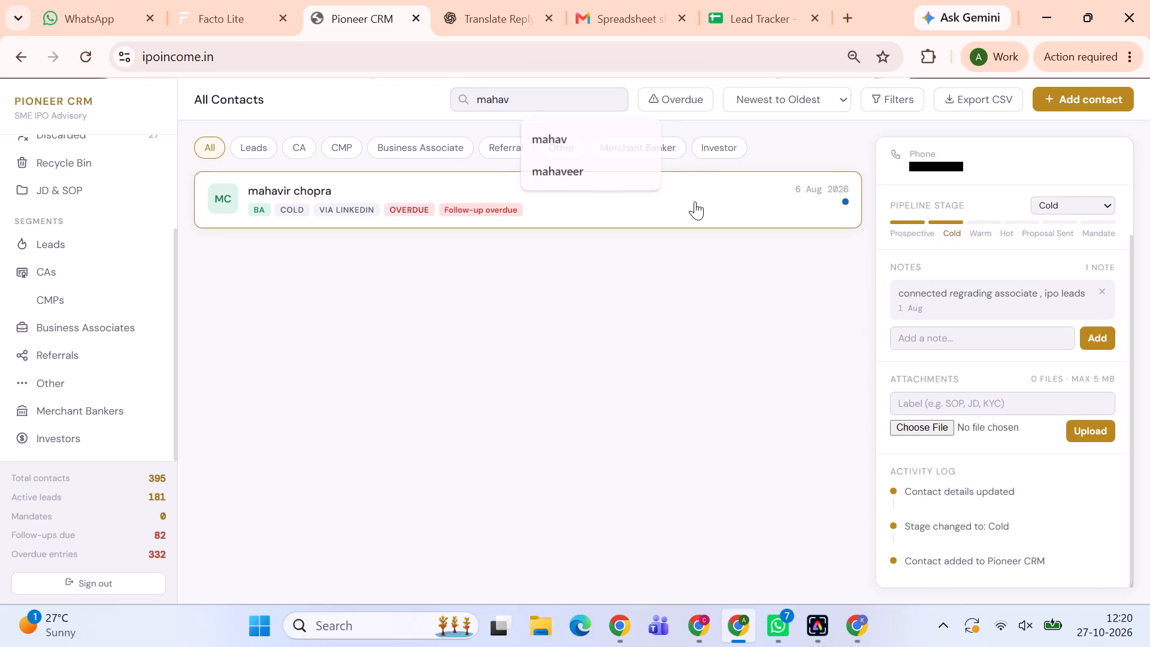
pyautogui.scroll(-3, 1036, 349)
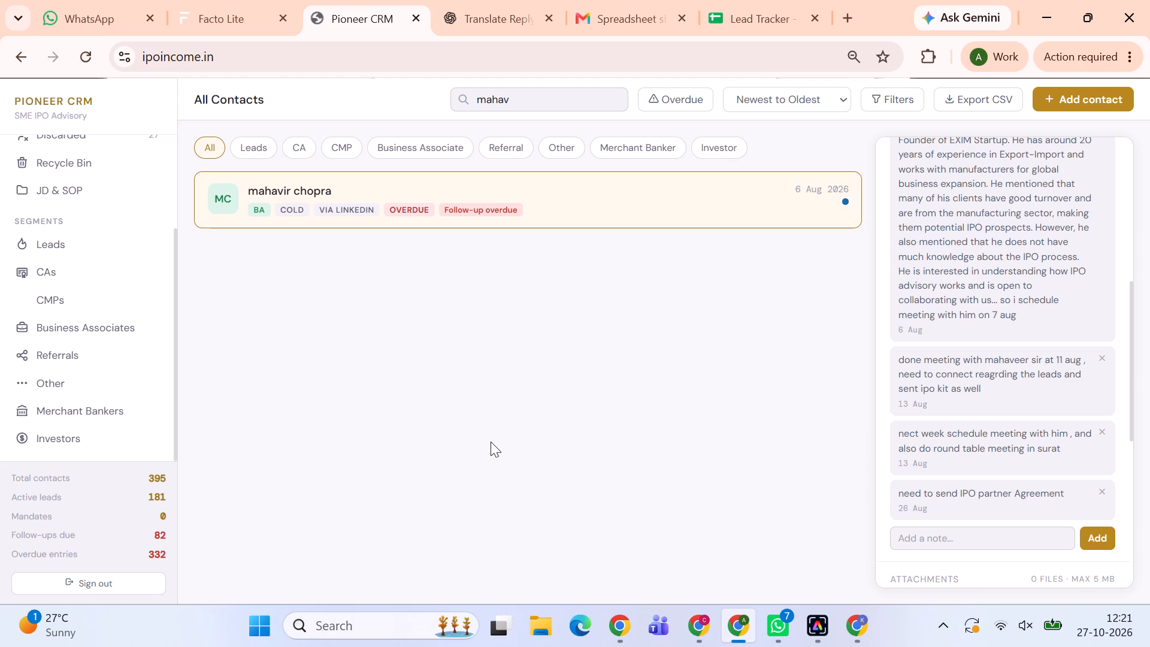
# Search the web for "spreadsheets" in a new browser tab and open a blank Google Sheets spreadsheet.
pyautogui.click(850, 8)
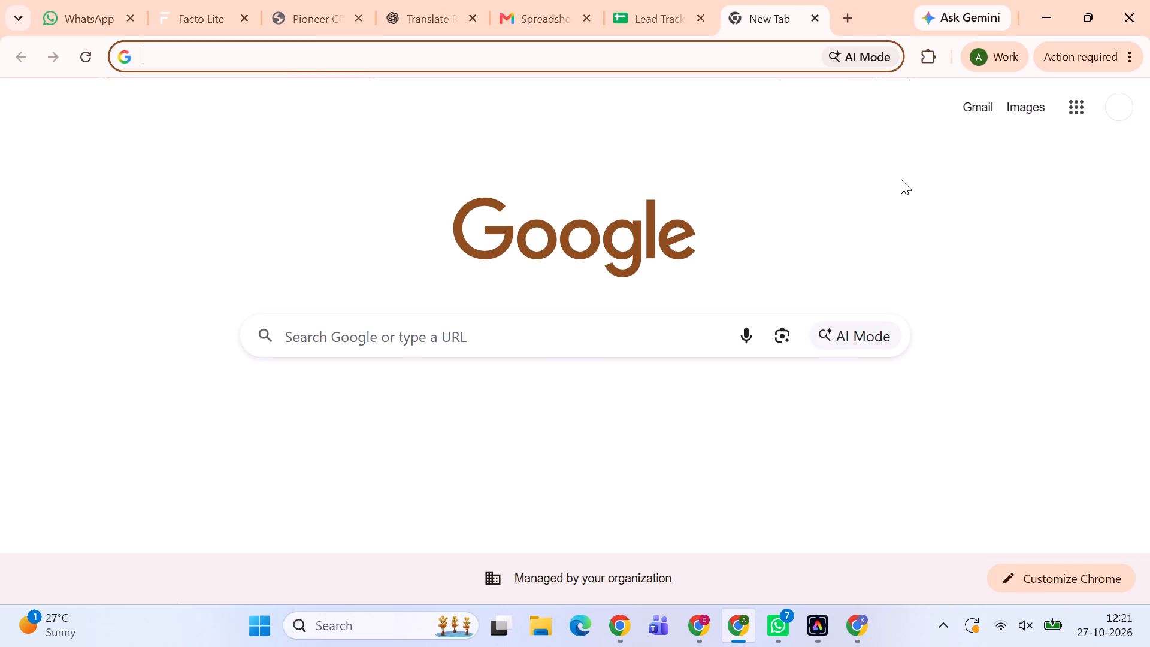
pyautogui.click(415, 44)
pyautogui.write('spread')
pyautogui.press('Return')
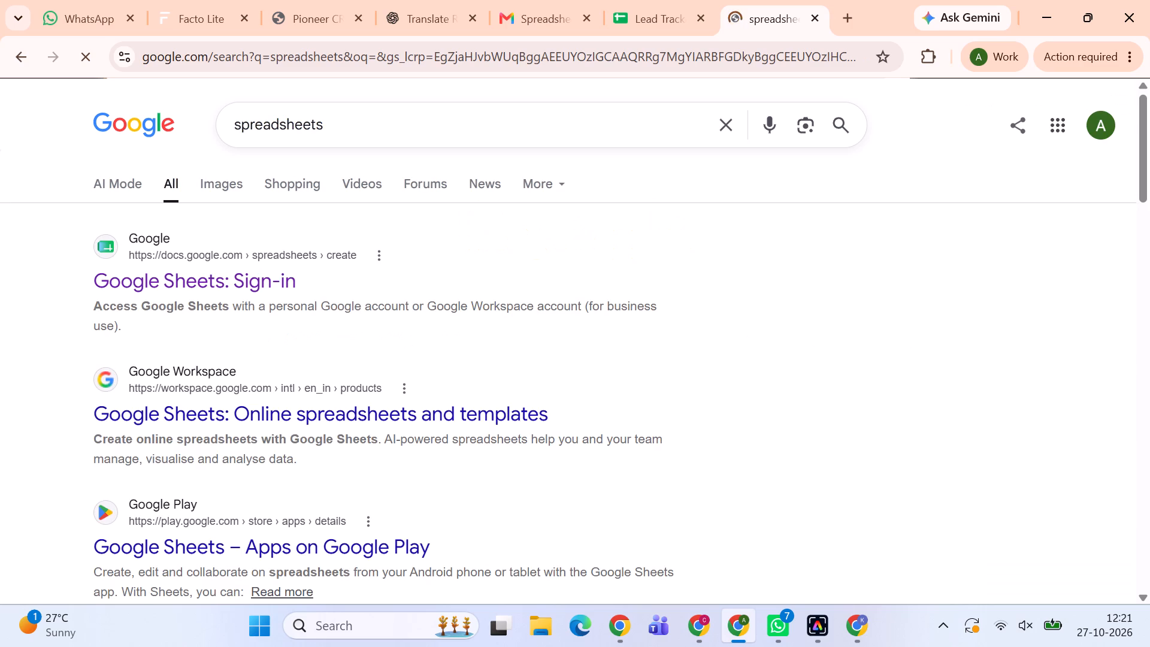
pyautogui.click(204, 280)
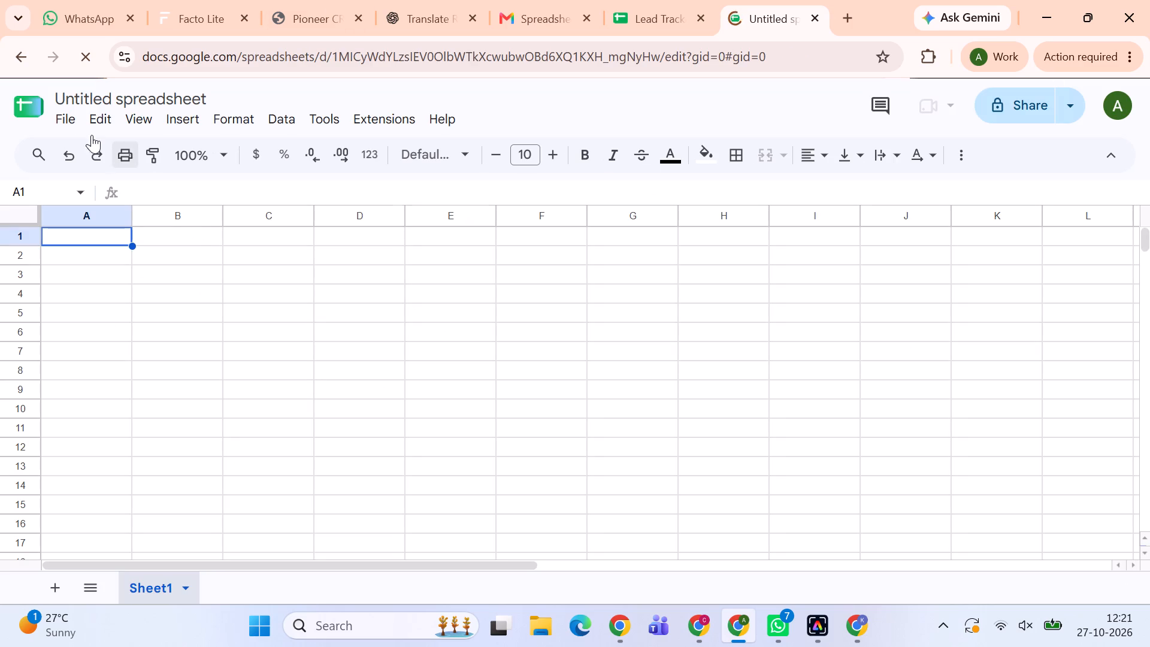
# Bring up the dialog for opening an existing file and browse the recent spreadsheets.
pyautogui.click(74, 125)
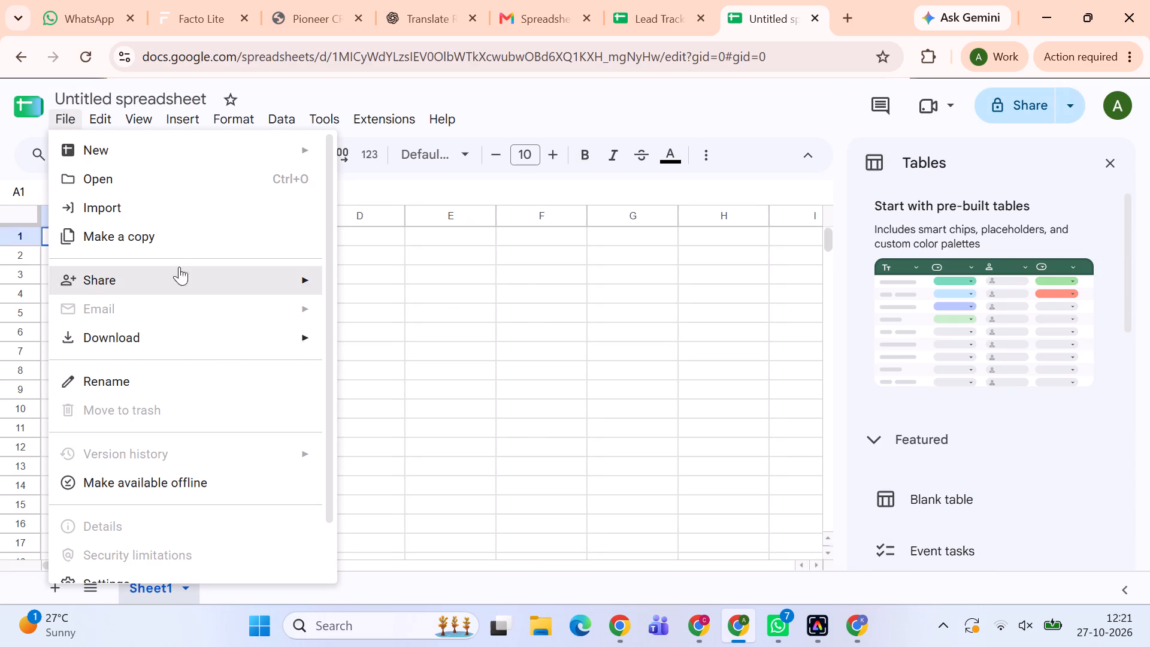
pyautogui.click(160, 179)
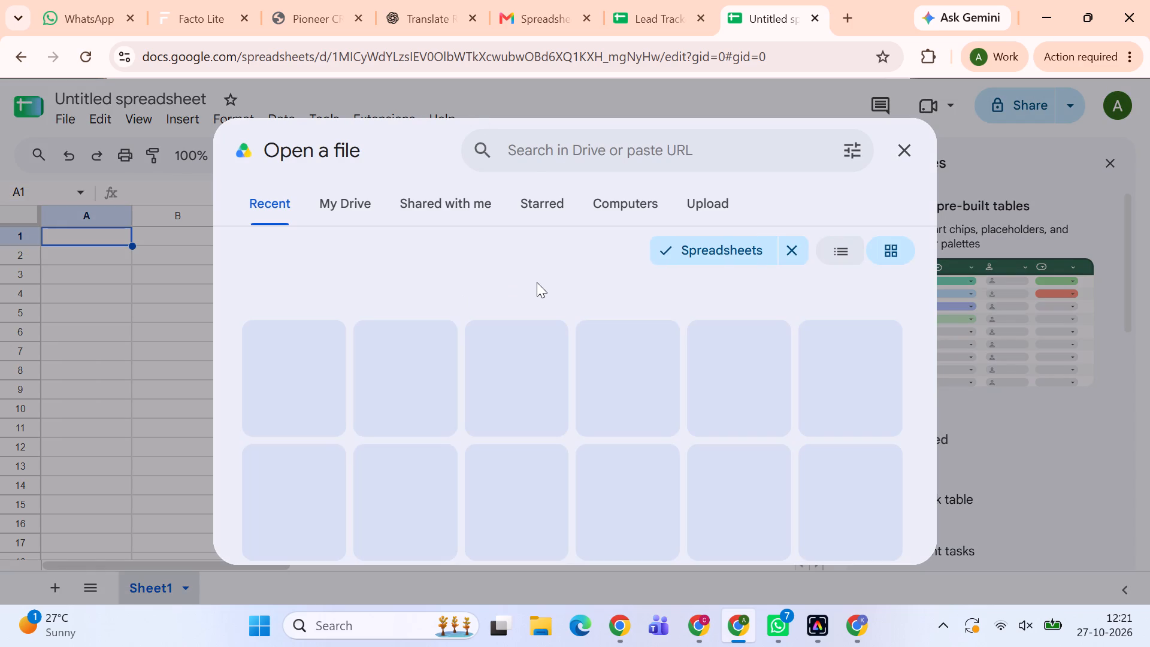
pyautogui.scroll(-1, 570, 458)
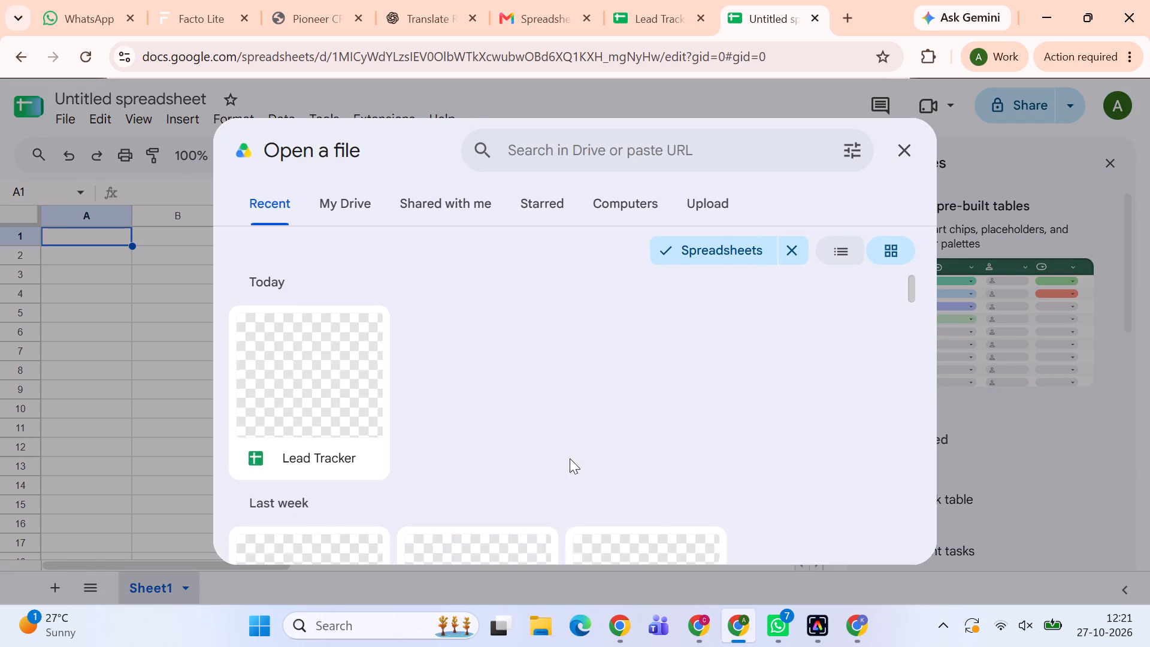
# Open the IPO Partner Agreement List spreadsheet from the recent files and look through the partner names and details on Sheet1.
pyautogui.scroll(-1, 570, 458)
pyautogui.scroll(-1, 592, 395)
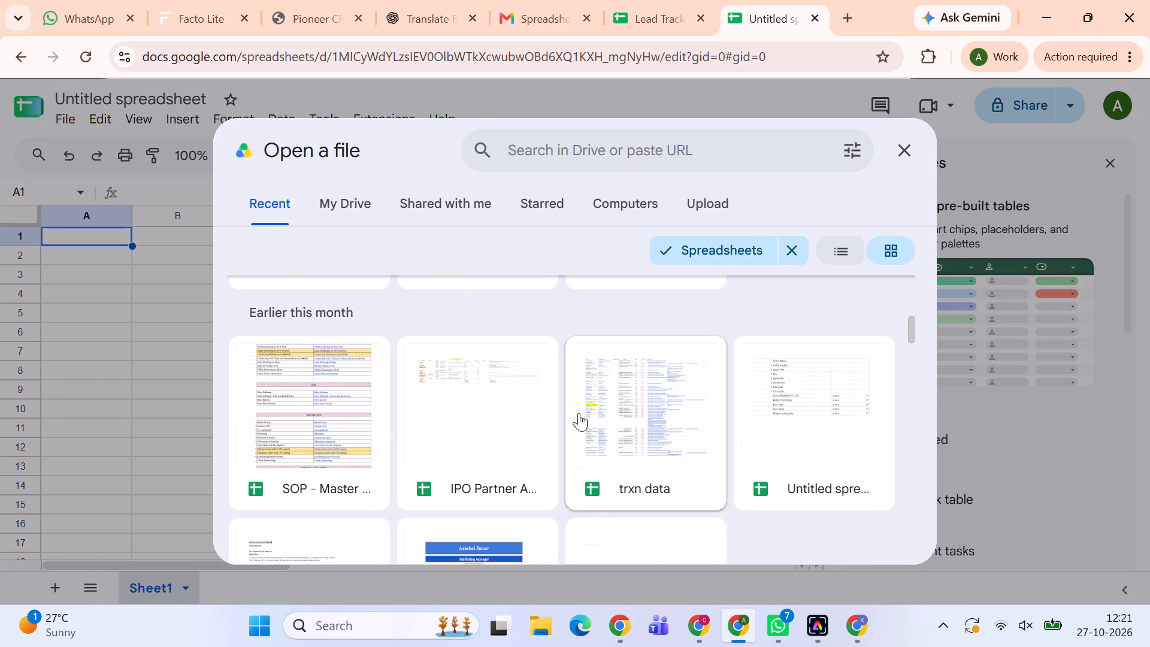
pyautogui.doubleClick(464, 440)
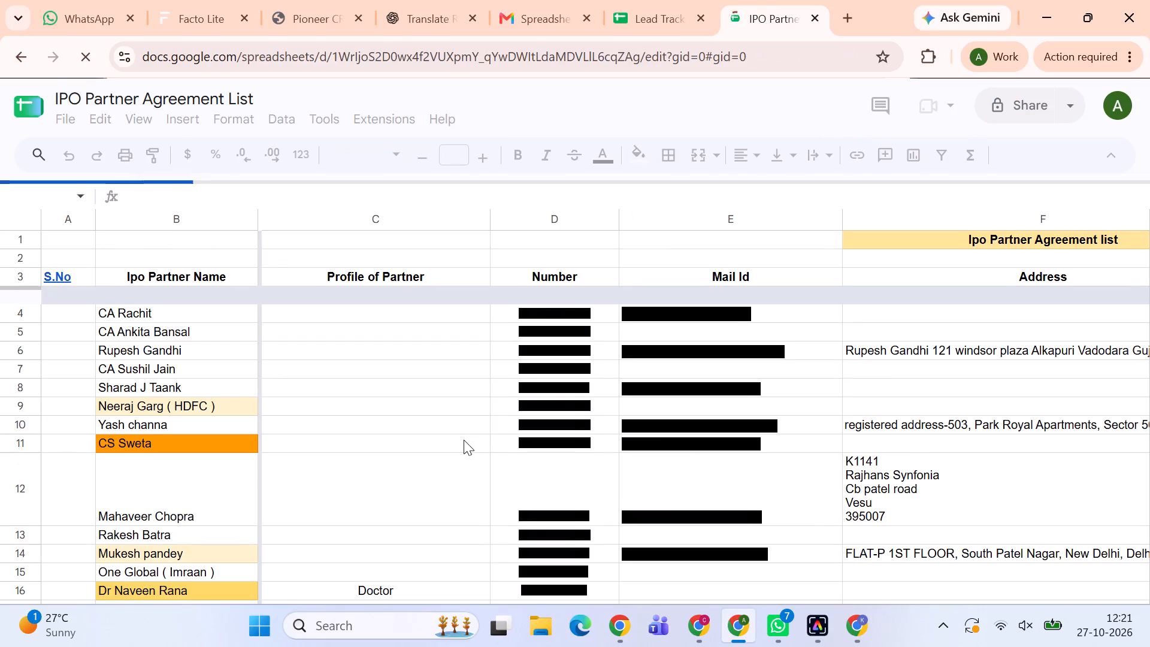
pyautogui.scroll(-2, 464, 440)
pyautogui.scroll(-1, 386, 491)
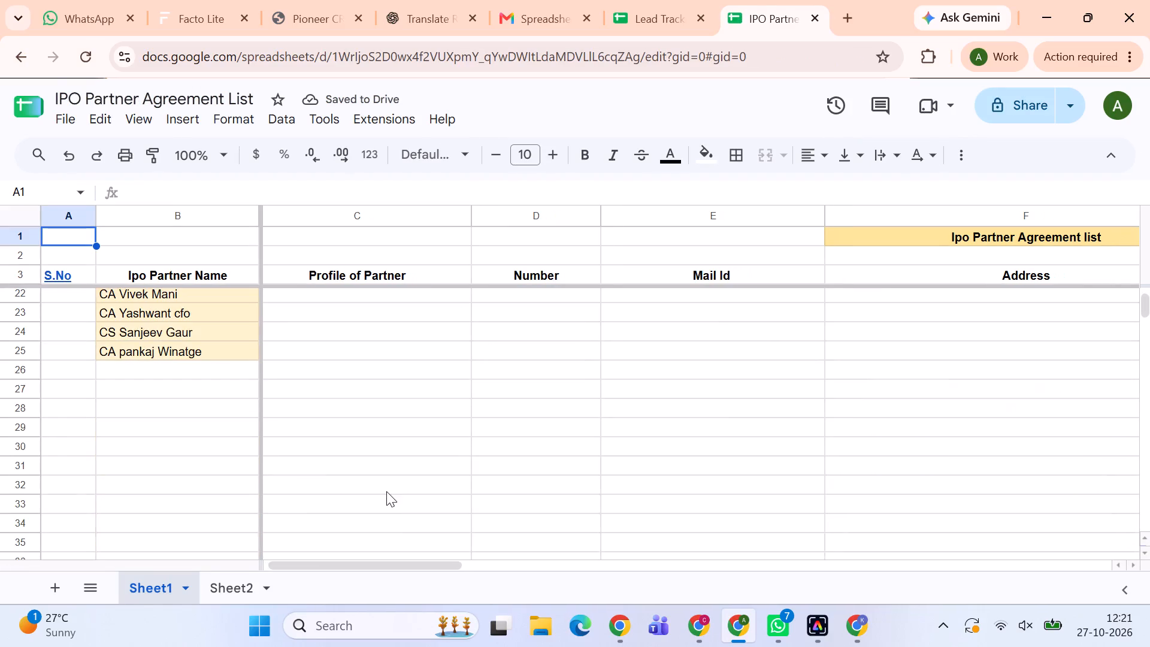
pyautogui.scroll(5, 328, 427)
pyautogui.scroll(-1, 328, 427)
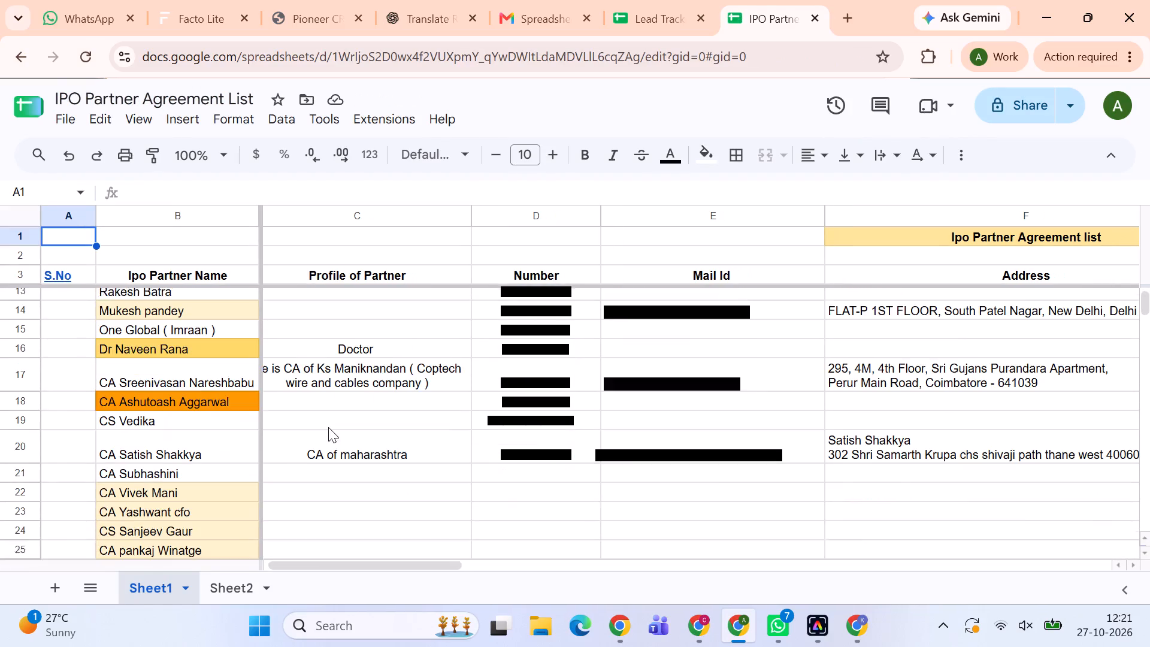
pyautogui.scroll(-1, 328, 427)
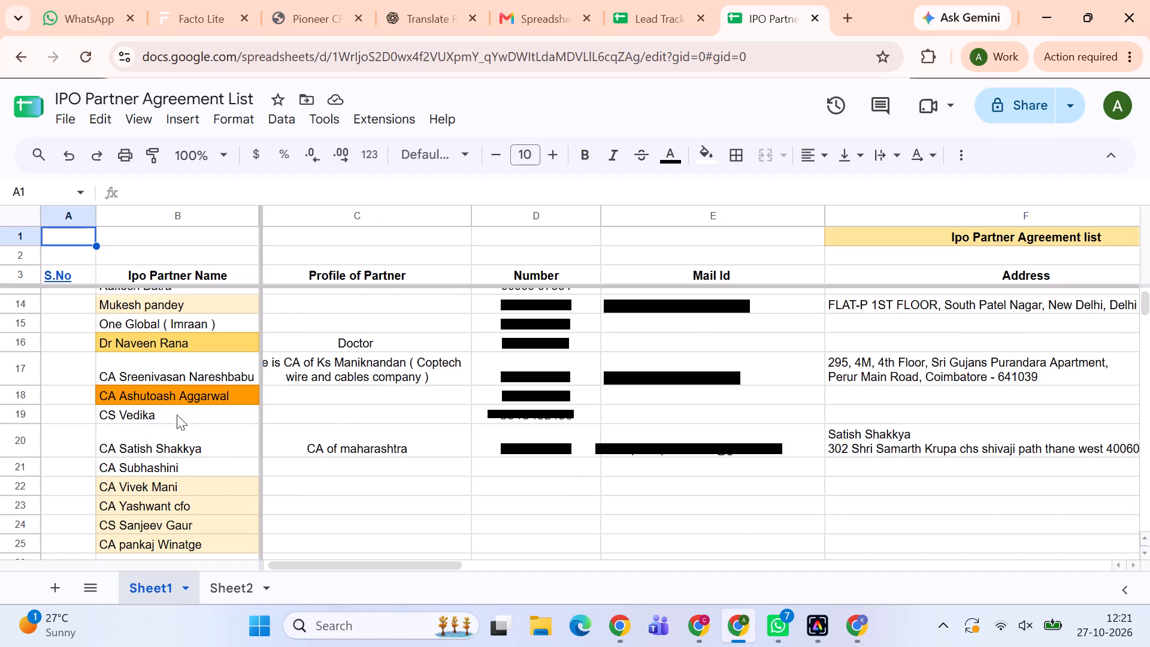
pyautogui.scroll(1, 201, 485)
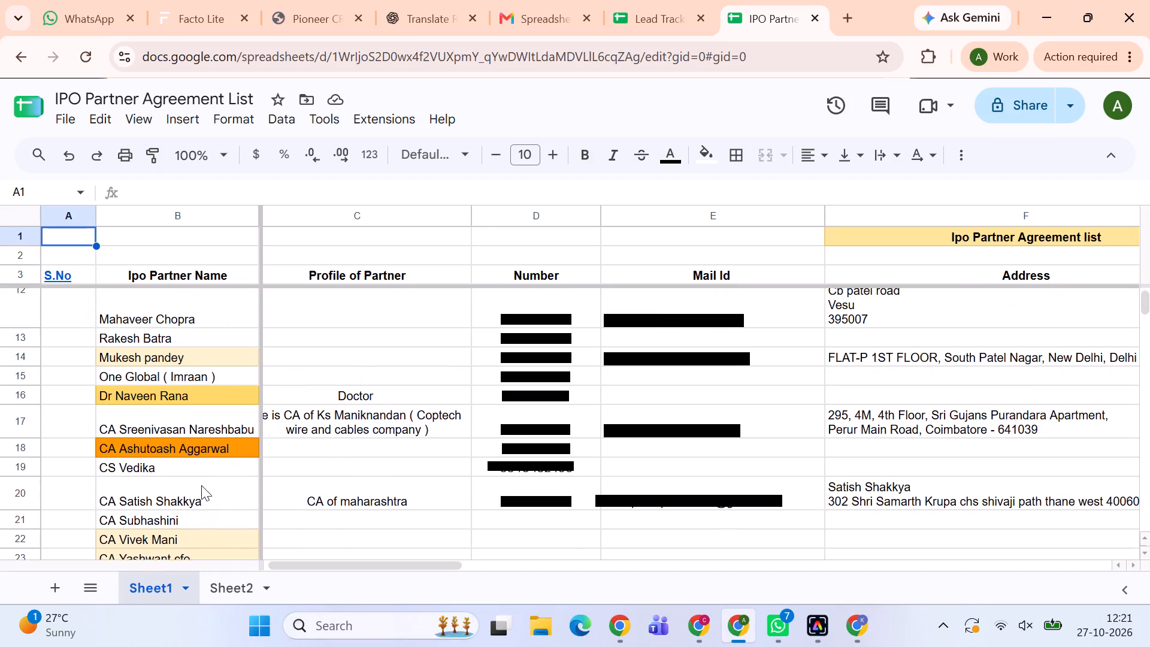
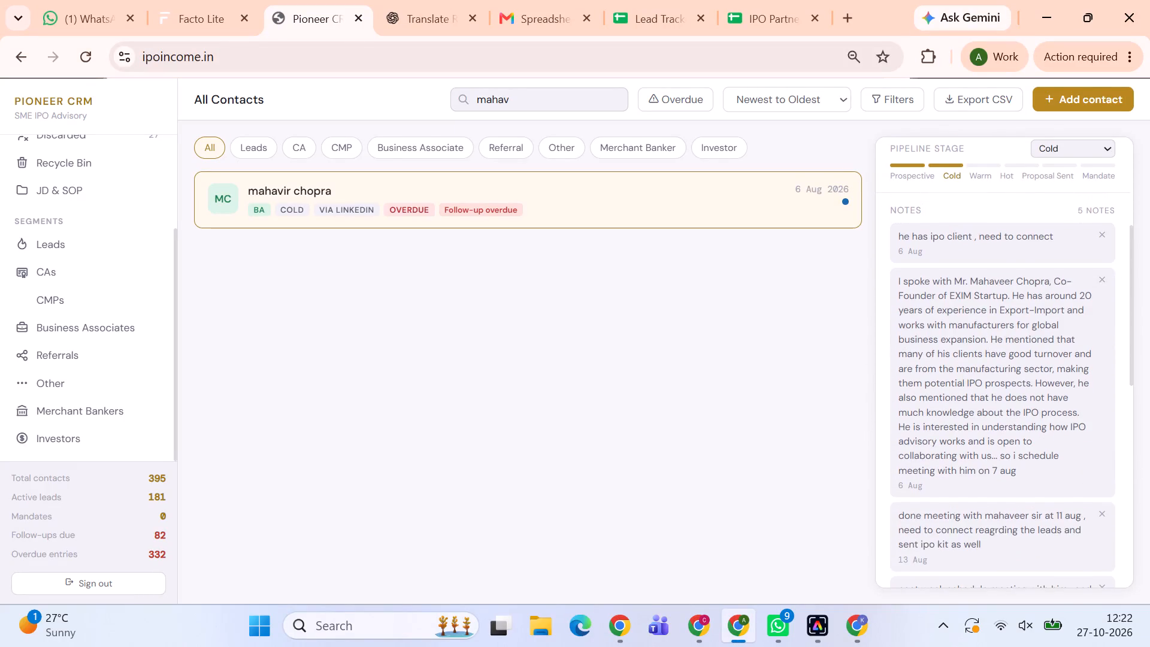
# Check the open business associate's remaining notes, and clear the "mahav" contact search to list all contacts again.
pyautogui.scroll(-2, 964, 386)
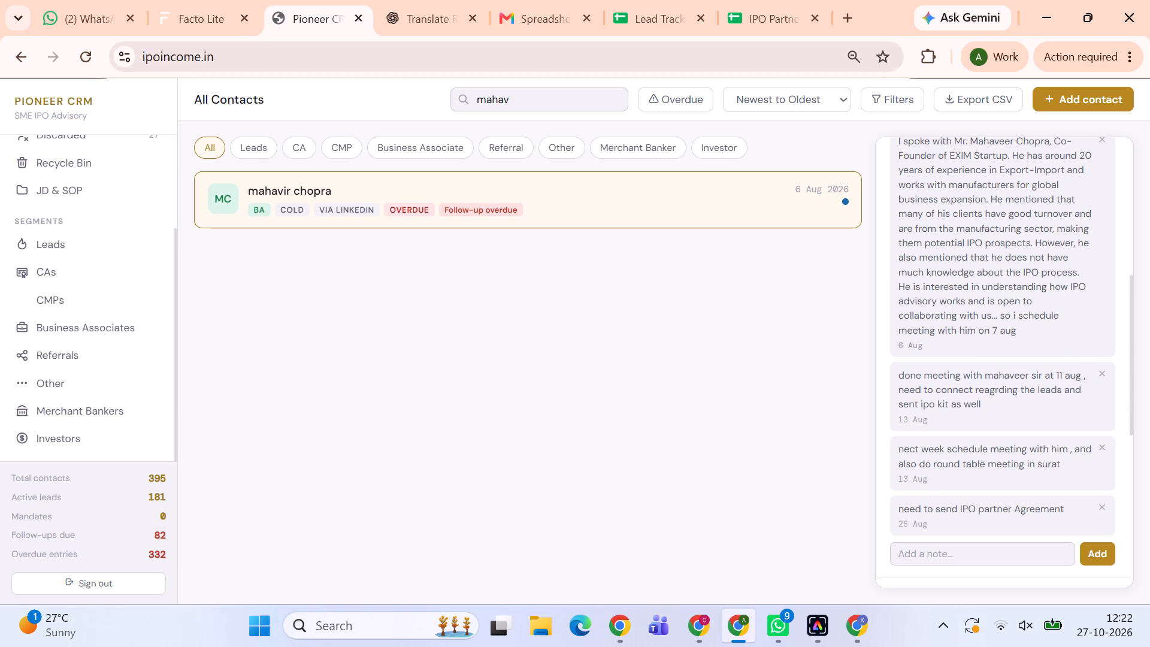
pyautogui.click(585, 93)
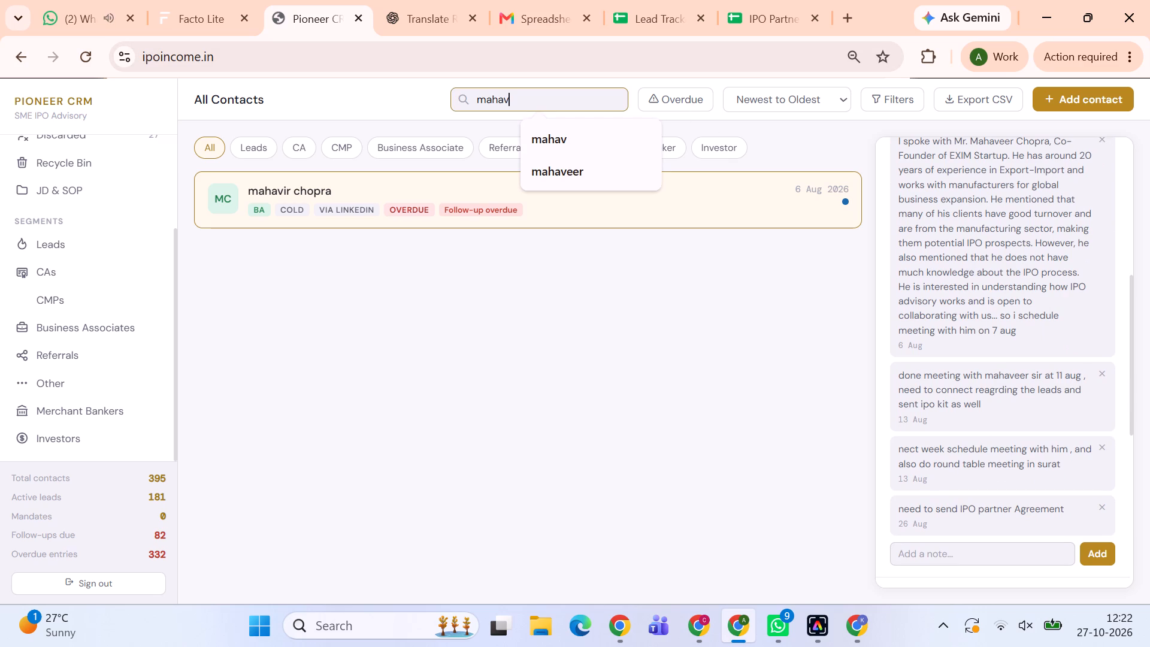
pyautogui.press('BackSpace')
pyautogui.press('BackSpace')
pyautogui.press('BackSpace')
pyautogui.press('BackSpace')
pyautogui.press('BackSpace')
pyautogui.press('BackSpace')
pyautogui.press('BackSpace')
pyautogui.press('BackSpace')
pyautogui.press('BackSpace')
pyautogui.press('BackSpace')
pyautogui.press('BackSpace')
pyautogui.press('BackSpace')
pyautogui.press('BackSpace')
pyautogui.press('BackSpace')
pyautogui.press('BackSpace')
pyautogui.press('BackSpace')
pyautogui.press('BackSpace')
pyautogui.press('BackSpace')
pyautogui.press('BackSpace')
pyautogui.press('BackSpace')
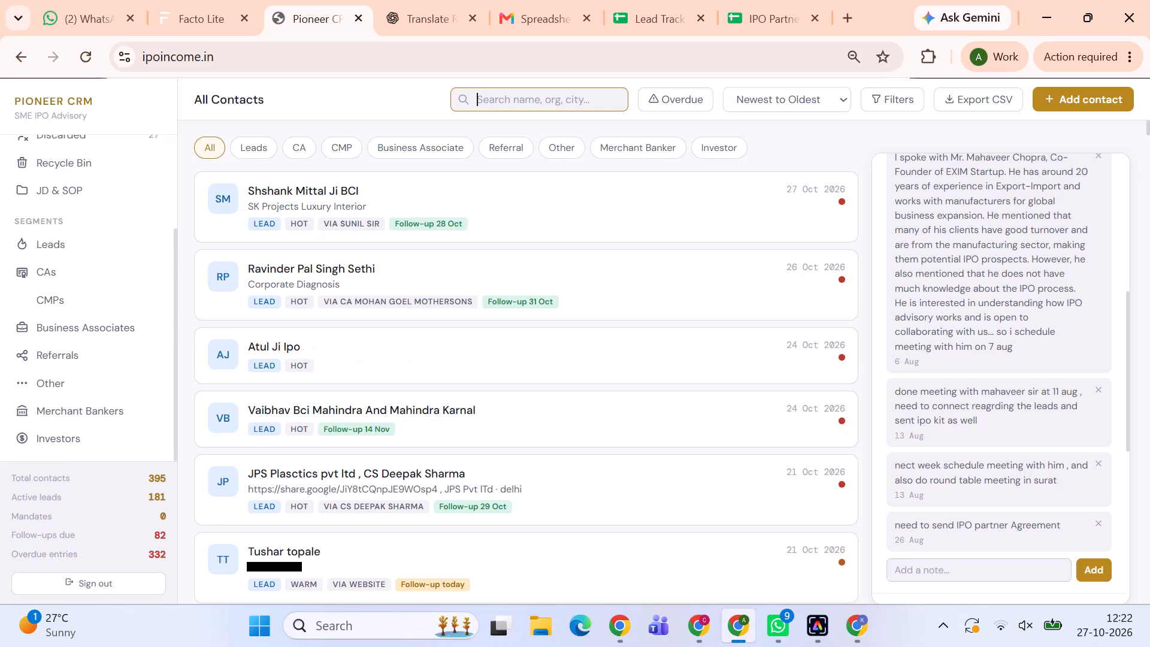
# Search the contacts for "ca pankaj", open the Subsidy Guru business associate's record, and review its notes.
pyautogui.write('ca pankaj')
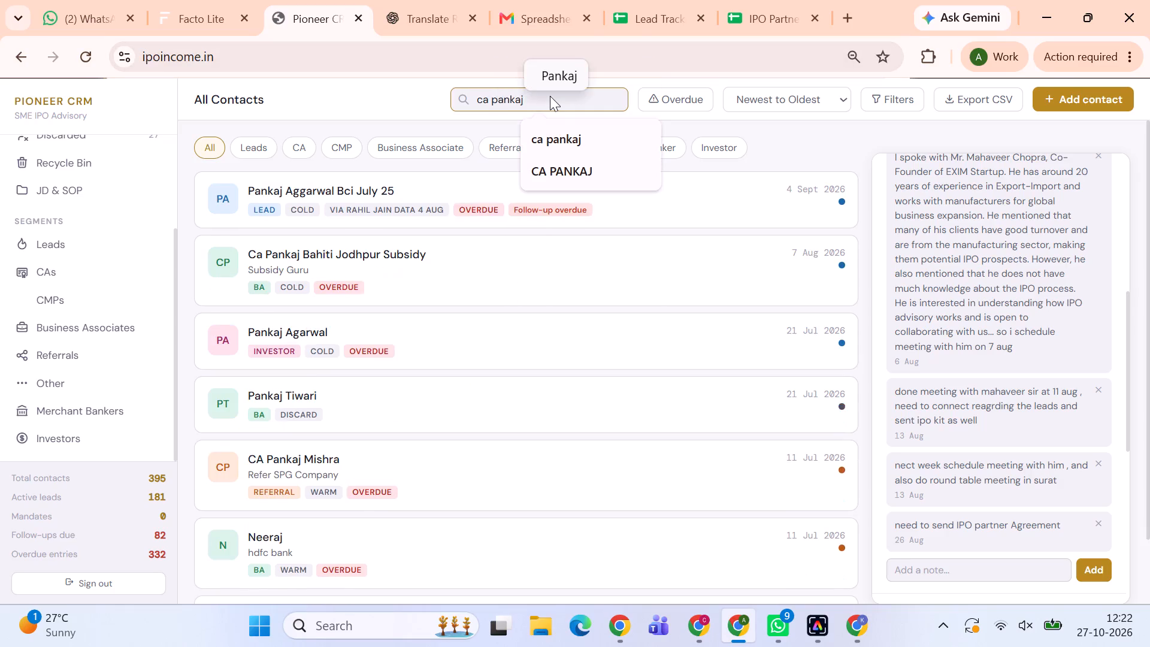
pyautogui.click(537, 258)
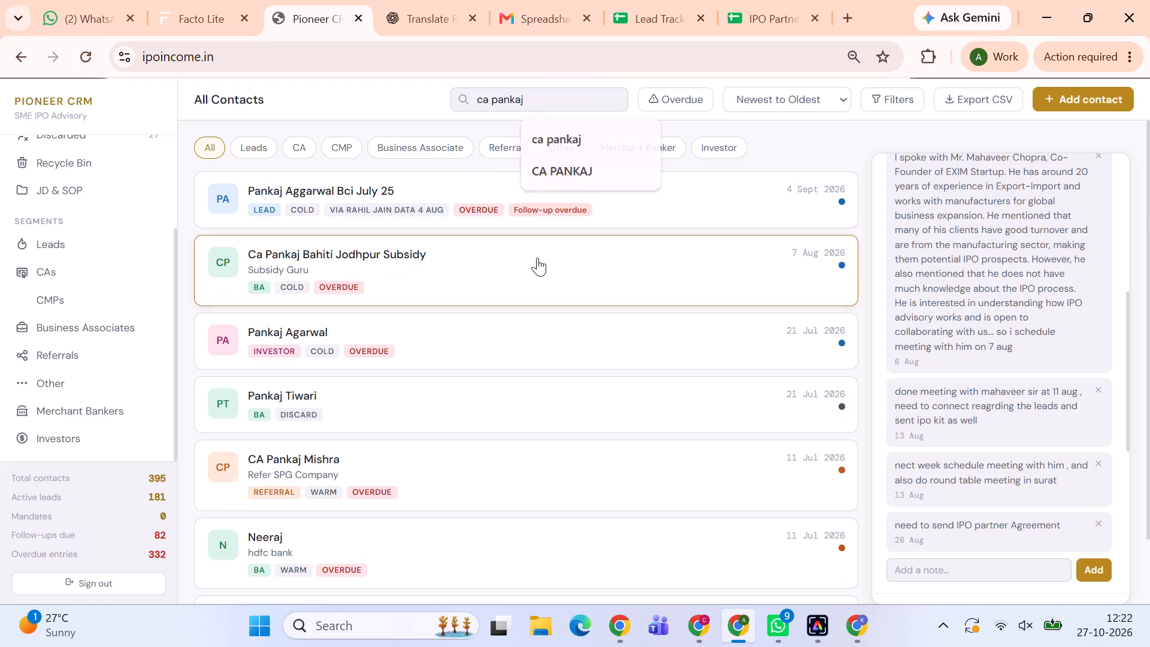
pyautogui.scroll(-1, 981, 351)
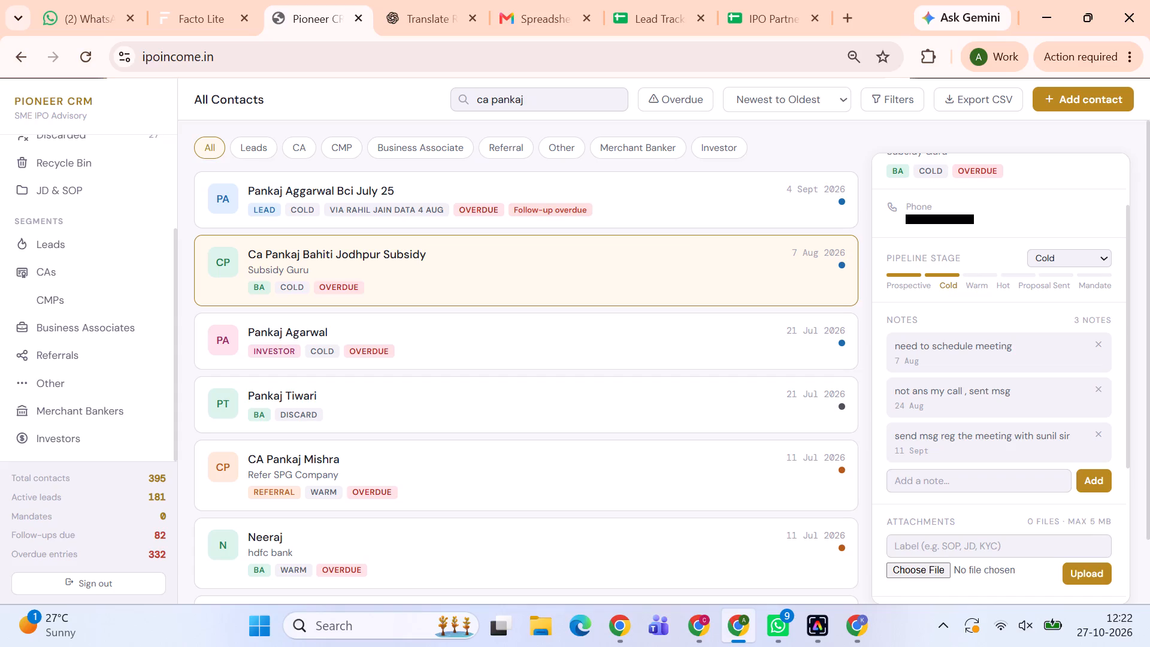
# Replace the contact search with "shubham" and open the cold business associate's record dated 10 Aug 2026 to review its notes.
pyautogui.press('BackSpace')
pyautogui.press('BackSpace')
pyautogui.press('BackSpace')
pyautogui.press('BackSpace')
pyautogui.press('BackSpace')
pyautogui.press('BackSpace')
pyautogui.press('BackSpace')
pyautogui.press('BackSpace')
pyautogui.press('BackSpace')
pyautogui.press('BackSpace')
pyautogui.press('BackSpace')
pyautogui.press('BackSpace')
pyautogui.press('BackSpace')
pyautogui.press('BackSpace')
pyautogui.press('BackSpace')
pyautogui.press('BackSpace')
pyautogui.press('BackSpace')
pyautogui.click(561, 96)
pyautogui.press('BackSpace')
pyautogui.press('BackSpace')
pyautogui.press('BackSpace')
pyautogui.press('BackSpace')
pyautogui.press('BackSpace')
pyautogui.press('BackSpace')
pyautogui.press('BackSpace')
pyautogui.press('BackSpace')
pyautogui.press('BackSpace')
pyautogui.press('BackSpace')
pyautogui.press('BackSpace')
pyautogui.press('BackSpace')
pyautogui.press('BackSpace')
pyautogui.press('BackSpace')
pyautogui.press('BackSpace')
pyautogui.press('BackSpace')
pyautogui.press('BackSpace')
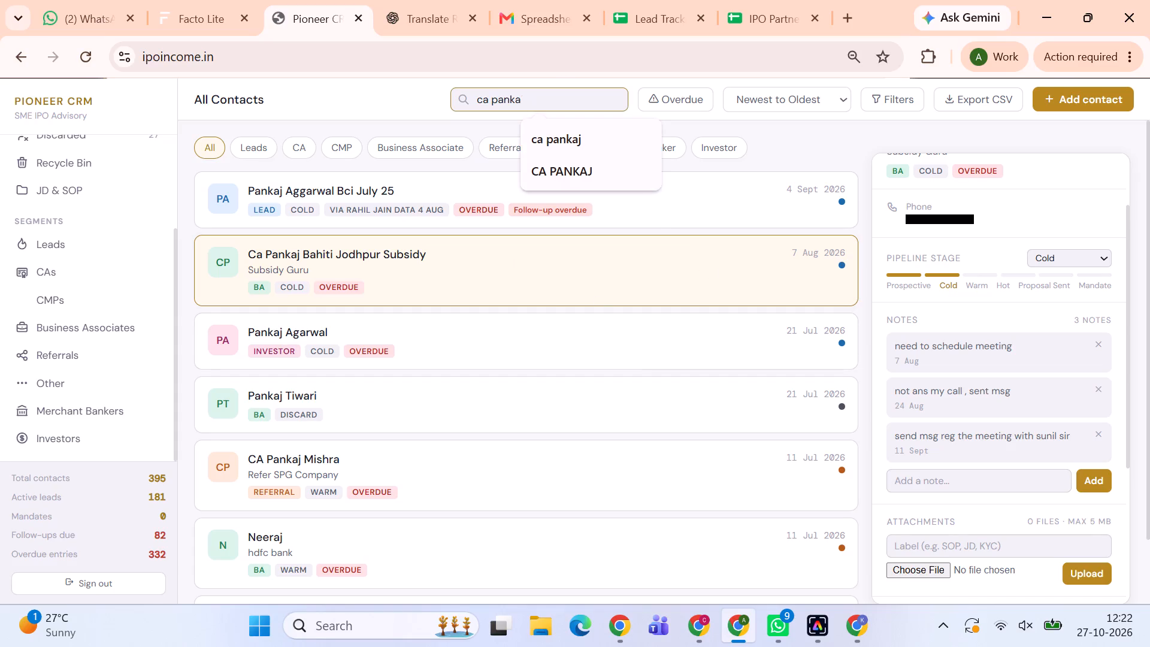
pyautogui.write('shubham')
pyautogui.click(570, 199)
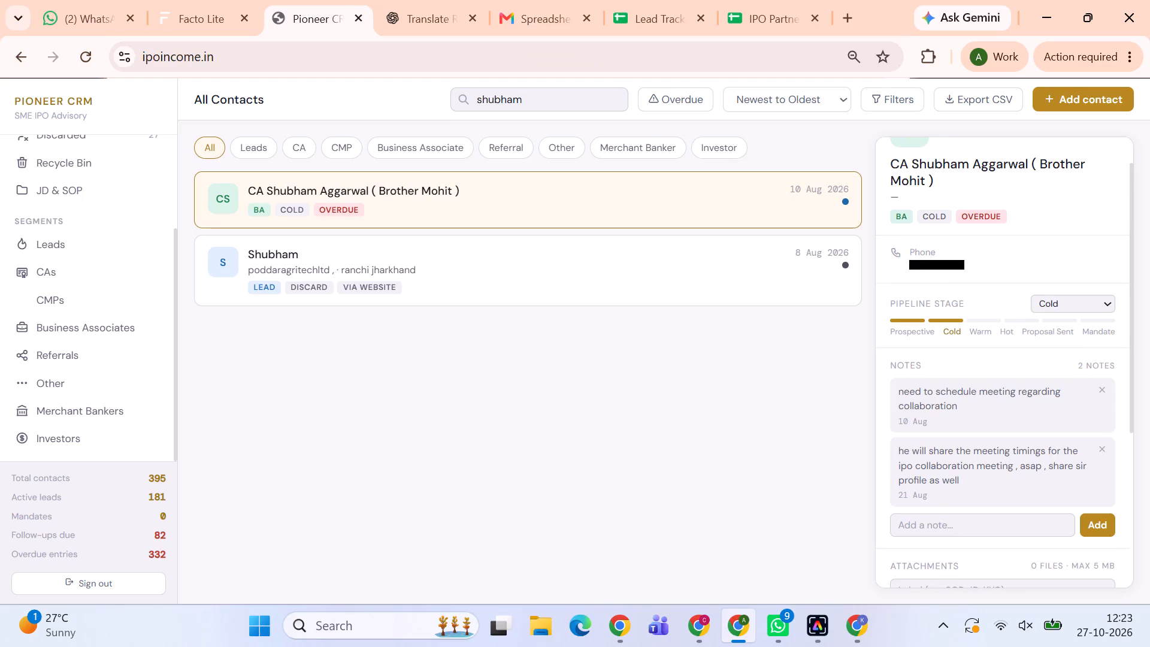
# Replace the contact search with "narayan" to look up that business associate.
pyautogui.press('BackSpace')
pyautogui.press('BackSpace')
pyautogui.press('BackSpace')
pyautogui.press('BackSpace')
pyautogui.press('BackSpace')
pyautogui.press('BackSpace')
pyautogui.press('BackSpace')
pyautogui.press('BackSpace')
pyautogui.press('BackSpace')
pyautogui.press('BackSpace')
pyautogui.press('BackSpace')
pyautogui.press('BackSpace')
pyautogui.press('BackSpace')
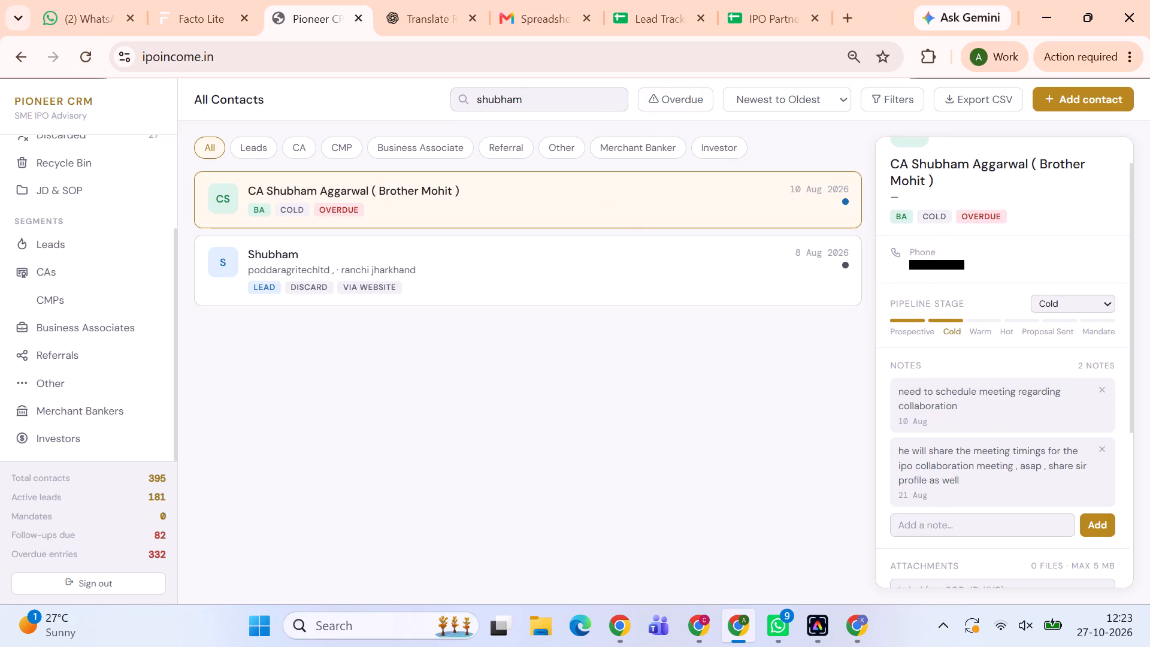
pyautogui.press('BackSpace')
pyautogui.click(569, 99)
pyautogui.press('BackSpace')
pyautogui.press('BackSpace')
pyautogui.press('BackSpace')
pyautogui.press('BackSpace')
pyautogui.press('BackSpace')
pyautogui.press('BackSpace')
pyautogui.press('BackSpace')
pyautogui.press('BackSpace')
pyautogui.press('BackSpace')
pyautogui.press('BackSpace')
pyautogui.press('BackSpace')
pyautogui.press('BackSpace')
pyautogui.press('BackSpace')
pyautogui.press('BackSpace')
pyautogui.press('BackSpace')
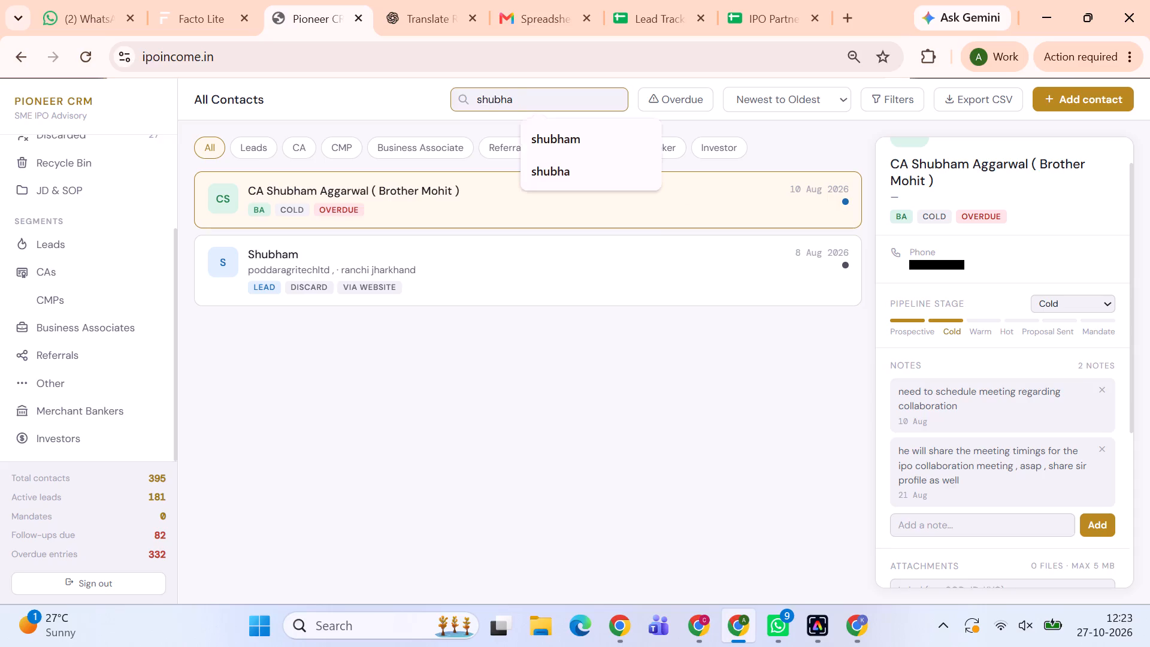
pyautogui.write('narayan')
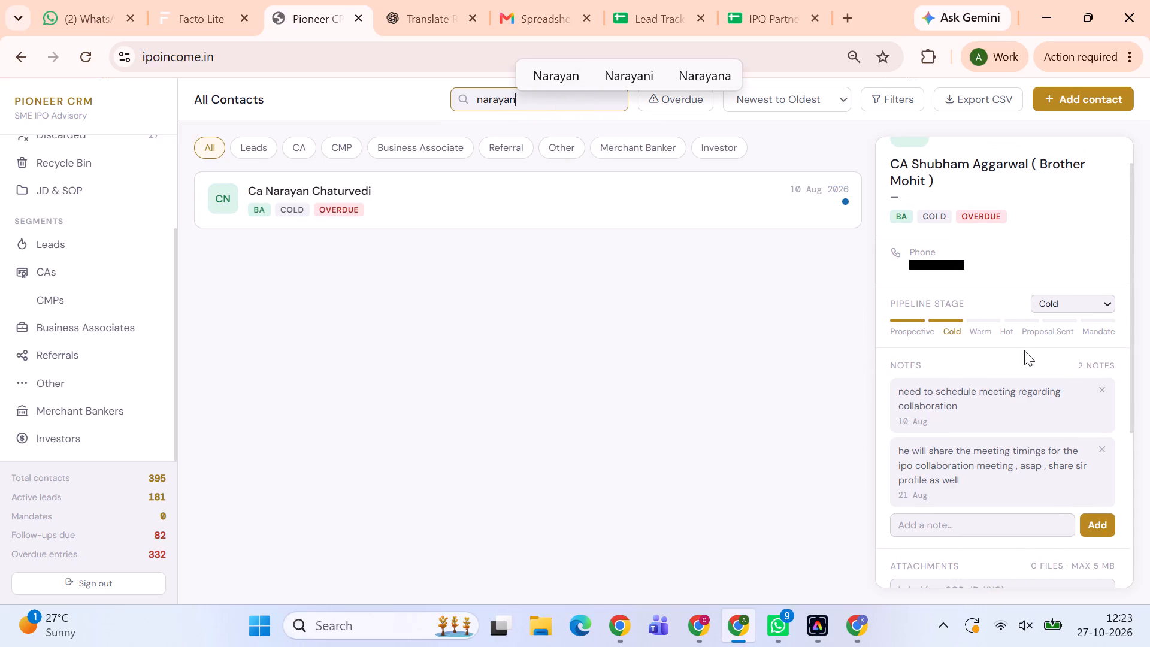
# Clear the "narayan" text from the contact search.
pyautogui.press('BackSpace')
pyautogui.press('BackSpace')
pyautogui.press('BackSpace')
pyautogui.press('BackSpace')
pyautogui.press('BackSpace')
pyautogui.press('BackSpace')
pyautogui.press('BackSpace')
pyautogui.press('BackSpace')
pyautogui.press('BackSpace')
pyautogui.press('BackSpace')
pyautogui.press('BackSpace')
pyautogui.press('BackSpace')
pyautogui.press('BackSpace')
pyautogui.press('BackSpace')
pyautogui.press('BackSpace')
pyautogui.press('BackSpace')
pyautogui.press('BackSpace')
pyautogui.press('BackSpace')
pyautogui.press('BackSpace')
pyautogui.press('BackSpace')
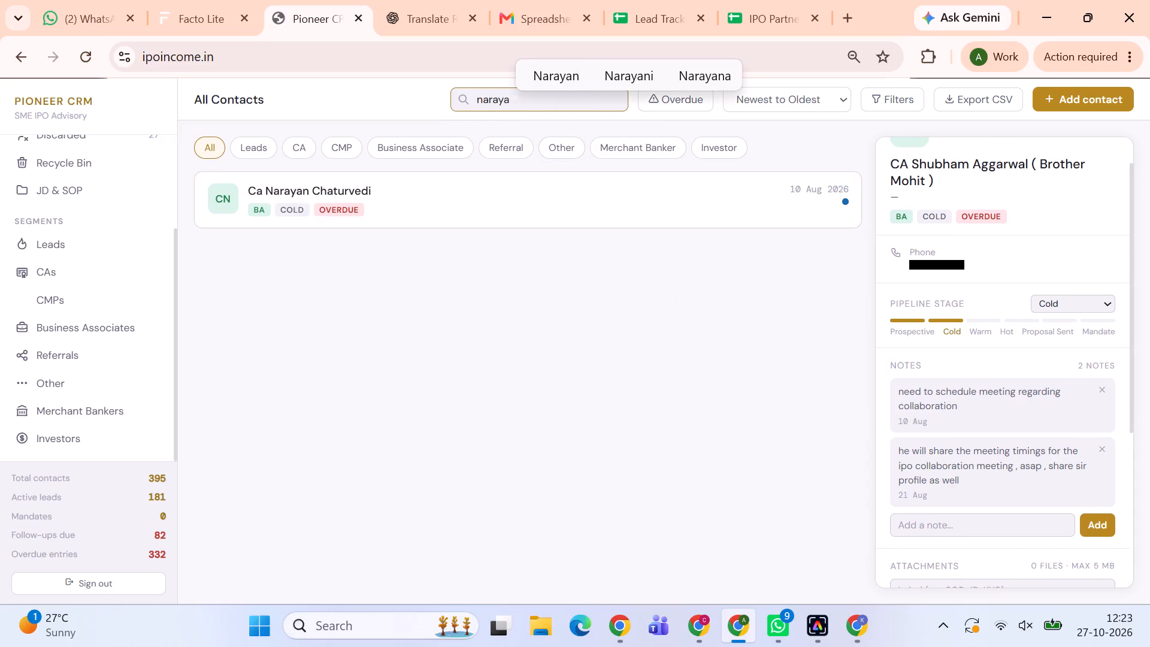
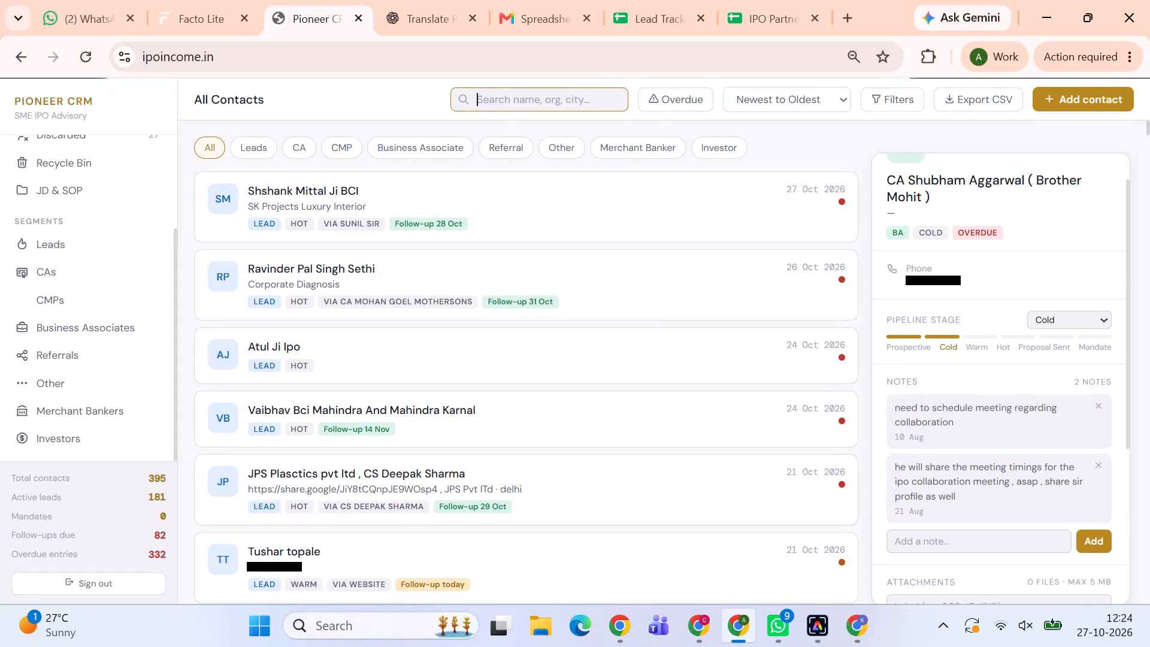
# Search the contacts for "ca cs man", open the prospective business associate's record dated 13 Aug 2026, and review its notes.
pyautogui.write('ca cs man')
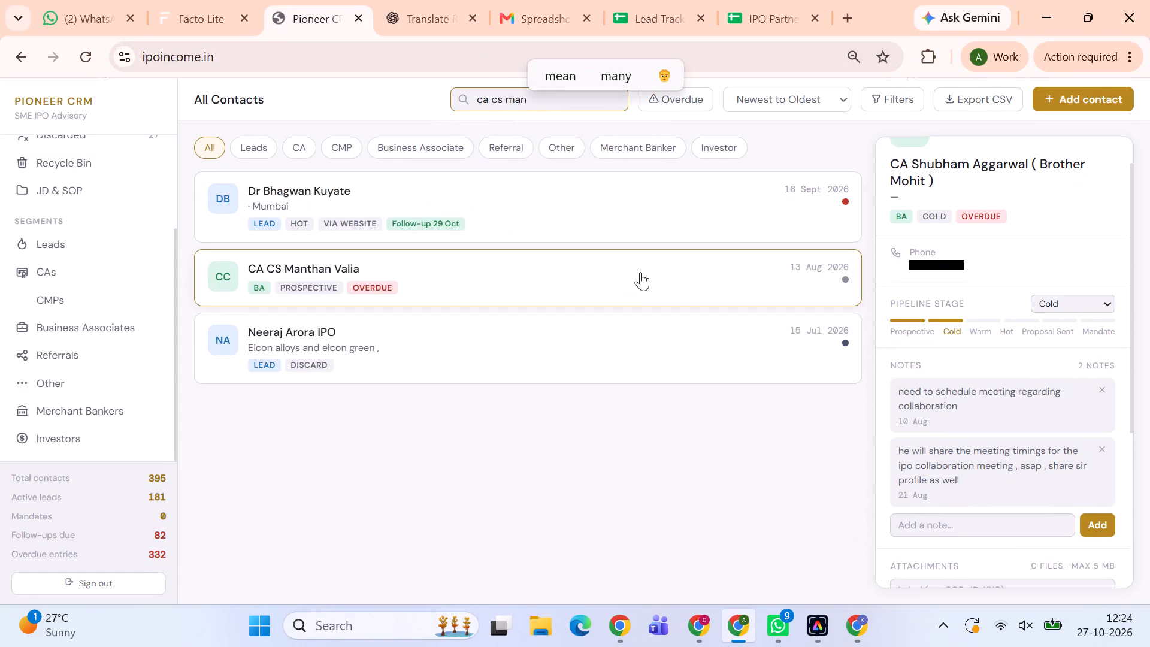
pyautogui.click(640, 272)
pyautogui.scroll(-2, 985, 406)
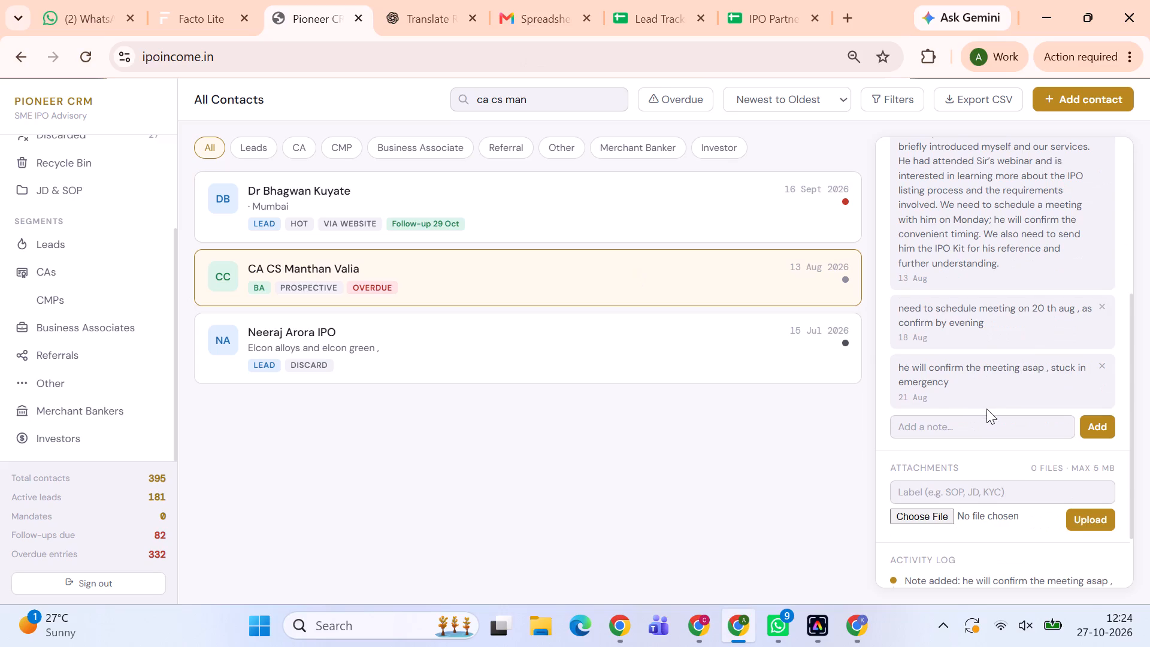
# Replace the contact search with "AJAY" and open the prospective business associate's record dated 14 Aug 2026 to review its notes.
pyautogui.click(528, 95)
pyautogui.press('BackSpace')
pyautogui.press('BackSpace')
pyautogui.press('BackSpace')
pyautogui.press('BackSpace')
pyautogui.press('BackSpace')
pyautogui.press('BackSpace')
pyautogui.press('BackSpace')
pyautogui.press('BackSpace')
pyautogui.press('BackSpace')
pyautogui.press('BackSpace')
pyautogui.press('BackSpace')
pyautogui.press('BackSpace')
pyautogui.press('BackSpace')
pyautogui.press('BackSpace')
pyautogui.press('BackSpace')
pyautogui.press('BackSpace')
pyautogui.press('BackSpace')
pyautogui.press('BackSpace')
pyautogui.press('BackSpace')
pyautogui.press('BackSpace')
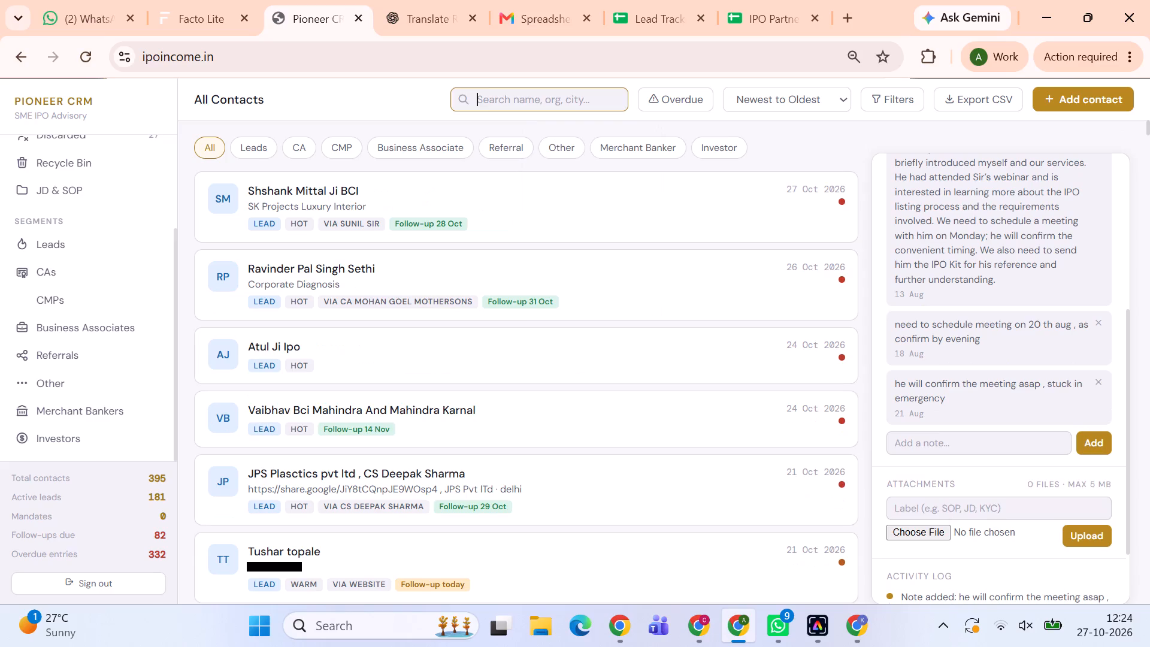
pyautogui.press('BackSpace')
pyautogui.press('BackSpace')
pyautogui.press('BackSpace')
pyautogui.write('AJAY')
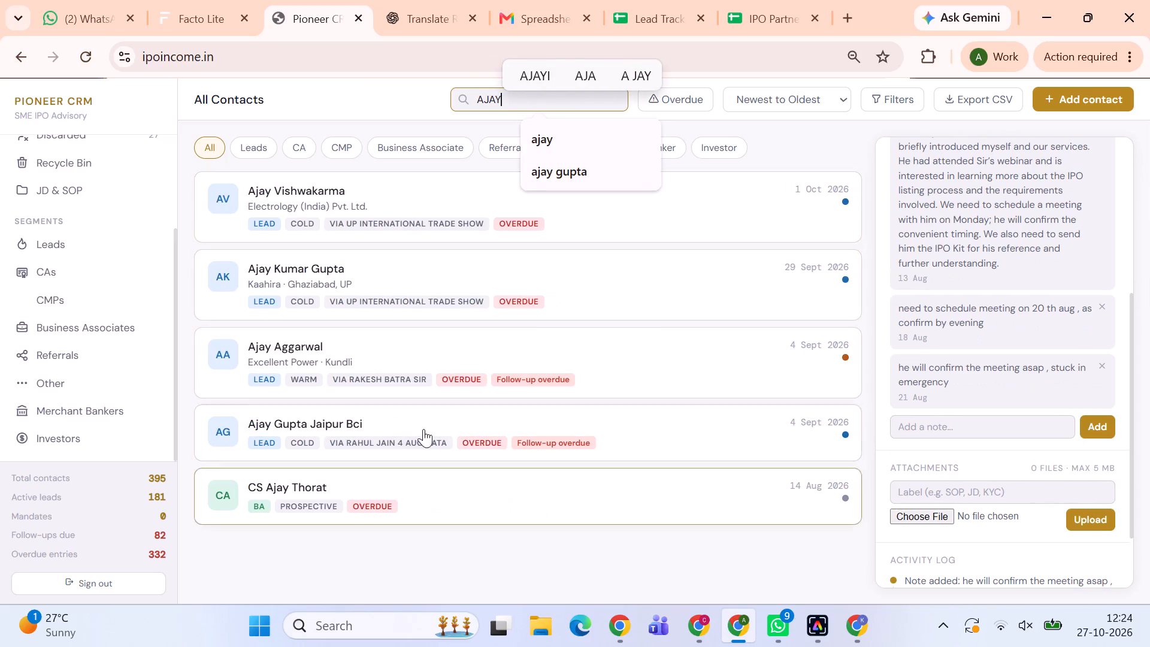
pyautogui.click(541, 497)
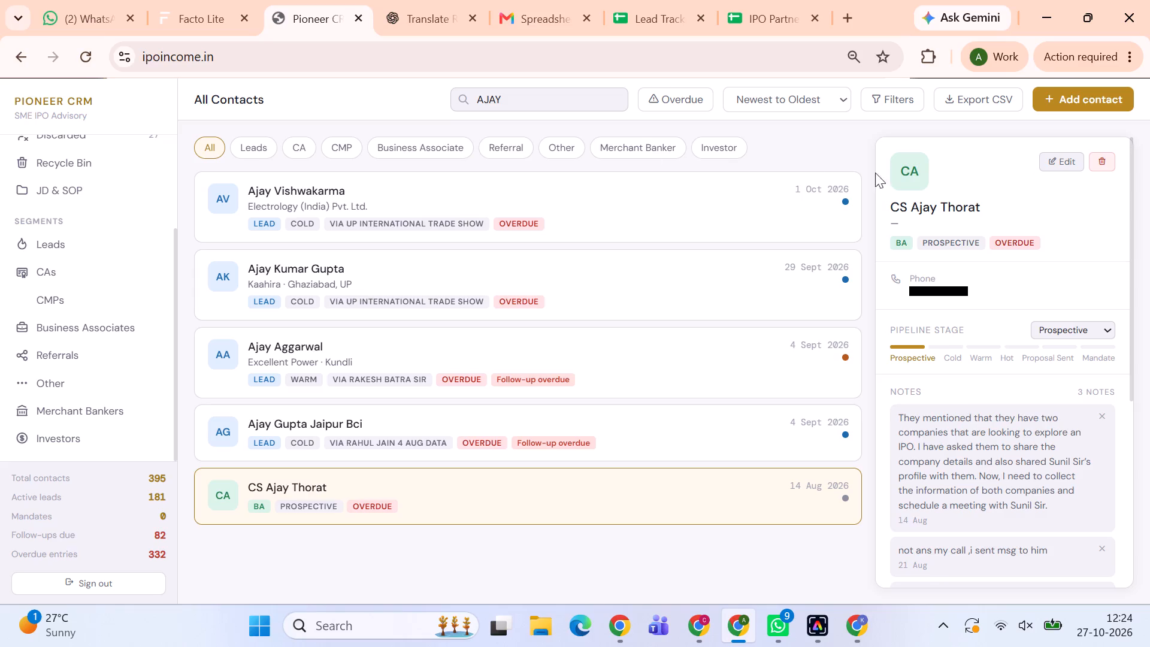
# Replace the contact search with "CA BHAVA", open the matching business associate's record, and review its notes.
pyautogui.click(571, 104)
pyautogui.press('BackSpace')
pyautogui.press('BackSpace')
pyautogui.press('BackSpace')
pyautogui.press('BackSpace')
pyautogui.press('BackSpace')
pyautogui.press('BackSpace')
pyautogui.press('BackSpace')
pyautogui.press('BackSpace')
pyautogui.press('BackSpace')
pyautogui.press('BackSpace')
pyautogui.press('BackSpace')
pyautogui.press('BackSpace')
pyautogui.press('BackSpace')
pyautogui.press('BackSpace')
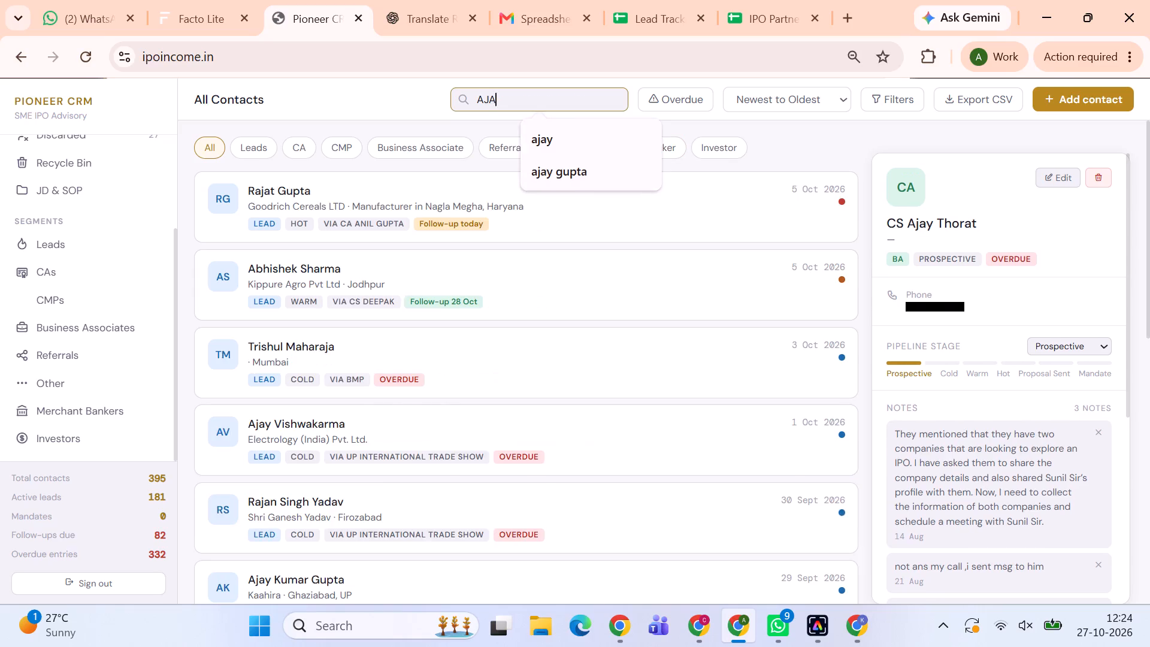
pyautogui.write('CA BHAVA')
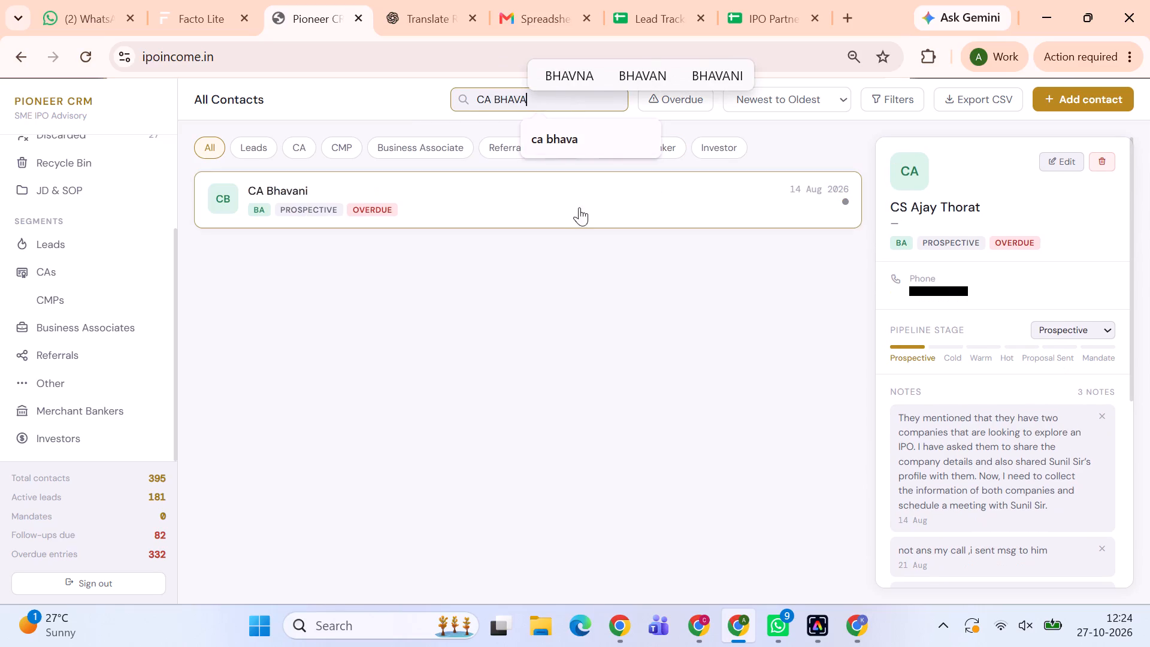
pyautogui.click(576, 210)
pyautogui.scroll(-1, 889, 350)
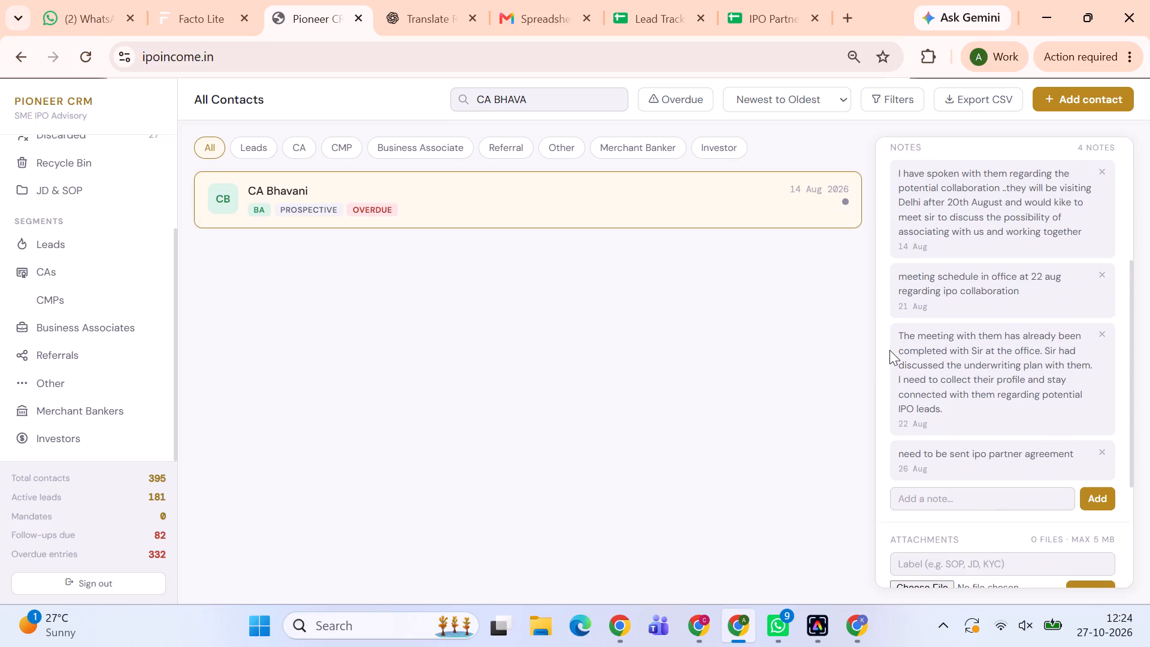
pyautogui.scroll(-1, 889, 350)
pyautogui.click(568, 99)
pyautogui.press('BackSpace')
pyautogui.press('BackSpace')
pyautogui.press('BackSpace')
pyautogui.press('BackSpace')
pyautogui.press('BackSpace')
pyautogui.press('BackSpace')
pyautogui.press('BackSpace')
pyautogui.press('BackSpace')
pyautogui.press('BackSpace')
pyautogui.press('BackSpace')
pyautogui.press('BackSpace')
pyautogui.press('BackSpace')
pyautogui.press('BackSpace')
pyautogui.press('BackSpace')
pyautogui.press('BackSpace')
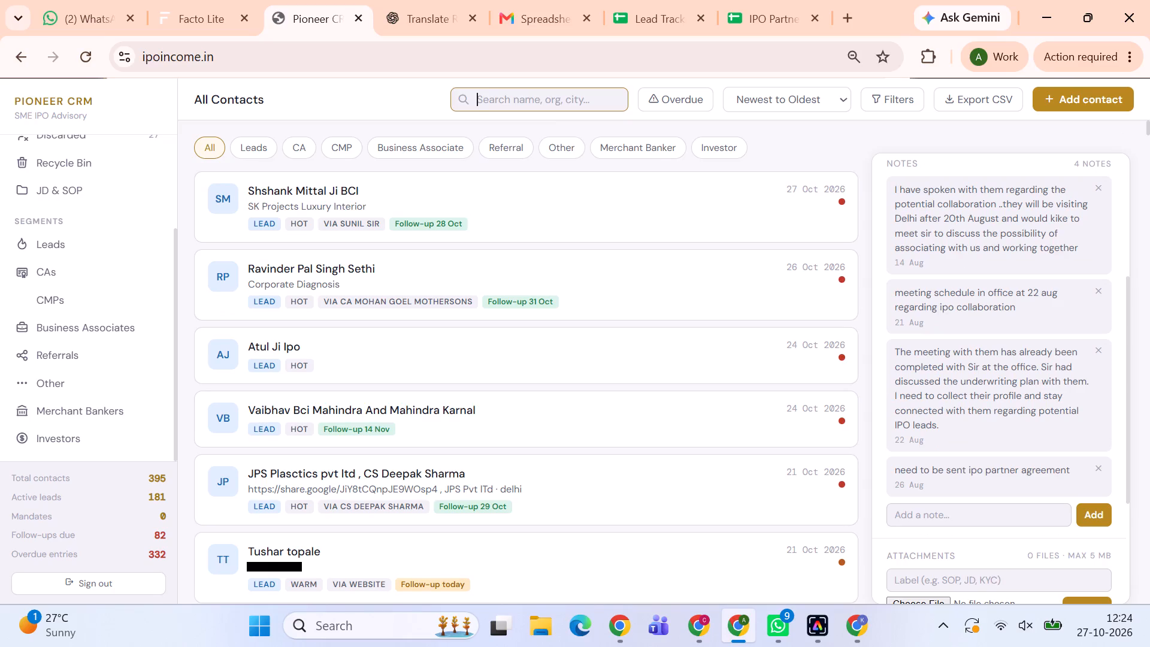
pyautogui.press('y')
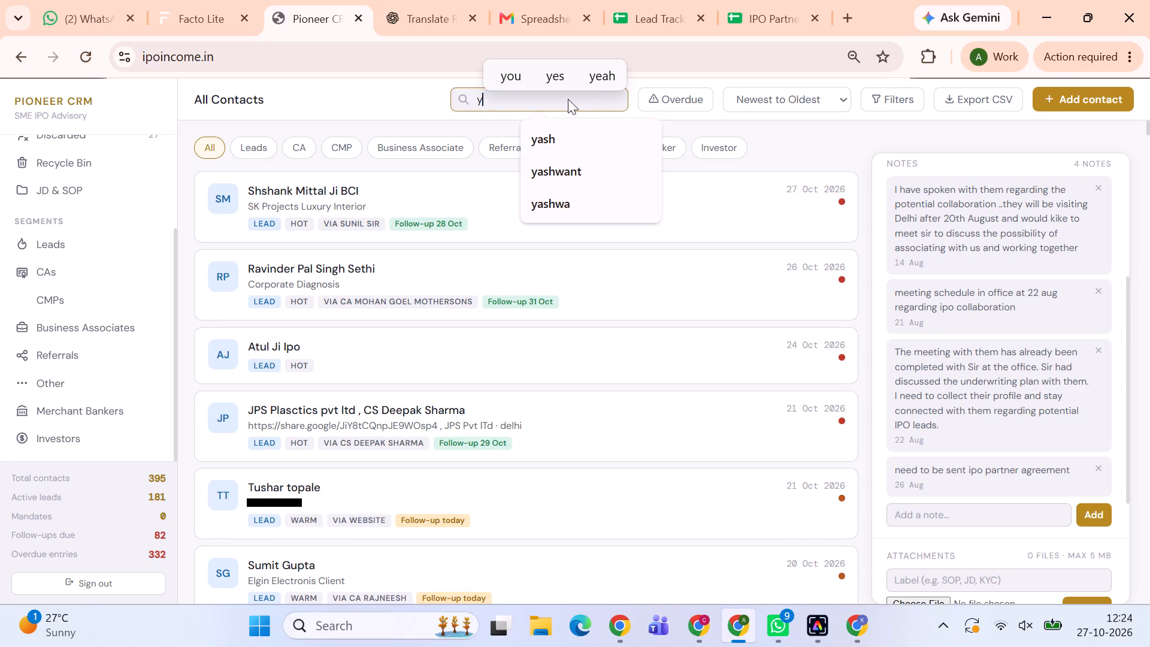
# Search the contacts for "yash", open the prospective business associate's record dated 14 Aug 2026, and review its notes.
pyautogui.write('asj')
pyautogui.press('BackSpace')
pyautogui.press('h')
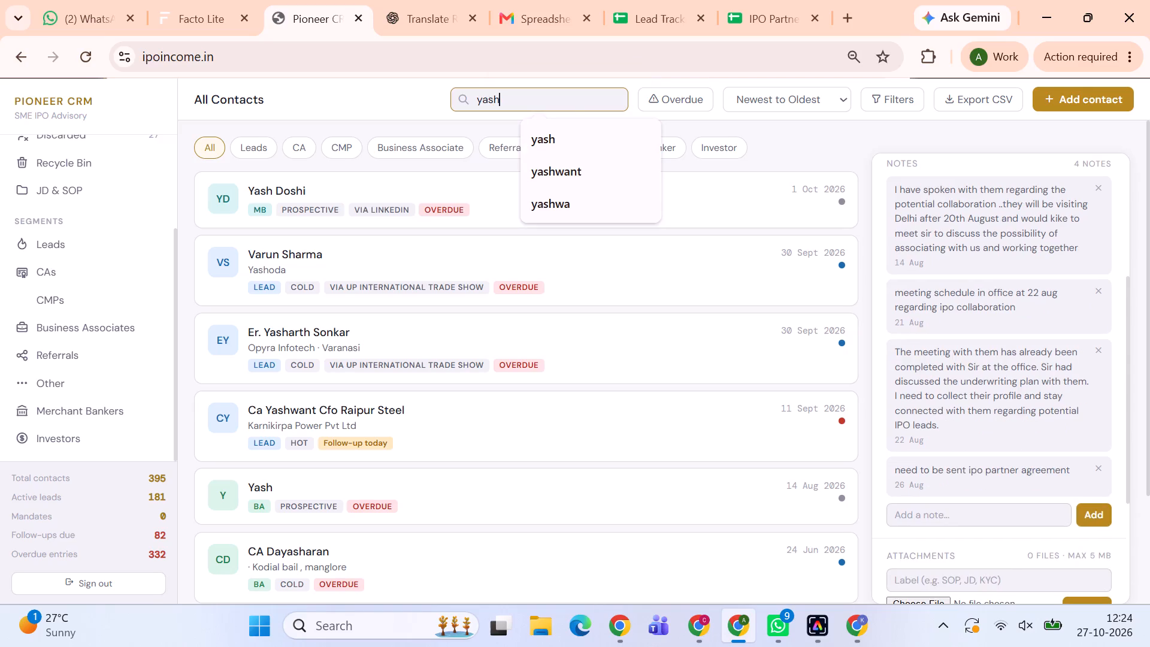
pyautogui.scroll(-3, 718, 504)
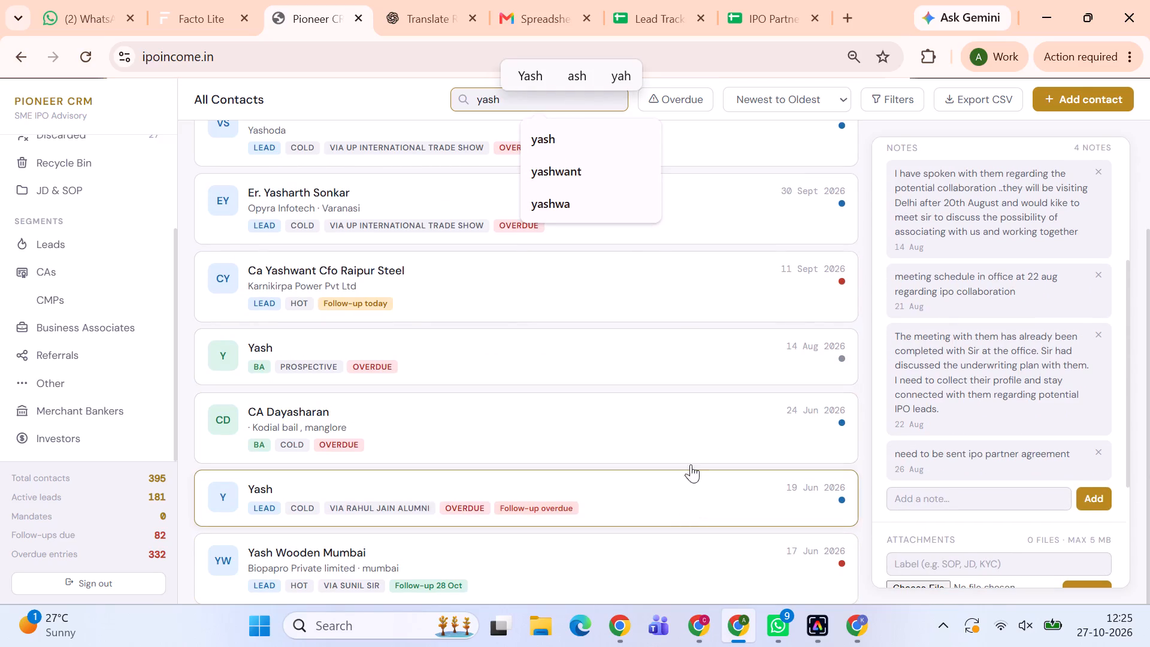
pyautogui.click(685, 367)
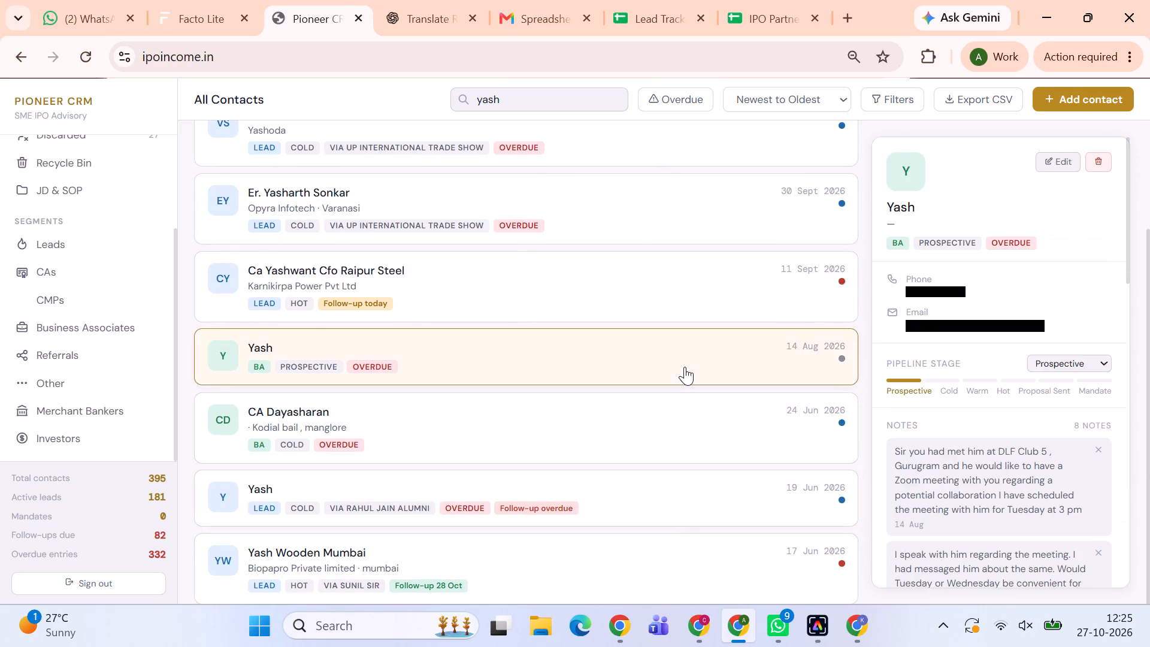
pyautogui.scroll(-1, 1060, 458)
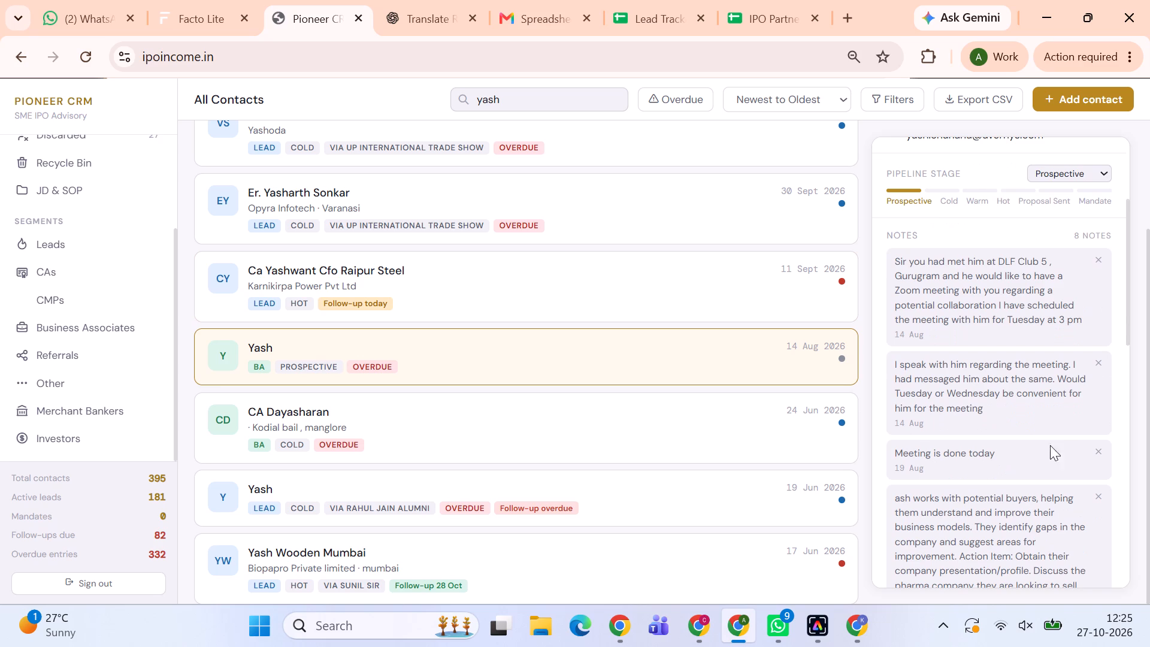
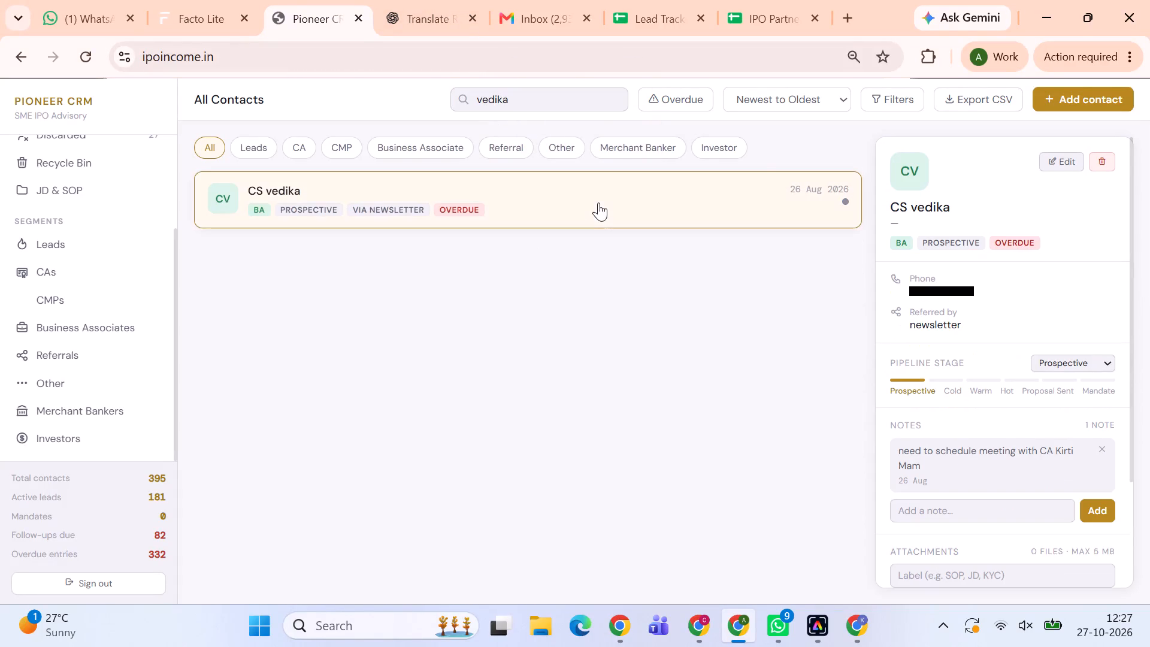
# Clear the "vedika" text from the contact search to list all contacts again.
pyautogui.click(547, 96)
pyautogui.press('BackSpace')
pyautogui.press('BackSpace')
pyautogui.press('BackSpace')
pyautogui.press('BackSpace')
pyautogui.press('BackSpace')
pyautogui.press('BackSpace')
pyautogui.press('BackSpace')
pyautogui.press('BackSpace')
pyautogui.press('BackSpace')
pyautogui.press('BackSpace')
pyautogui.press('BackSpace')
pyautogui.press('BackSpace')
pyautogui.press('BackSpace')
pyautogui.press('BackSpace')
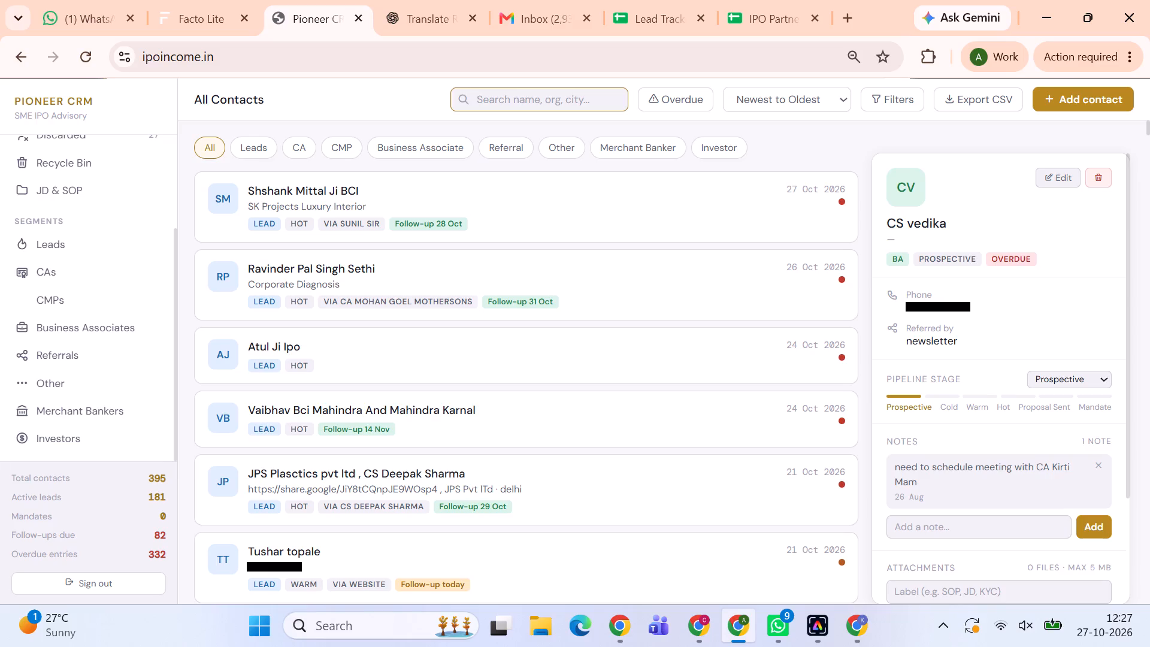
# Search the contacts for "sridha", open the matching business associate's record dated 29 Aug 2026, and review its notes.
pyautogui.write('sridhat')
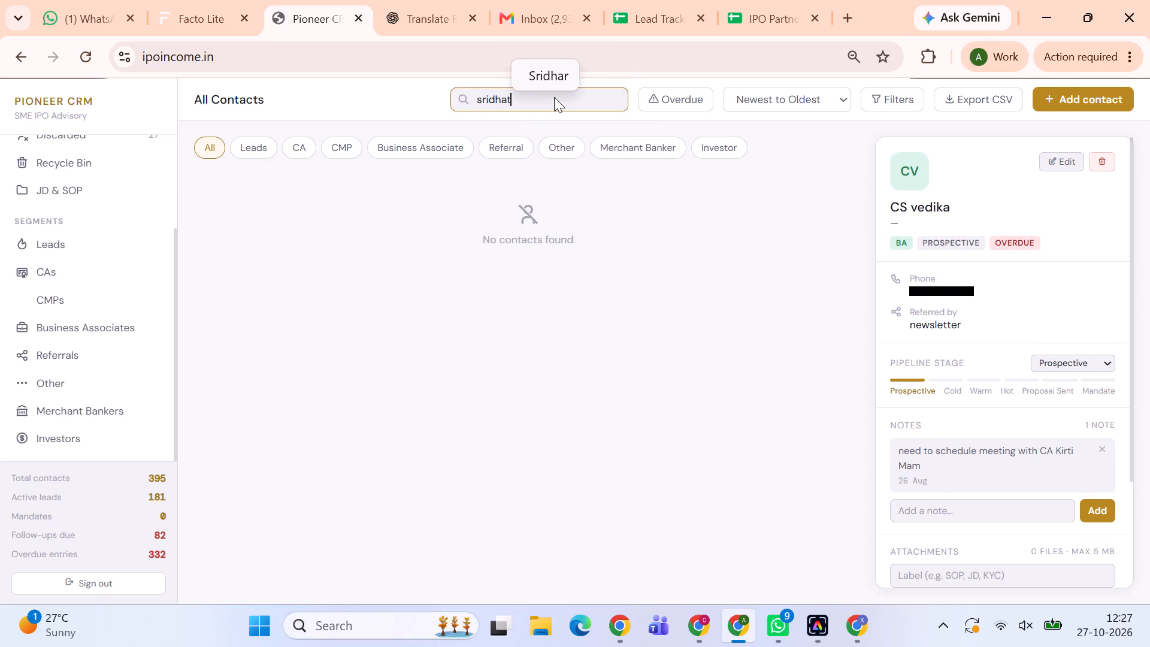
pyautogui.press('BackSpace')
pyautogui.click(590, 191)
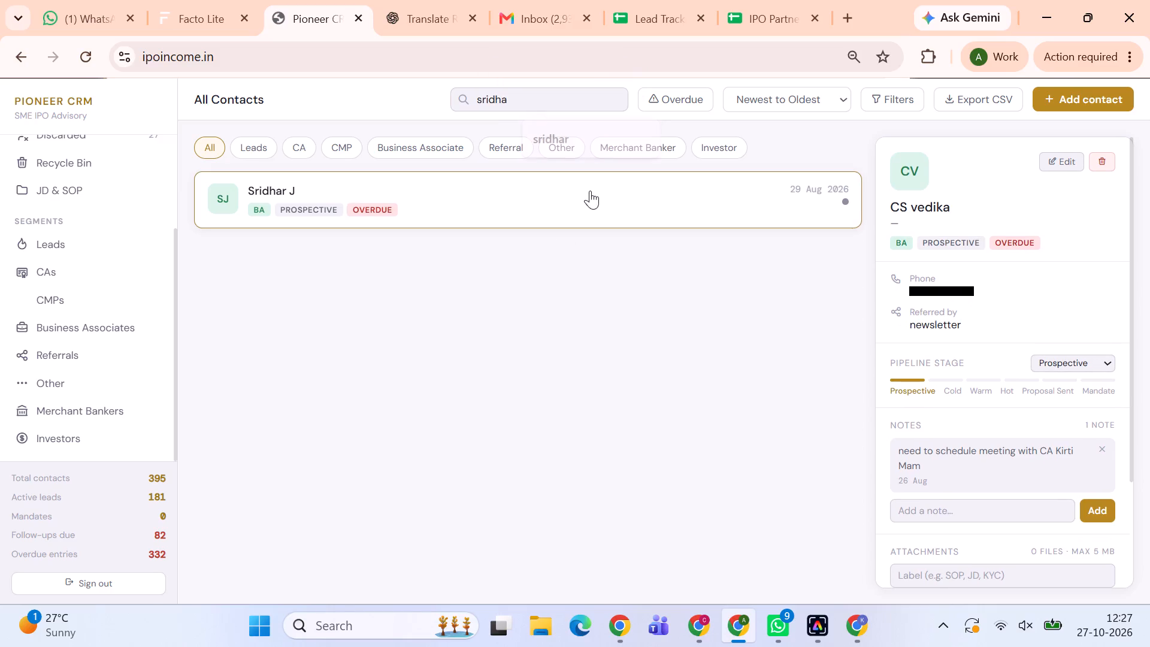
pyautogui.scroll(-1, 946, 367)
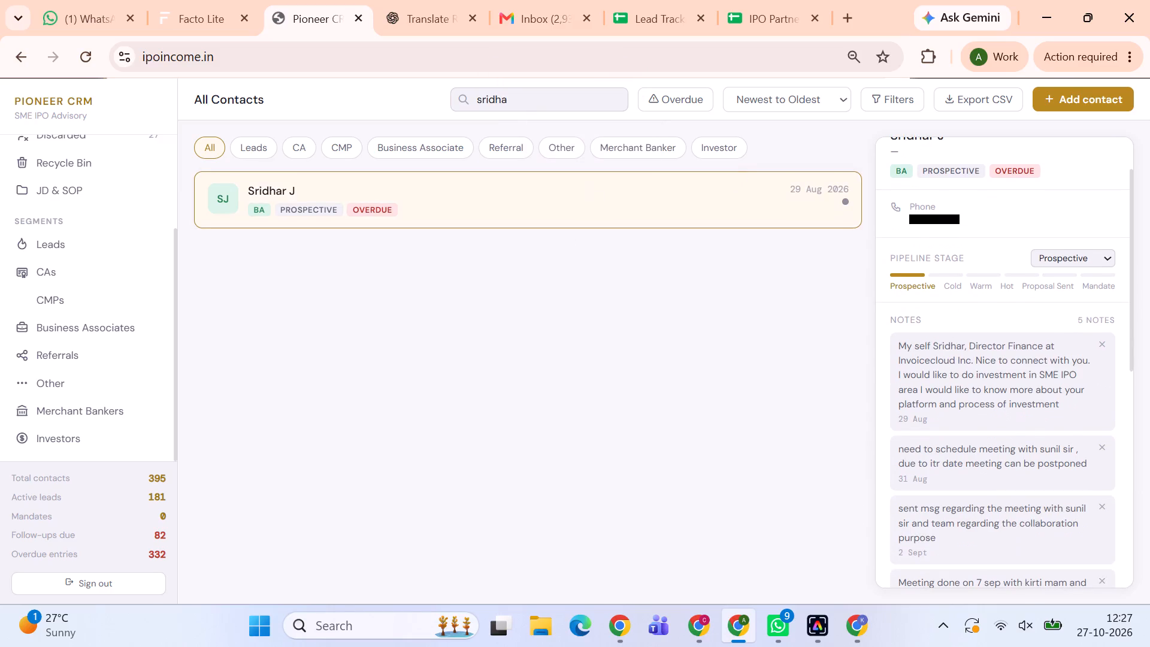
pyautogui.scroll(-1, 1033, 401)
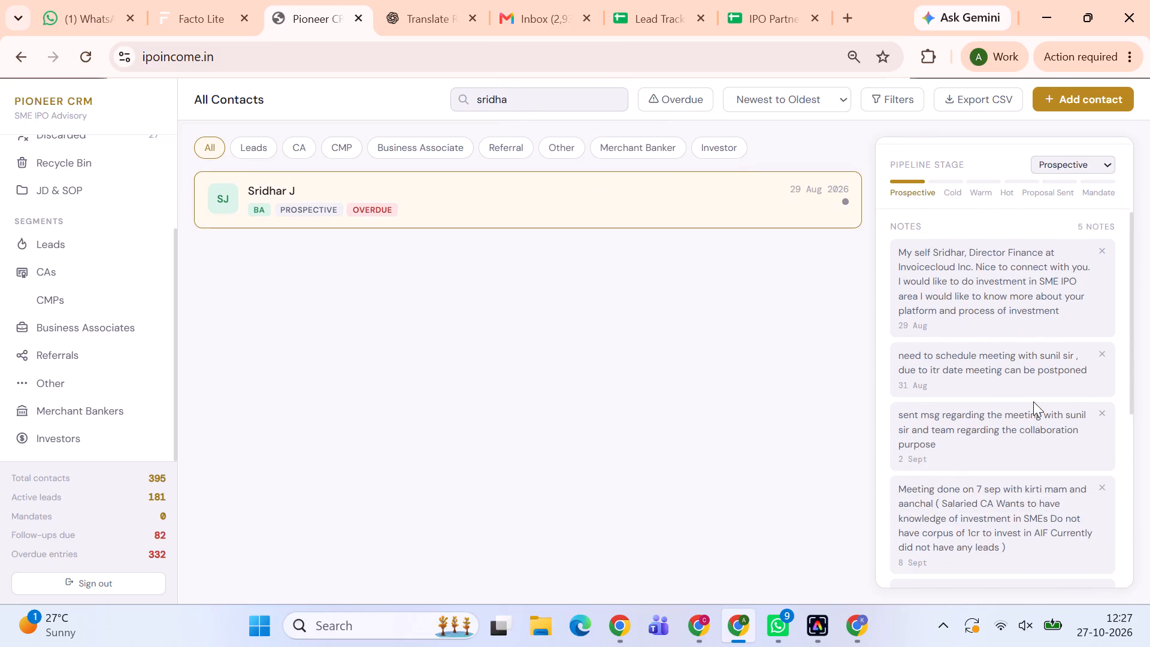
pyautogui.scroll(-1, 1033, 401)
pyautogui.scroll(6, 1004, 324)
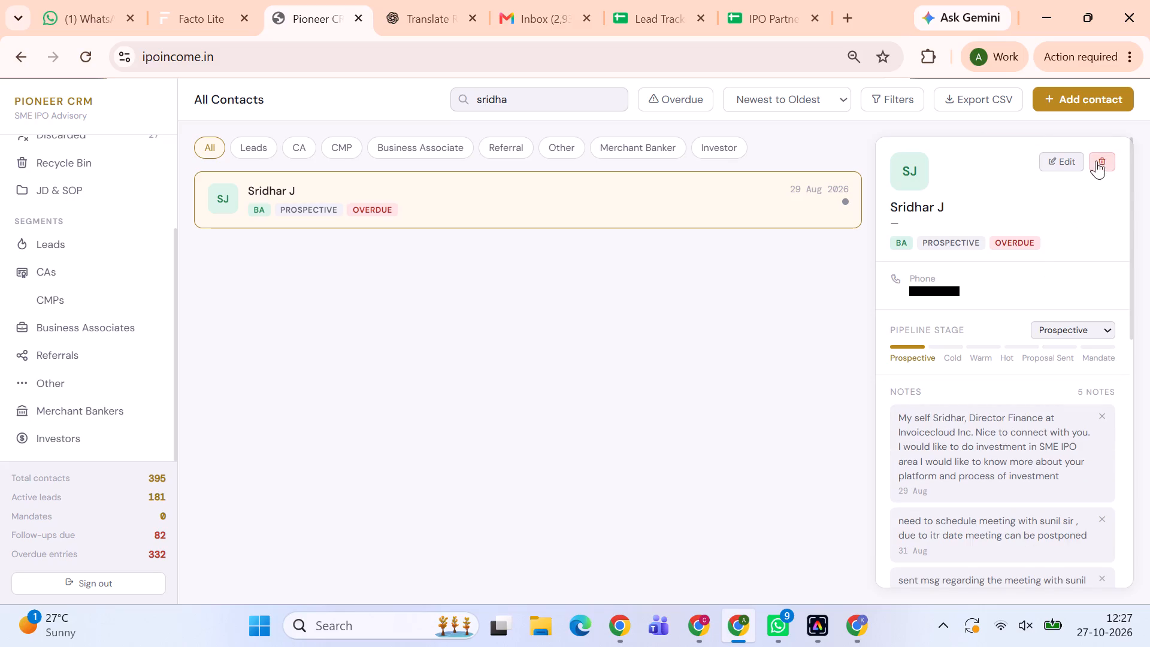
# Edit this business associate's record to set the stage to Discard, and update the contact.
pyautogui.click(1068, 163)
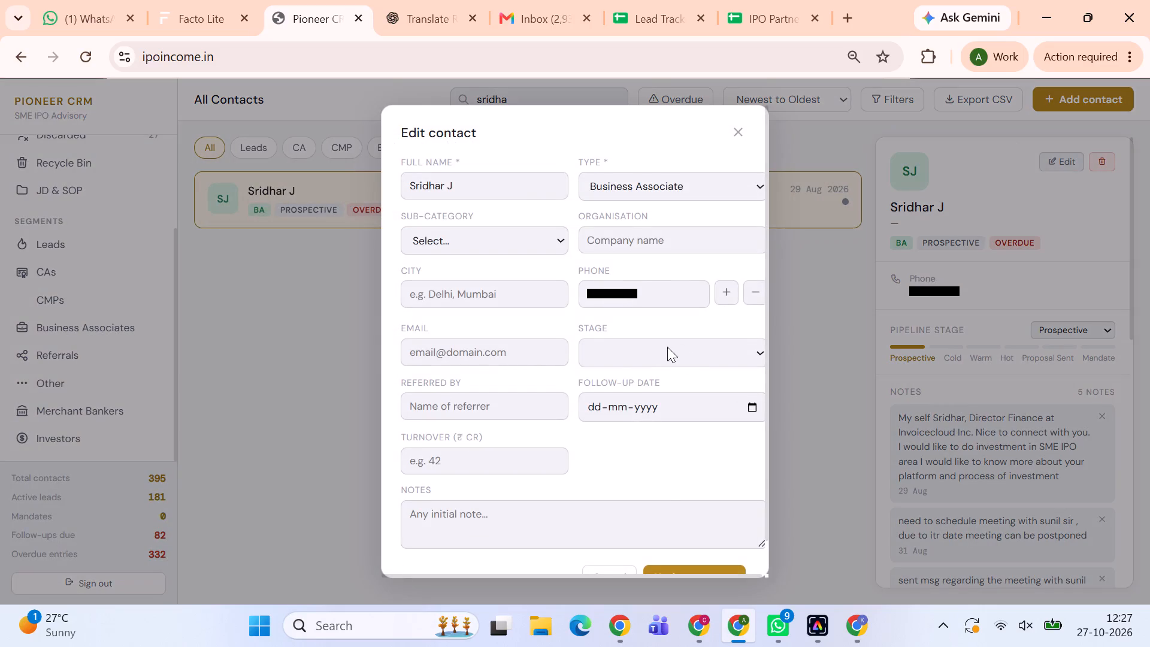
pyautogui.click(667, 346)
pyautogui.click(620, 443)
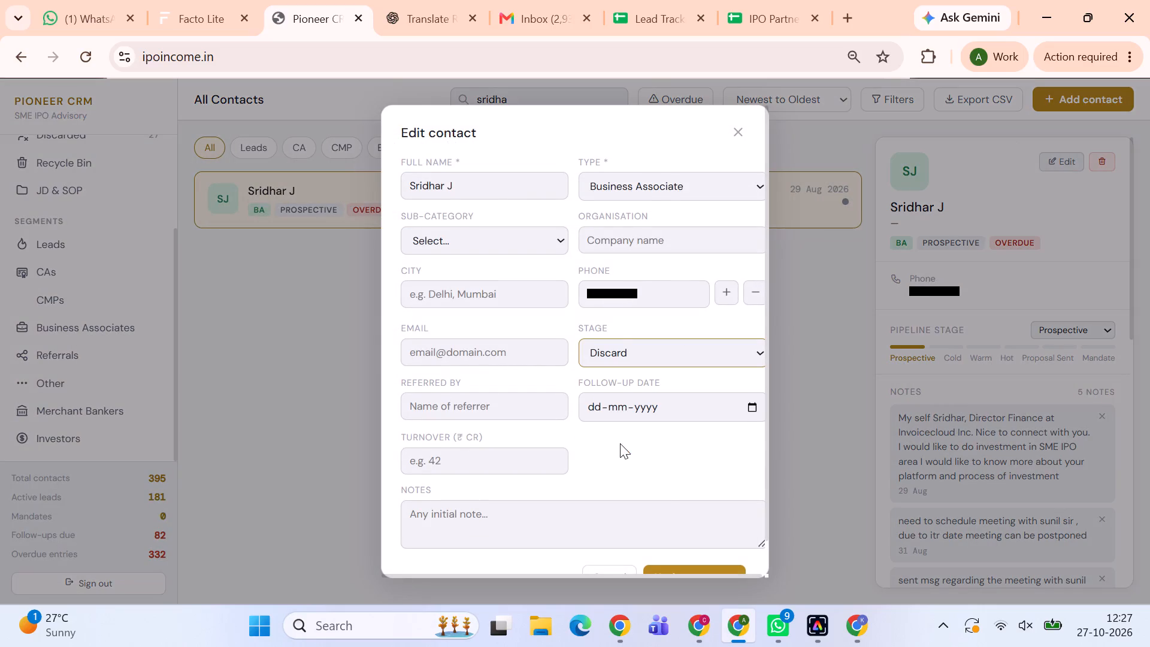
pyautogui.scroll(-1, 709, 531)
pyautogui.click(707, 539)
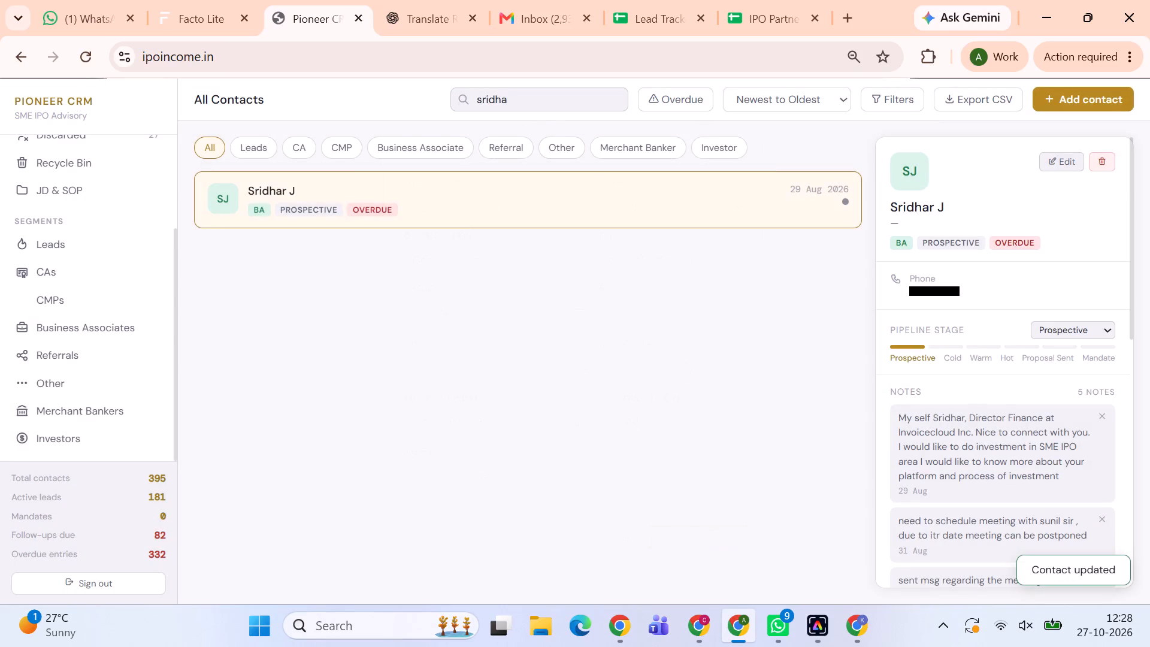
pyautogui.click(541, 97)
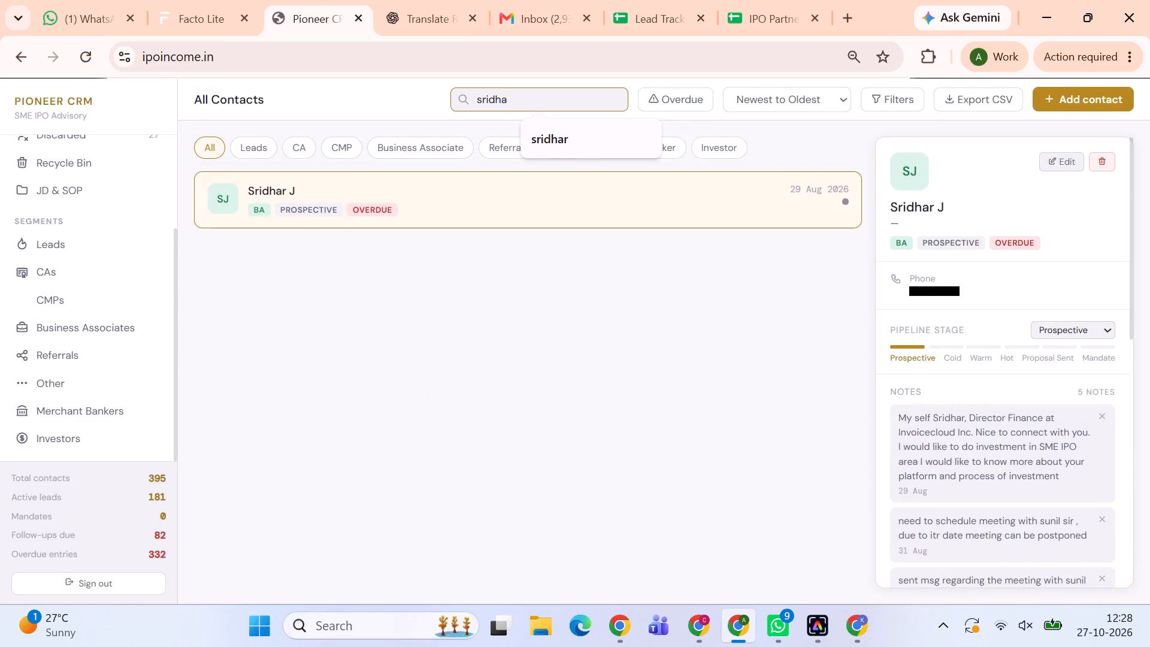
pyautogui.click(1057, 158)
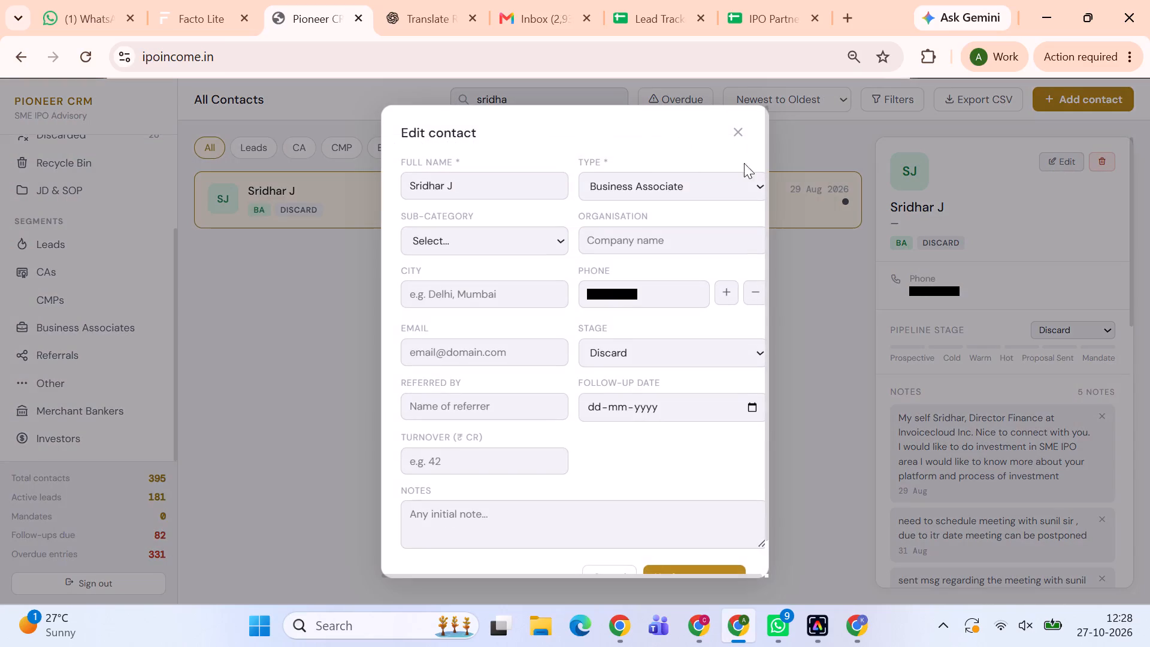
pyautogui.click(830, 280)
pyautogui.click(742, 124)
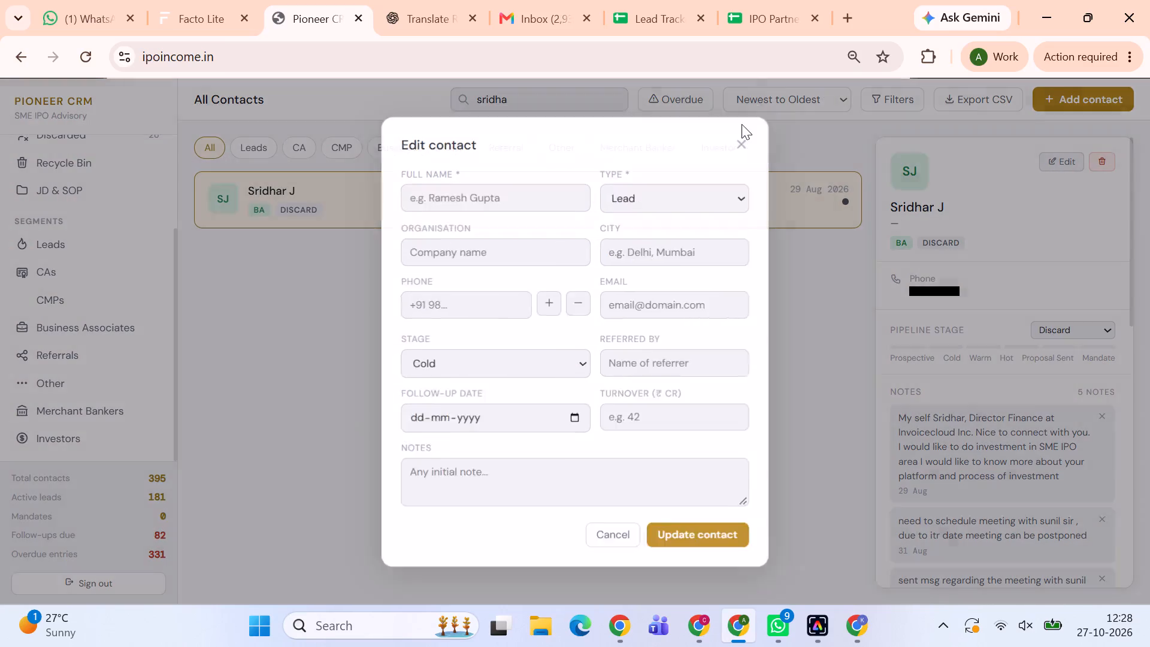
# Replace the contact search with "ashutosh", open the matching business associate's record, and review its notes.
pyautogui.click(600, 97)
pyautogui.press('BackSpace')
pyautogui.press('BackSpace')
pyautogui.press('BackSpace')
pyautogui.press('BackSpace')
pyautogui.press('BackSpace')
pyautogui.press('BackSpace')
pyautogui.press('BackSpace')
pyautogui.press('BackSpace')
pyautogui.press('BackSpace')
pyautogui.press('BackSpace')
pyautogui.press('BackSpace')
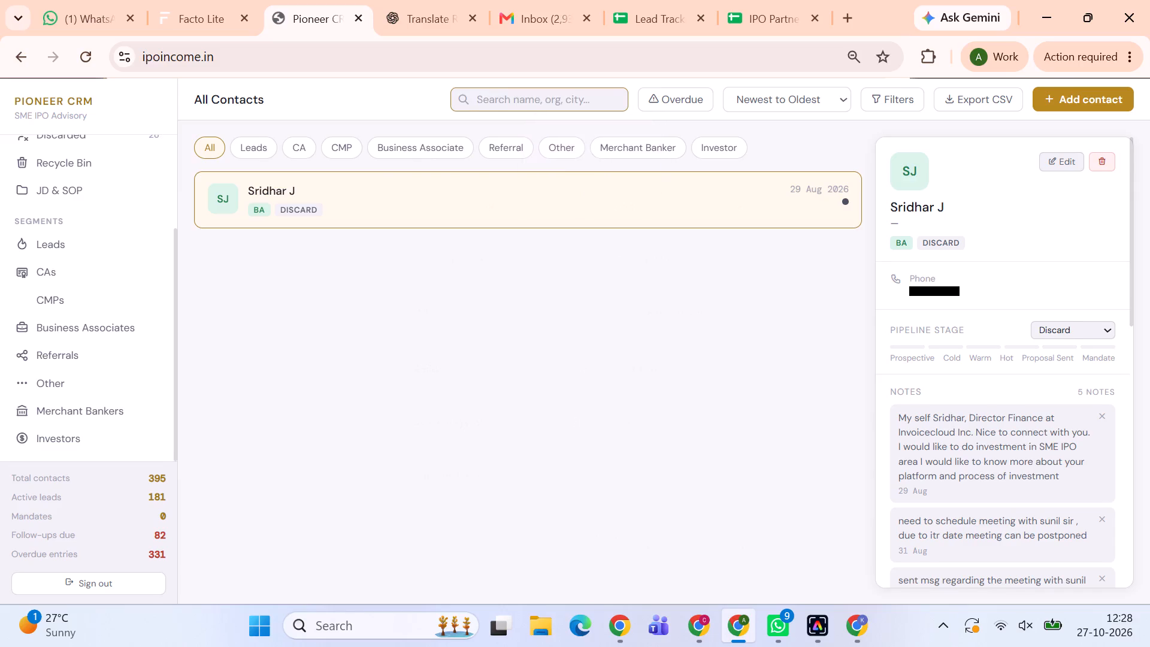
pyautogui.write('ashutosh')
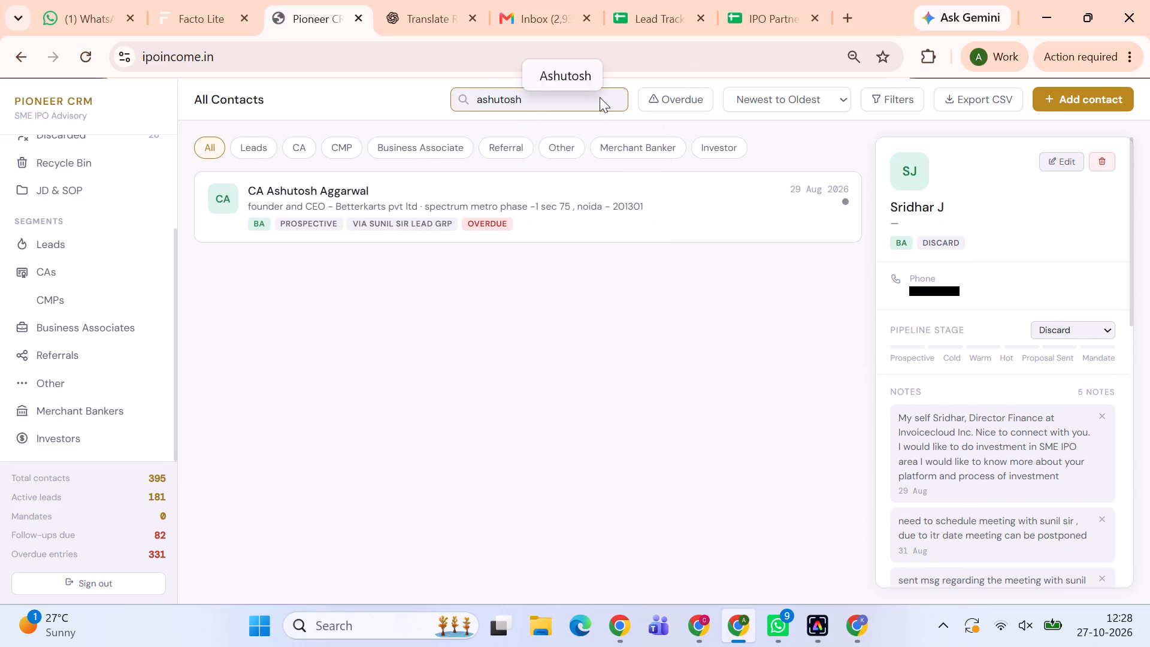
pyautogui.click(701, 210)
pyautogui.scroll(-1, 941, 408)
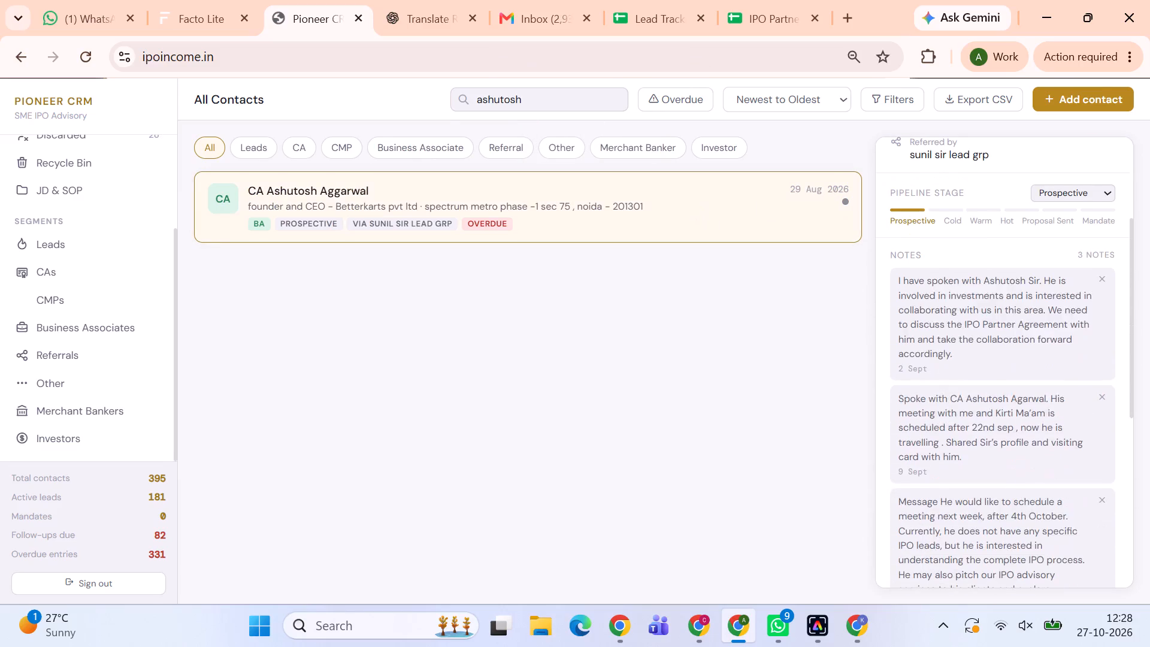
pyautogui.scroll(-2, 941, 408)
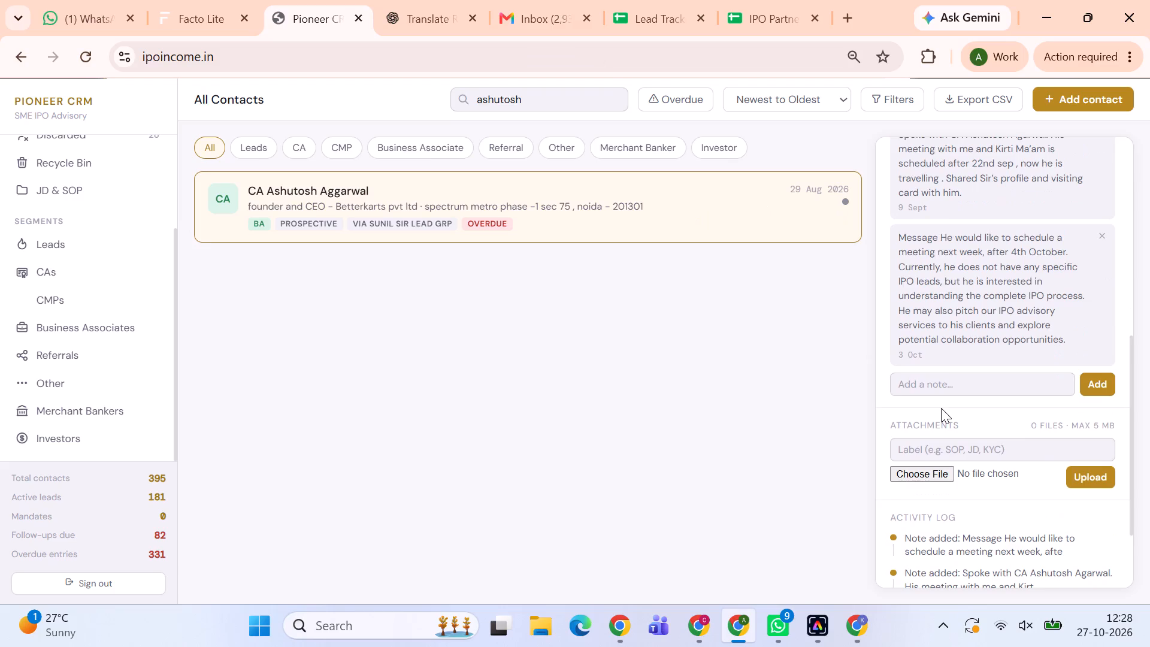
pyautogui.scroll(2, 991, 359)
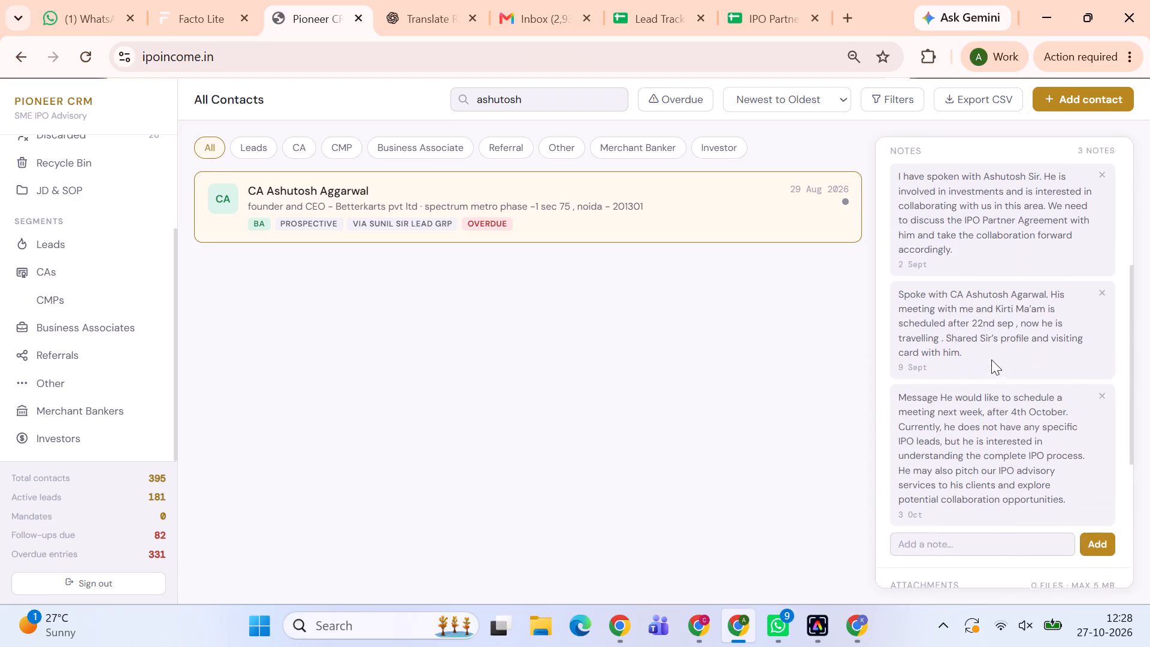
pyautogui.scroll(2, 991, 359)
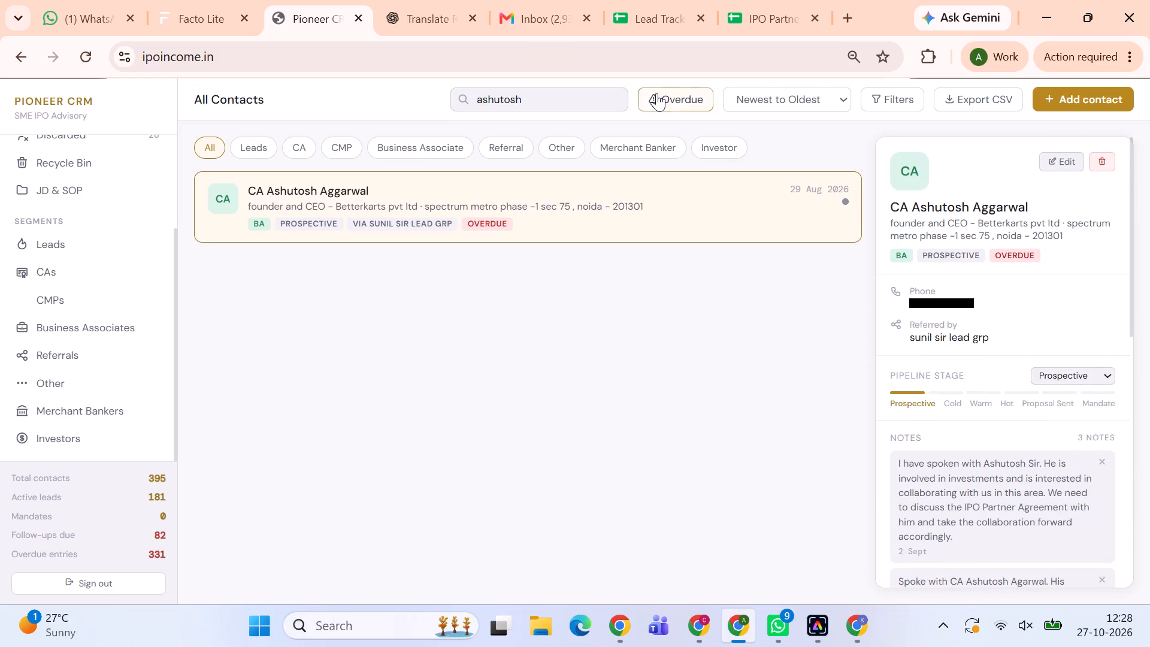
# Replace the contact search with "rajnees" and open the FCA RBL Bank business associate's record to view its notes.
pyautogui.click(582, 102)
pyautogui.press('BackSpace')
pyautogui.press('BackSpace')
pyautogui.press('BackSpace')
pyautogui.press('BackSpace')
pyautogui.press('BackSpace')
pyautogui.press('BackSpace')
pyautogui.press('BackSpace')
pyautogui.press('BackSpace')
pyautogui.press('BackSpace')
pyautogui.press('BackSpace')
pyautogui.press('BackSpace')
pyautogui.press('BackSpace')
pyautogui.press('BackSpace')
pyautogui.press('BackSpace')
pyautogui.press('BackSpace')
pyautogui.press('BackSpace')
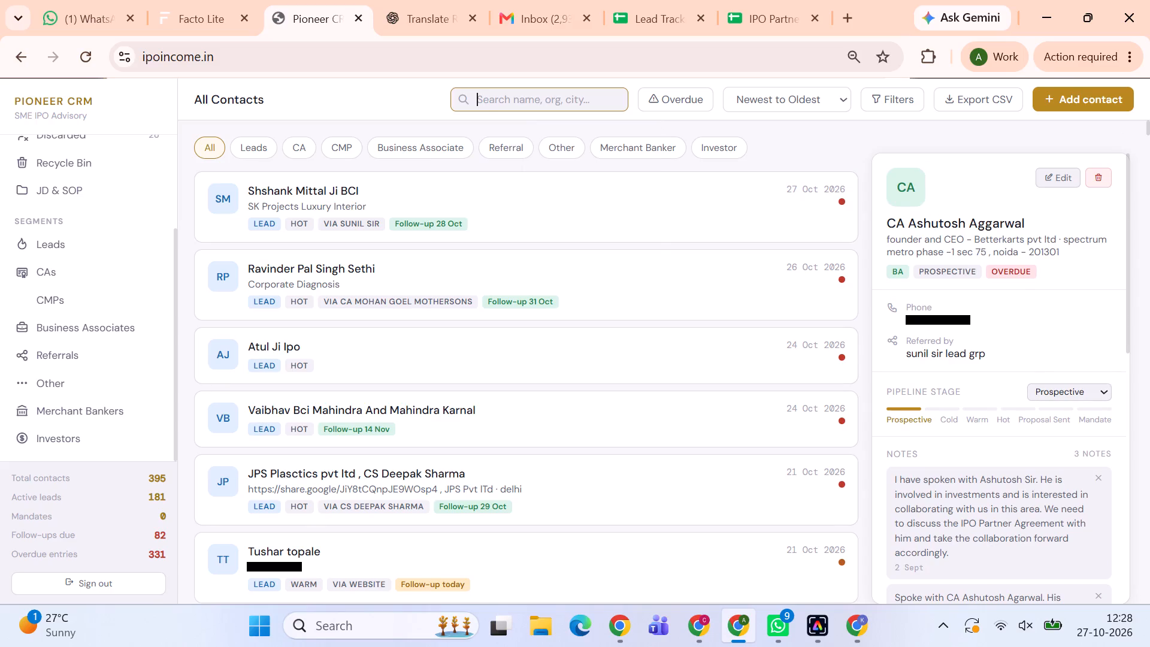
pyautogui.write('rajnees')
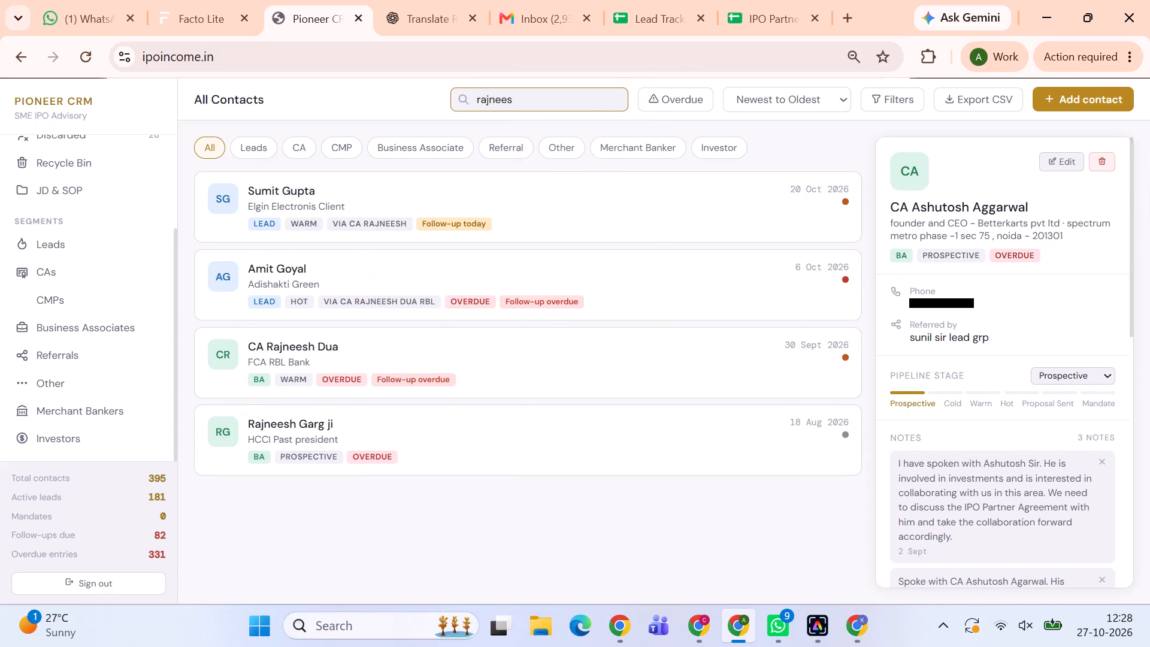
pyautogui.click(656, 376)
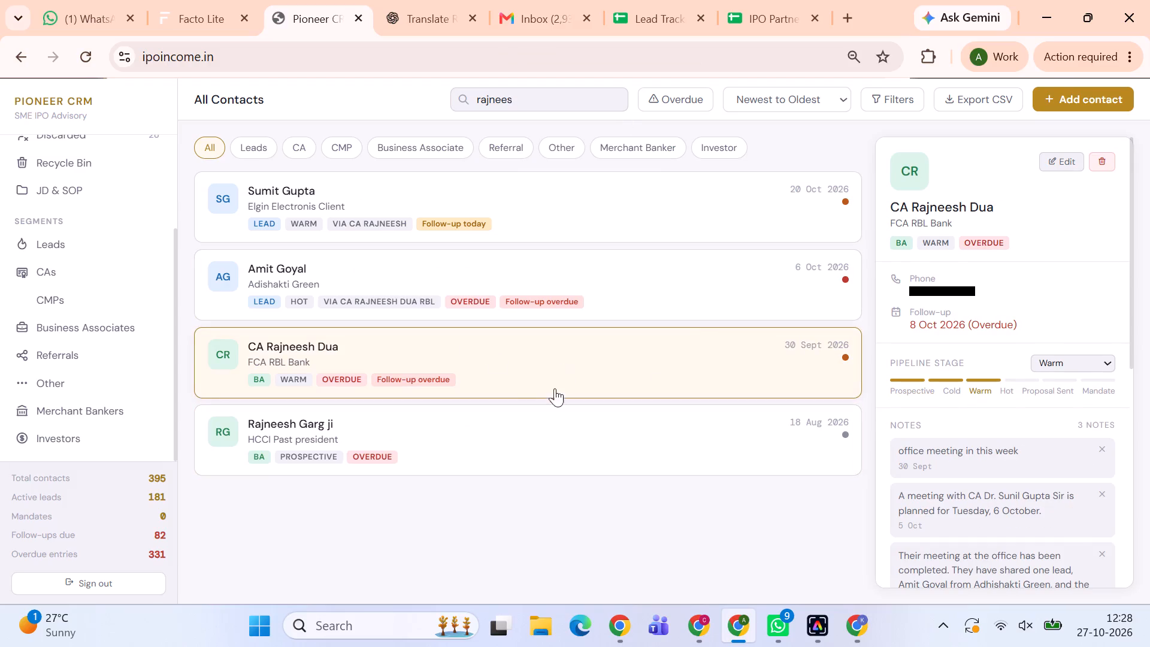
# Compare the notes of the HCCI past president's and FCA RBL Bank business associates' records, finishing on the HCCI past president's.
pyautogui.click(525, 432)
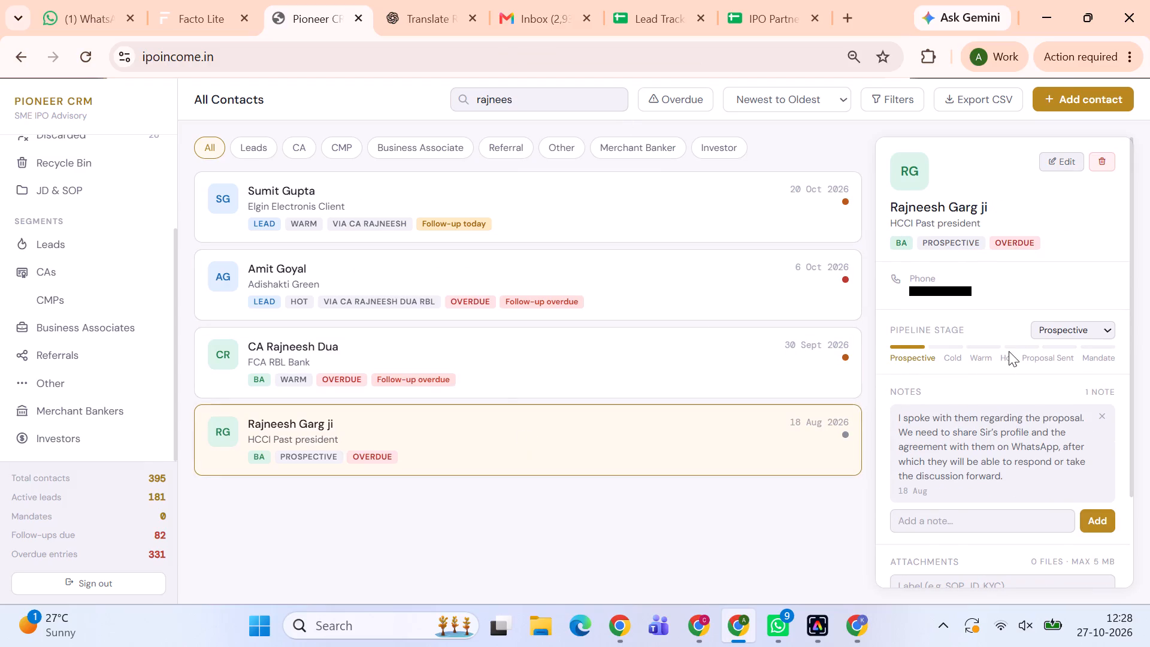
pyautogui.scroll(-1, 1009, 351)
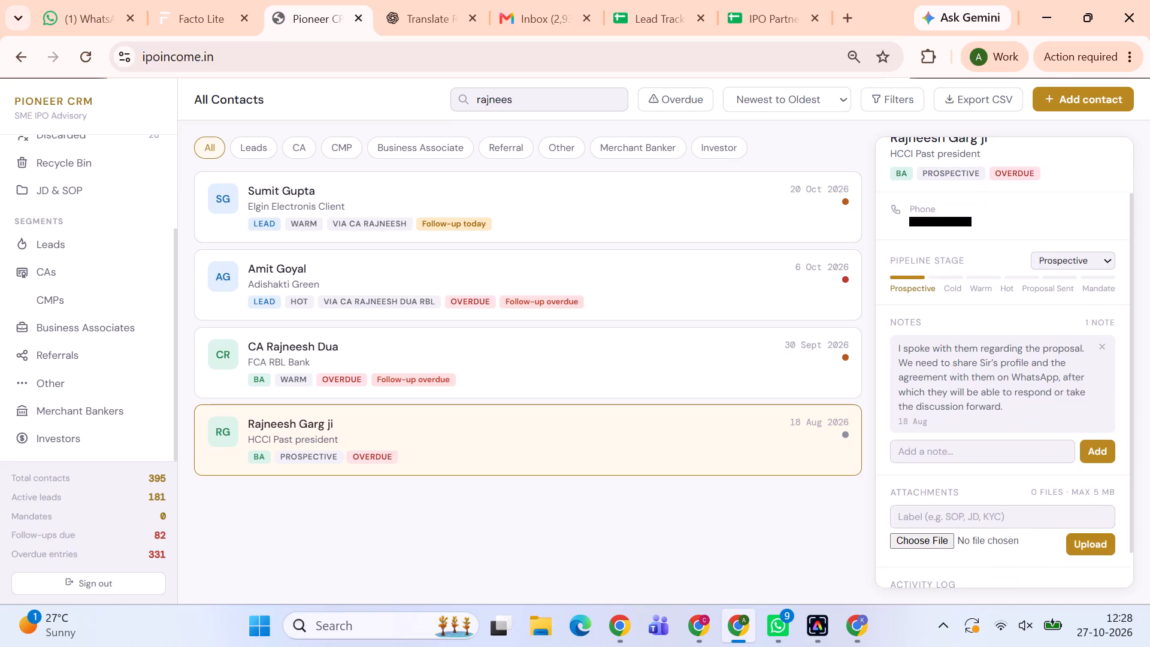
pyautogui.scroll(1, 982, 383)
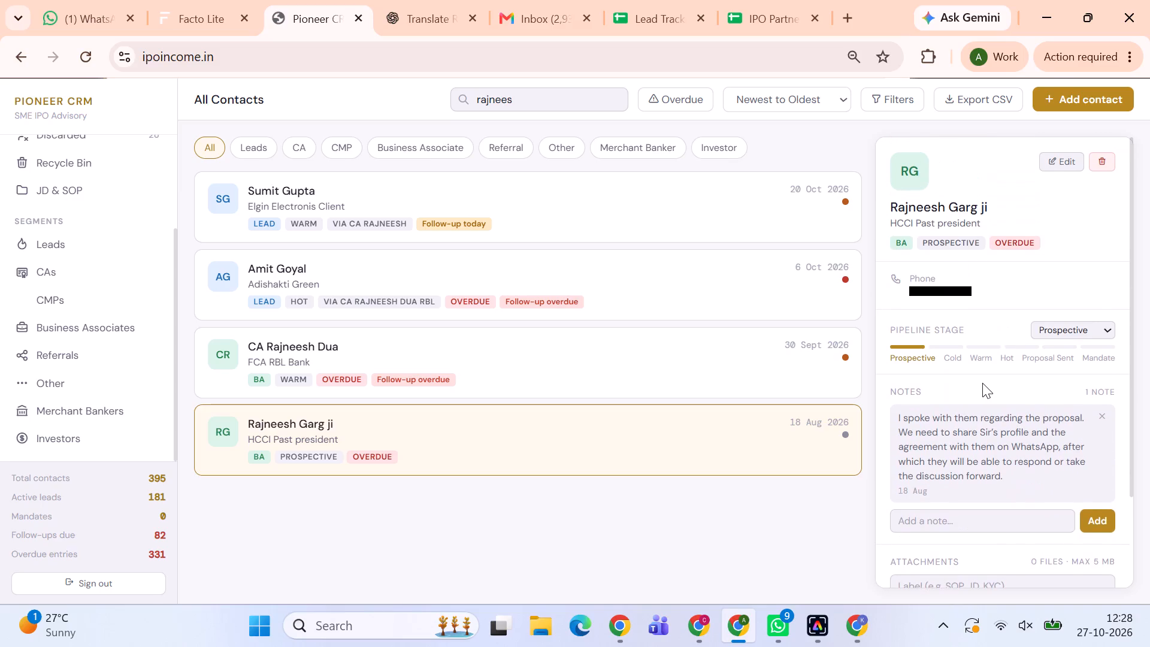
pyautogui.click(770, 346)
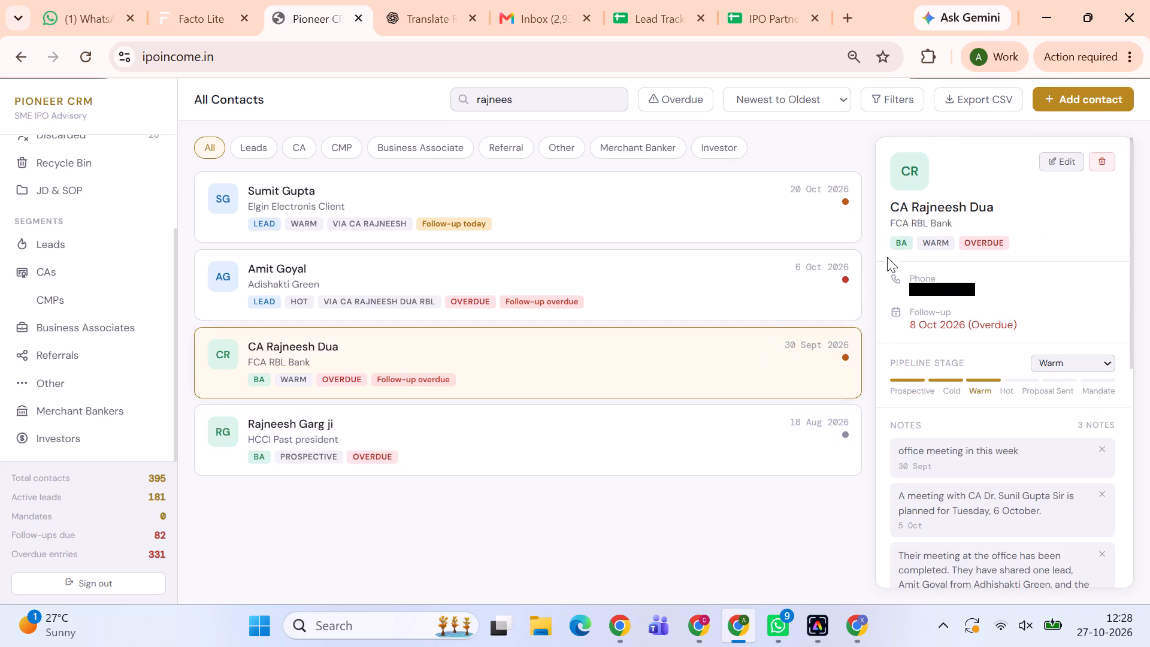
pyautogui.scroll(-2, 997, 276)
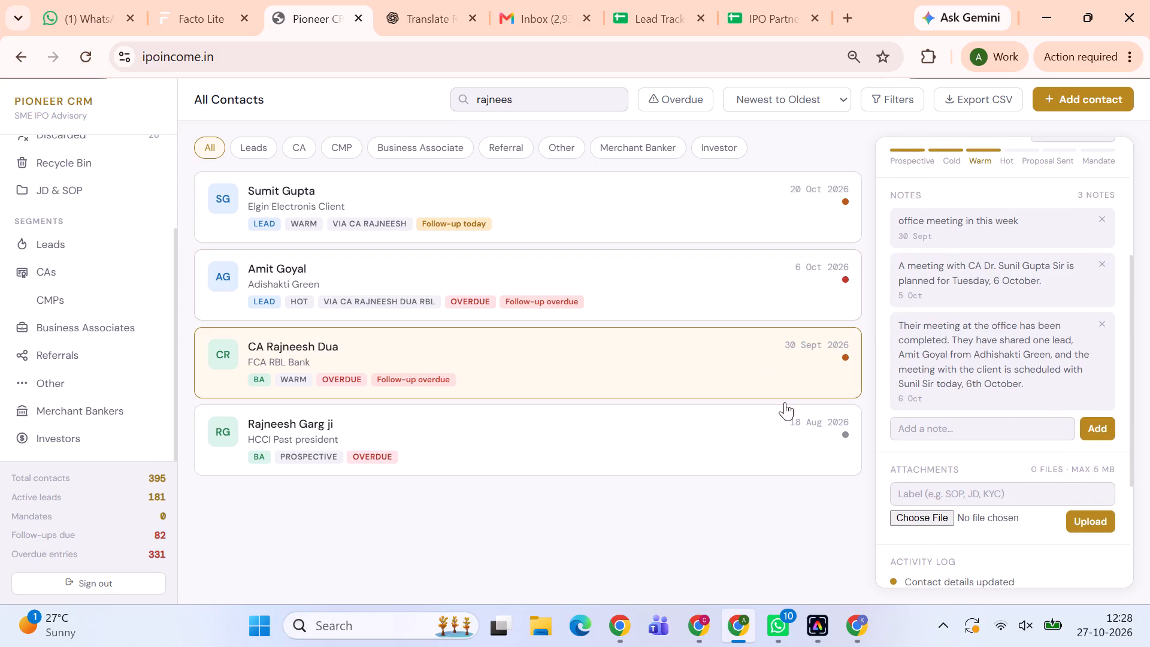
pyautogui.click(788, 428)
# Dismiss the WhatsApp message notification covering the contact details.
pyautogui.moveTo(1128, 421); pyautogui.dragTo(1110, 430)
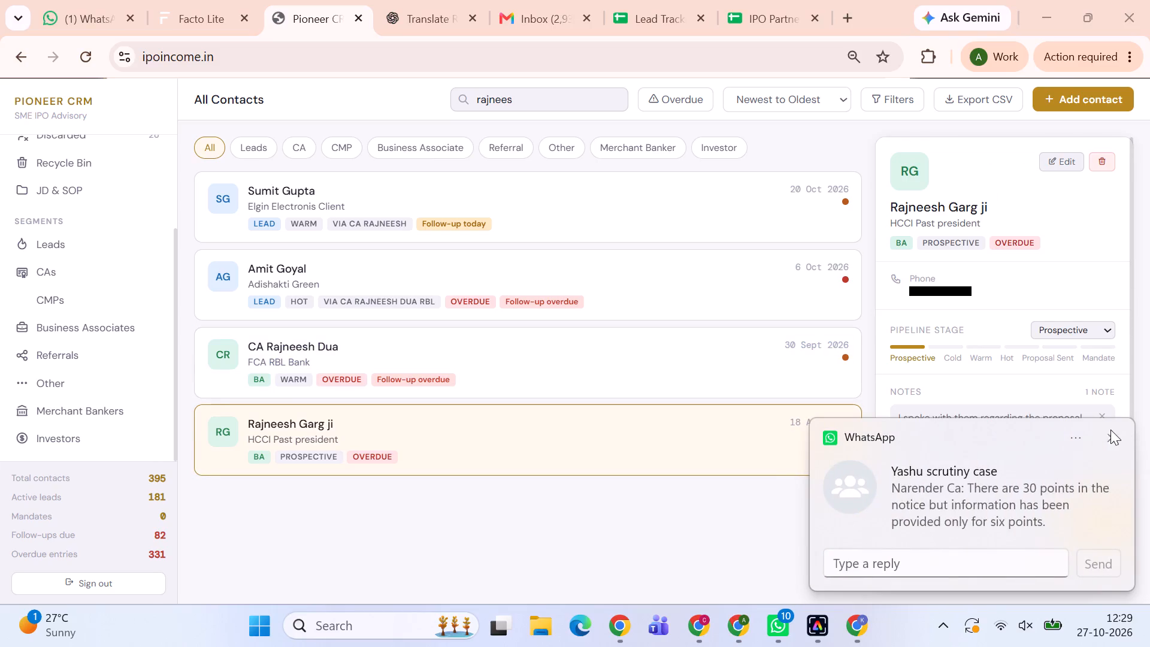
pyautogui.moveTo(1110, 430); pyautogui.dragTo(1105, 437)
pyautogui.click(1105, 437)
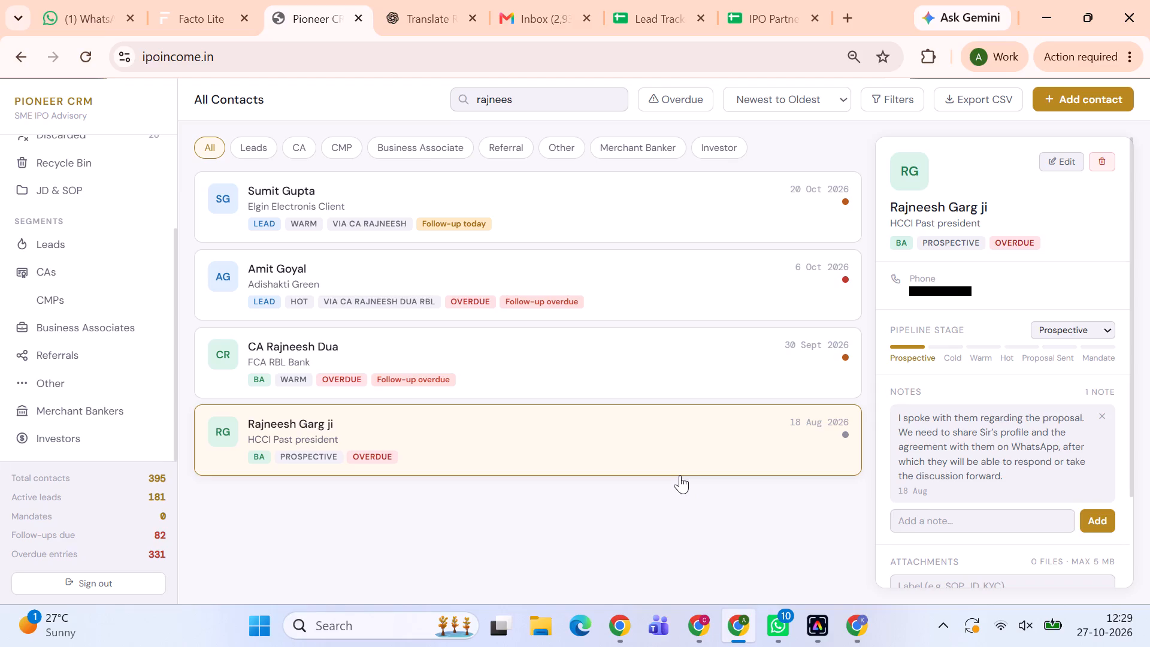
# Replace the contact search with "naveen", open the matching business associate's record, and review its notes.
pyautogui.click(539, 92)
pyautogui.press('BackSpace')
pyautogui.press('BackSpace')
pyautogui.press('BackSpace')
pyautogui.press('BackSpace')
pyautogui.press('BackSpace')
pyautogui.press('BackSpace')
pyautogui.press('BackSpace')
pyautogui.press('BackSpace')
pyautogui.press('BackSpace')
pyautogui.press('BackSpace')
pyautogui.press('BackSpace')
pyautogui.press('BackSpace')
pyautogui.press('BackSpace')
pyautogui.press('BackSpace')
pyautogui.press('BackSpace')
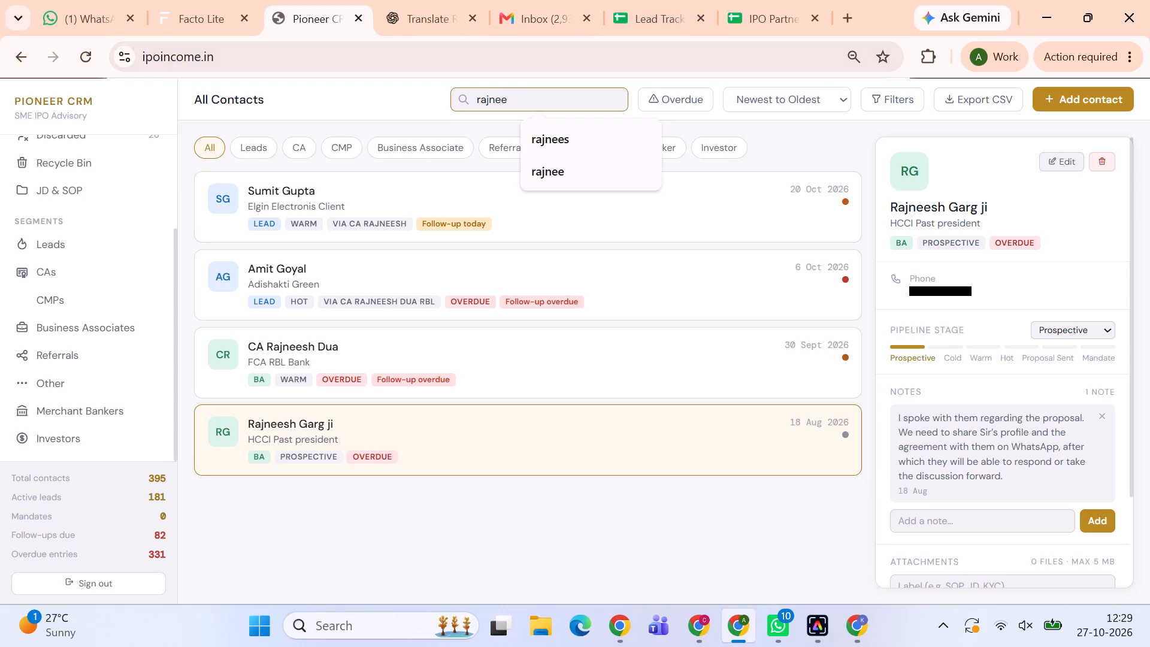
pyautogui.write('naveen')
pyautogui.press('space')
pyautogui.click(626, 192)
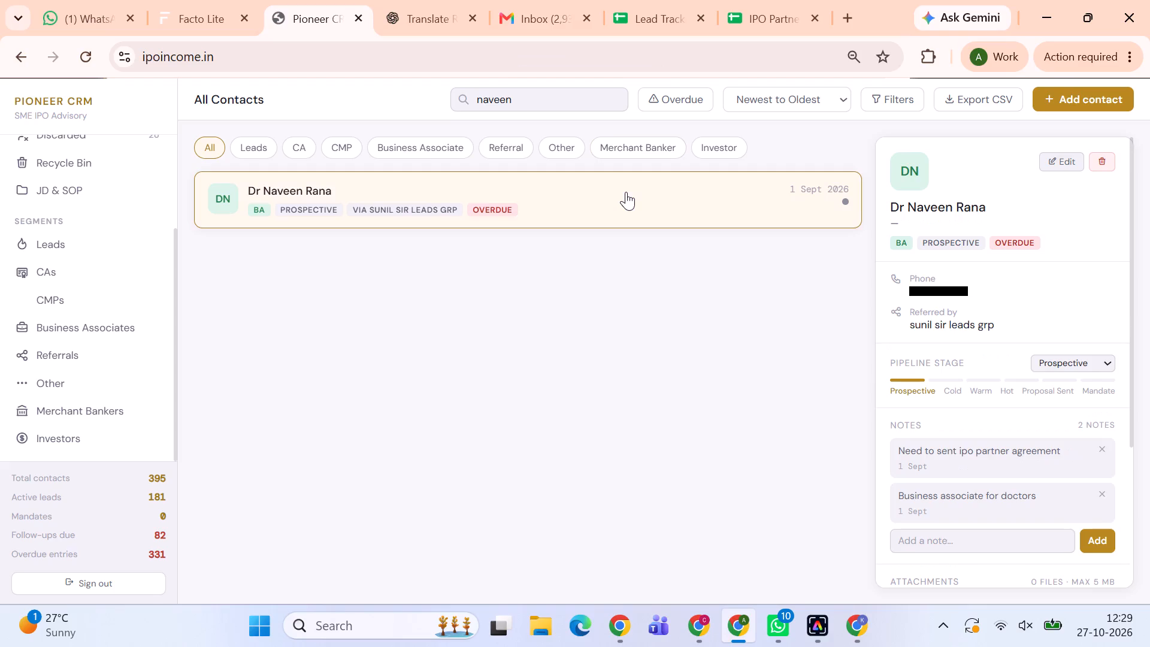
# Replace the contact search with "rajnee" to find the matching business associates again.
pyautogui.click(571, 105)
pyautogui.press('BackSpace')
pyautogui.press('BackSpace')
pyautogui.press('BackSpace')
pyautogui.press('BackSpace')
pyautogui.press('BackSpace')
pyautogui.press('BackSpace')
pyautogui.press('BackSpace')
pyautogui.press('BackSpace')
pyautogui.press('BackSpace')
pyautogui.press('BackSpace')
pyautogui.press('BackSpace')
pyautogui.press('BackSpace')
pyautogui.press('BackSpace')
pyautogui.press('BackSpace')
pyautogui.press('BackSpace')
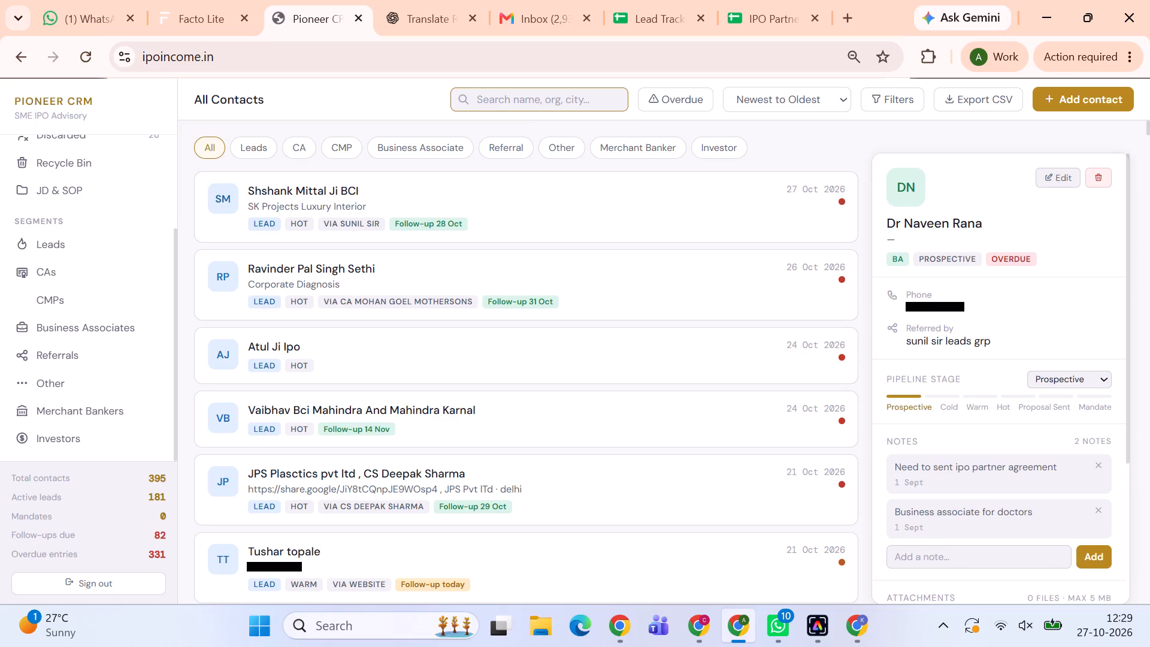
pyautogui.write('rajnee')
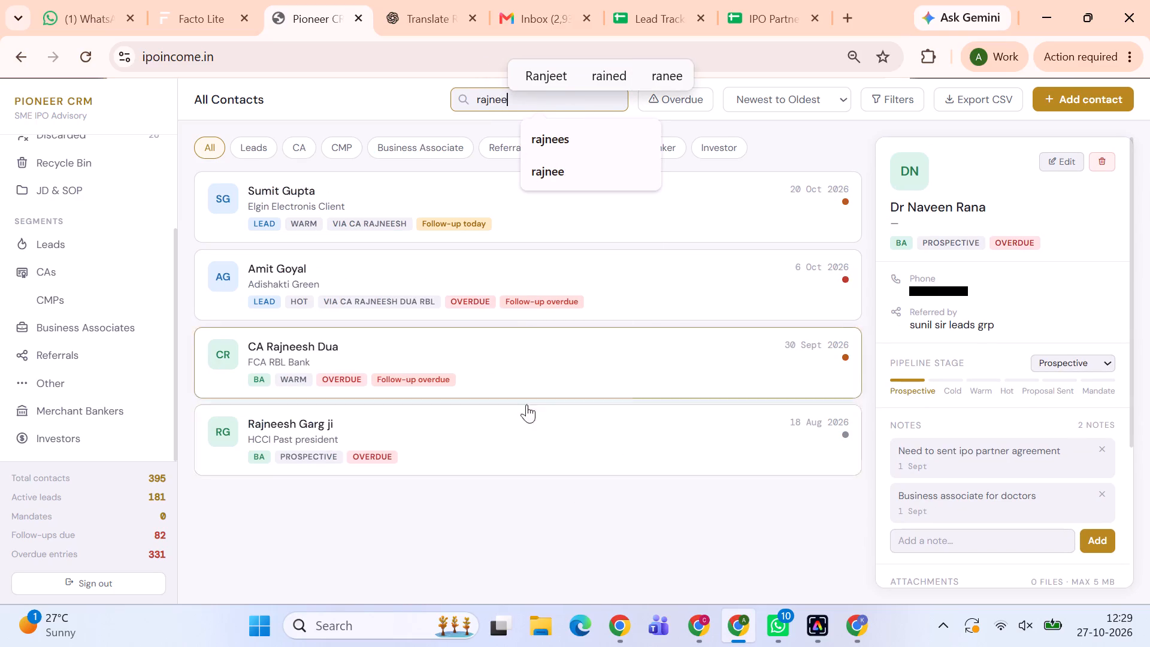
# Replace the contact search with "satish", open the hot business associate's record dated 2 Sept 2026, and review its notes.
pyautogui.press('BackSpace')
pyautogui.press('BackSpace')
pyautogui.press('BackSpace')
pyautogui.press('BackSpace')
pyautogui.press('BackSpace')
pyautogui.press('BackSpace')
pyautogui.press('BackSpace')
pyautogui.press('BackSpace')
pyautogui.press('BackSpace')
pyautogui.press('BackSpace')
pyautogui.press('BackSpace')
pyautogui.press('BackSpace')
pyautogui.press('BackSpace')
pyautogui.press('BackSpace')
pyautogui.press('BackSpace')
pyautogui.press('BackSpace')
pyautogui.press('BackSpace')
pyautogui.press('BackSpace')
pyautogui.press('BackSpace')
pyautogui.press('BackSpace')
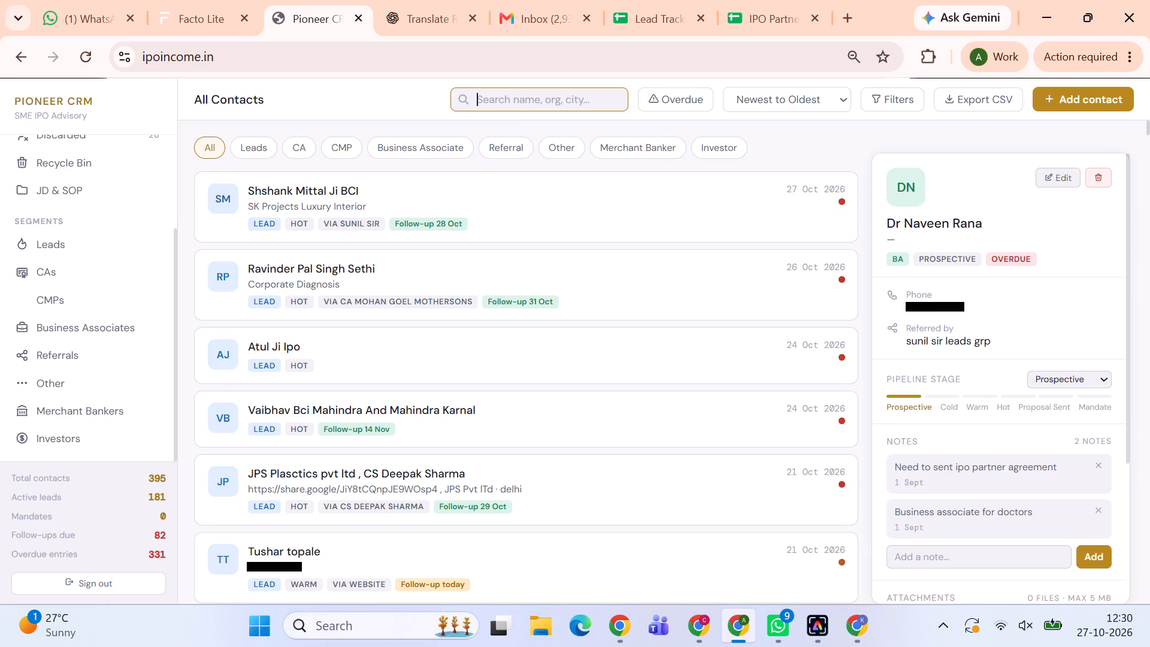
pyautogui.write('satish')
pyautogui.click(582, 263)
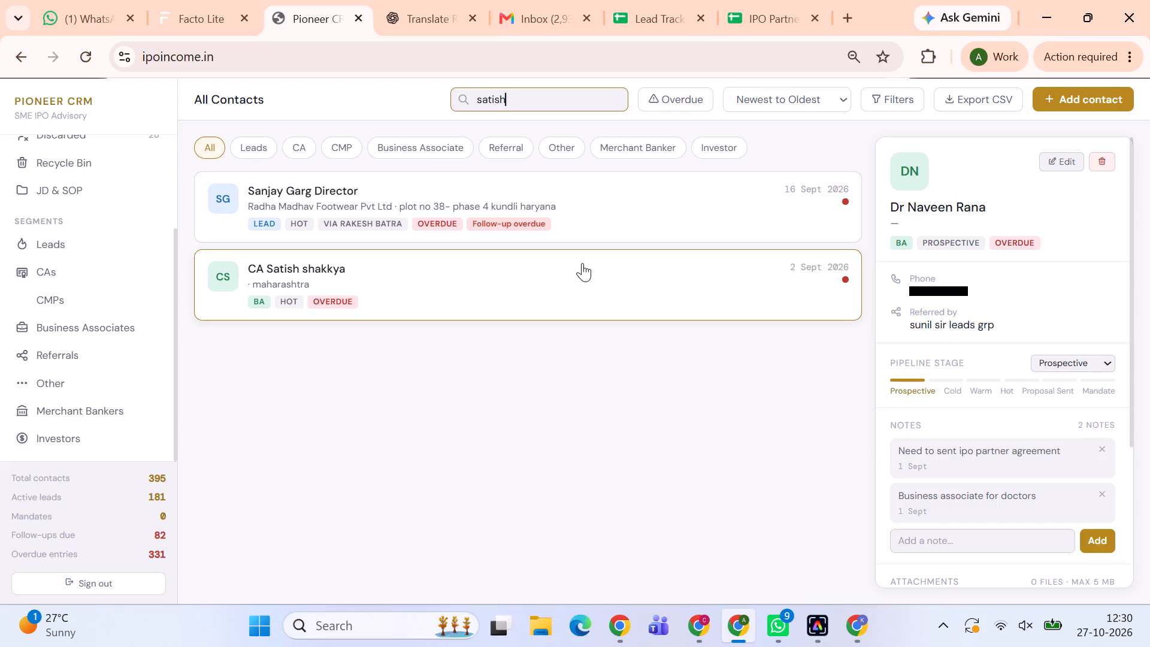
pyautogui.scroll(-1, 894, 384)
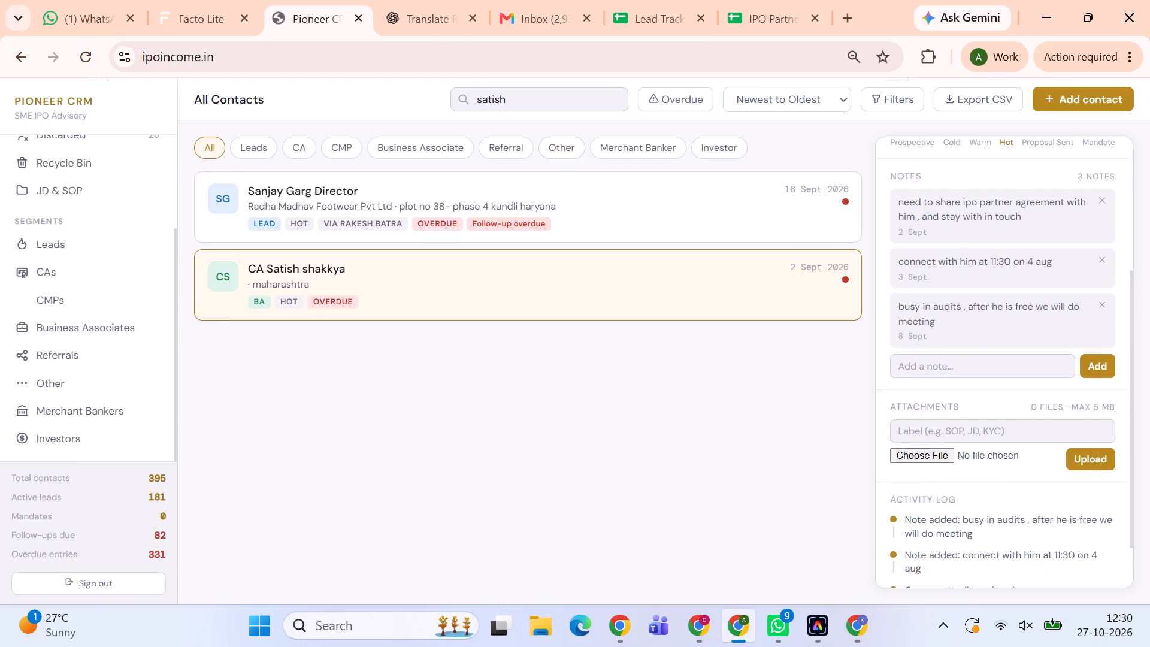
# Replace the "satish" contact search with "ikrant".
pyautogui.click(546, 98)
pyautogui.press('BackSpace')
pyautogui.press('BackSpace')
pyautogui.press('BackSpace')
pyautogui.press('BackSpace')
pyautogui.press('BackSpace')
pyautogui.press('BackSpace')
pyautogui.press('BackSpace')
pyautogui.press('BackSpace')
pyautogui.press('BackSpace')
pyautogui.press('BackSpace')
pyautogui.press('BackSpace')
pyautogui.press('BackSpace')
pyautogui.press('BackSpace')
pyautogui.press('BackSpace')
pyautogui.press('BackSpace')
pyautogui.press('BackSpace')
pyautogui.press('BackSpace')
pyautogui.press('BackSpace')
pyautogui.press('BackSpace')
pyautogui.press('BackSpace')
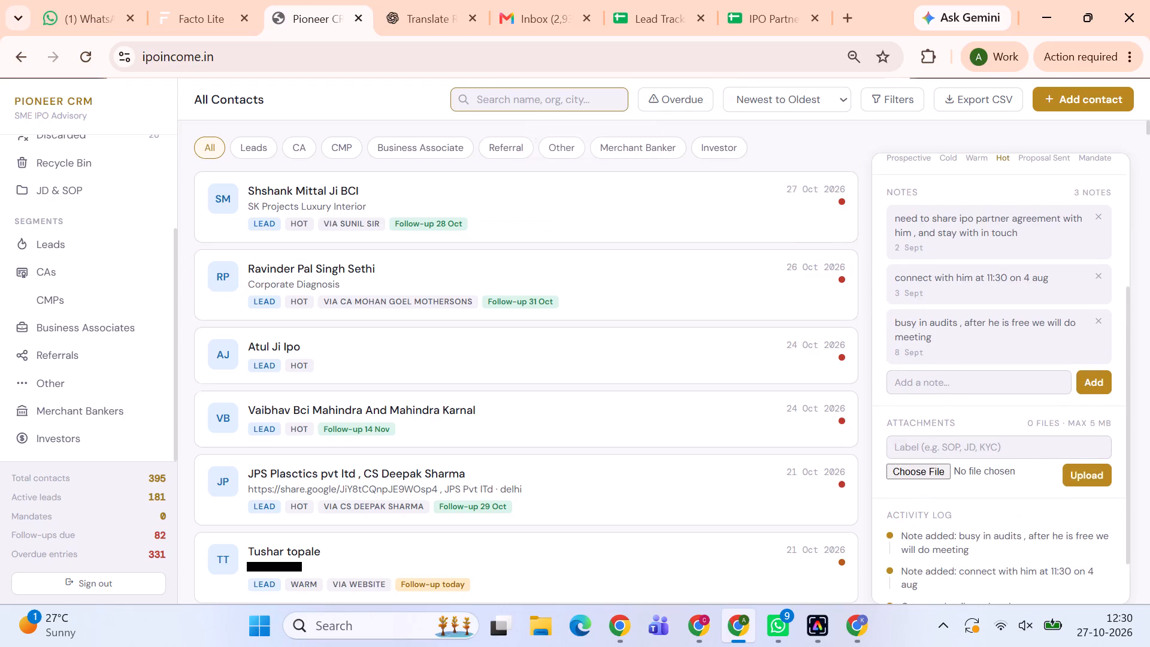
pyautogui.press('BackSpace')
pyautogui.press('BackSpace')
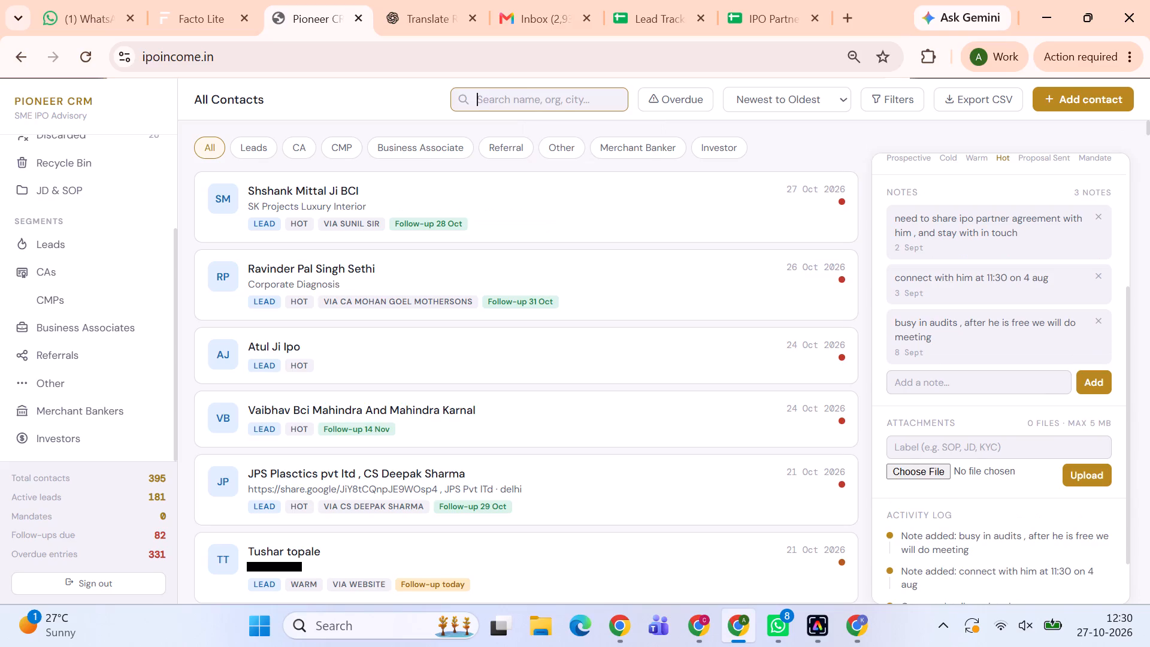
pyautogui.write('ikrant')
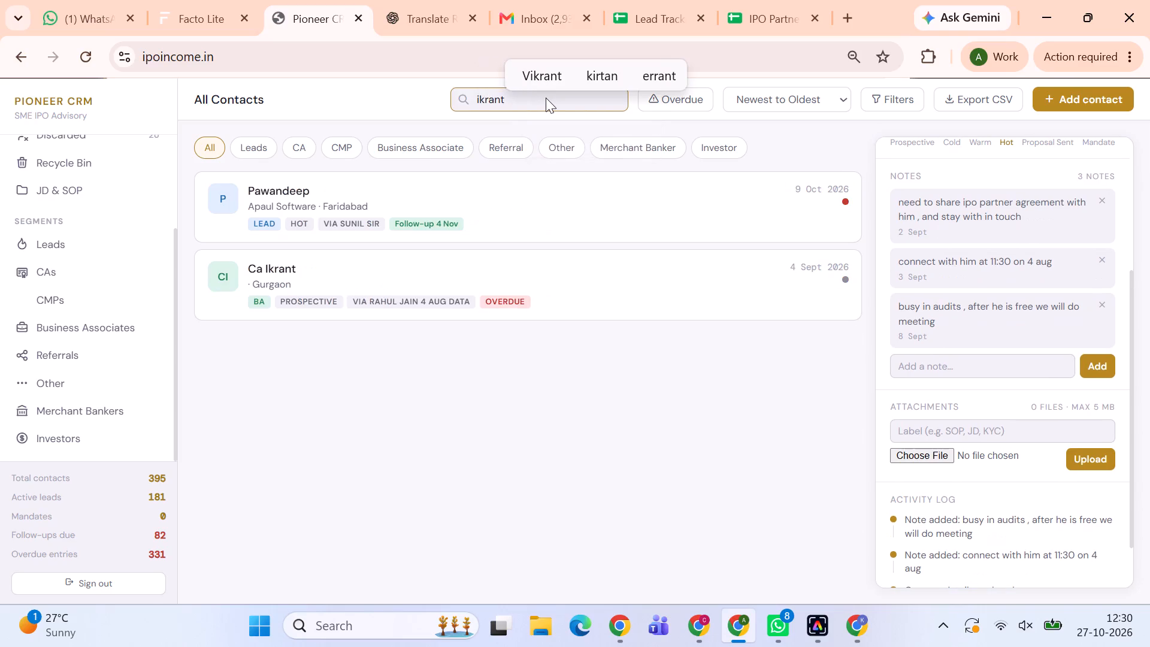
# Replace the contact search with "vipin", open the Gurgaon ICAI branch business associate's record, and review its note.
pyautogui.press('BackSpace')
pyautogui.press('BackSpace')
pyautogui.press('BackSpace')
pyautogui.press('BackSpace')
pyautogui.press('BackSpace')
pyautogui.press('BackSpace')
pyautogui.press('BackSpace')
pyautogui.press('BackSpace')
pyautogui.press('BackSpace')
pyautogui.press('BackSpace')
pyautogui.press('BackSpace')
pyautogui.press('BackSpace')
pyautogui.press('BackSpace')
pyautogui.press('BackSpace')
pyautogui.press('BackSpace')
pyautogui.press('BackSpace')
pyautogui.press('BackSpace')
pyautogui.press('BackSpace')
pyautogui.press('BackSpace')
pyautogui.press('BackSpace')
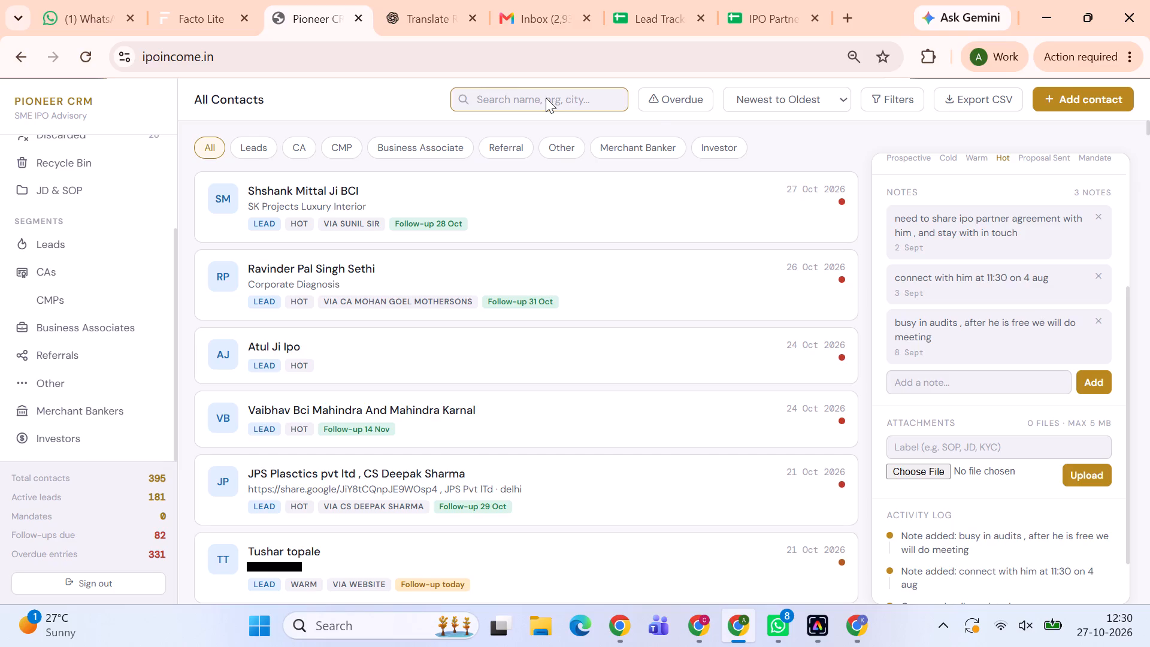
pyautogui.press('b')
pyautogui.press('BackSpace')
pyautogui.write('vipin')
pyautogui.click(528, 244)
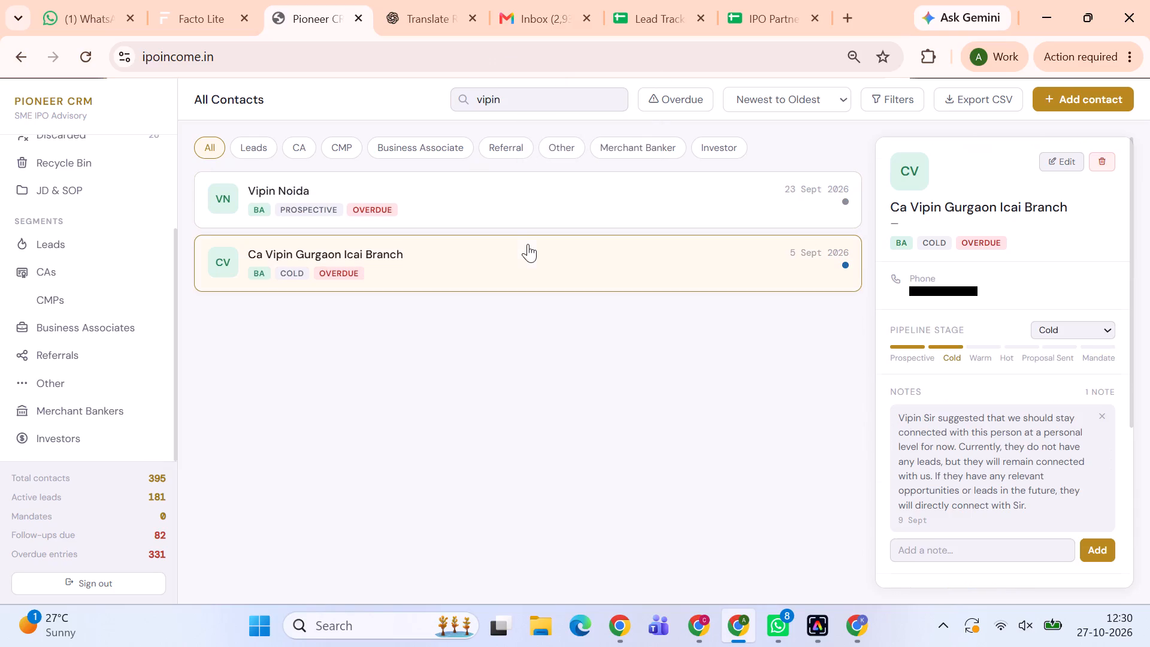
pyautogui.scroll(-1, 948, 320)
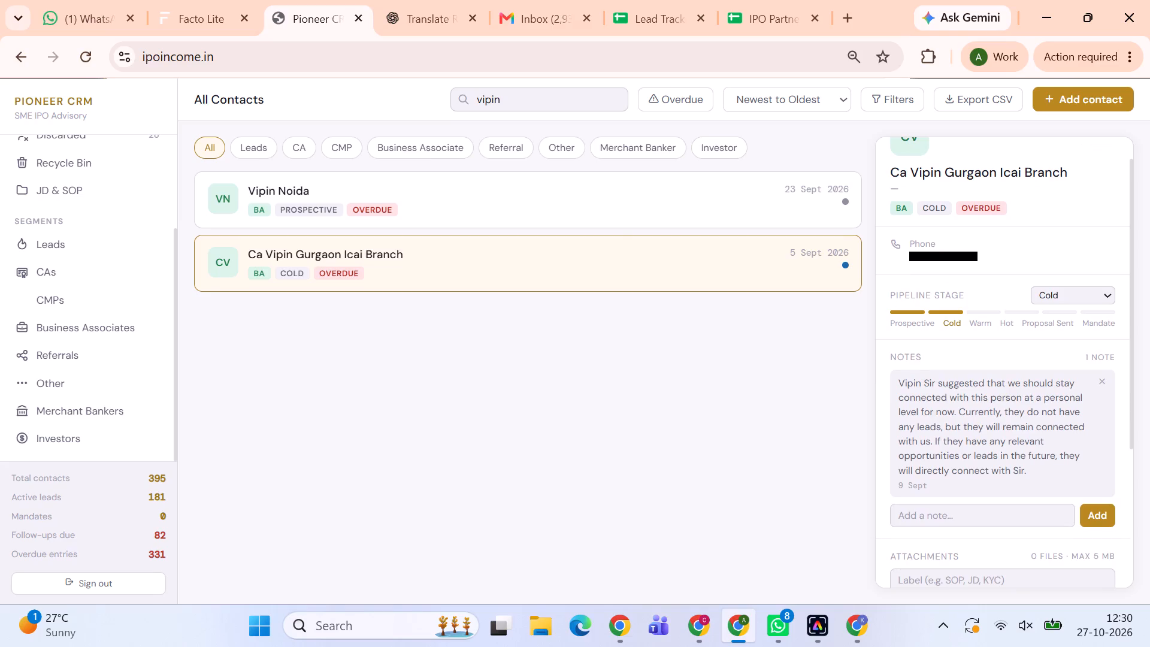
# Clear the "vipin" contact search and search the contacts for "sat".
pyautogui.click(603, 100)
pyautogui.press('BackSpace')
pyautogui.press('BackSpace')
pyautogui.press('BackSpace')
pyautogui.press('BackSpace')
pyautogui.press('BackSpace')
pyautogui.press('BackSpace')
pyautogui.press('BackSpace')
pyautogui.press('BackSpace')
pyautogui.press('BackSpace')
pyautogui.press('BackSpace')
pyautogui.press('BackSpace')
pyautogui.press('BackSpace')
pyautogui.press('BackSpace')
pyautogui.press('BackSpace')
pyautogui.press('BackSpace')
pyautogui.press('BackSpace')
pyautogui.press('BackSpace')
pyautogui.press('BackSpace')
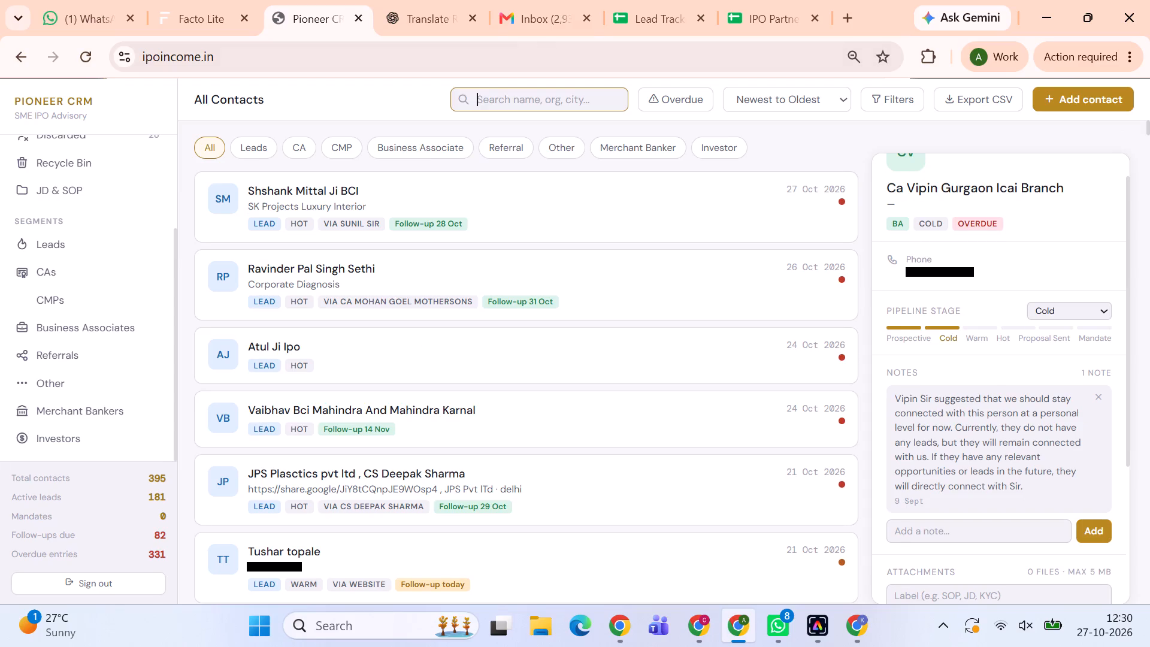
pyautogui.click(557, 94)
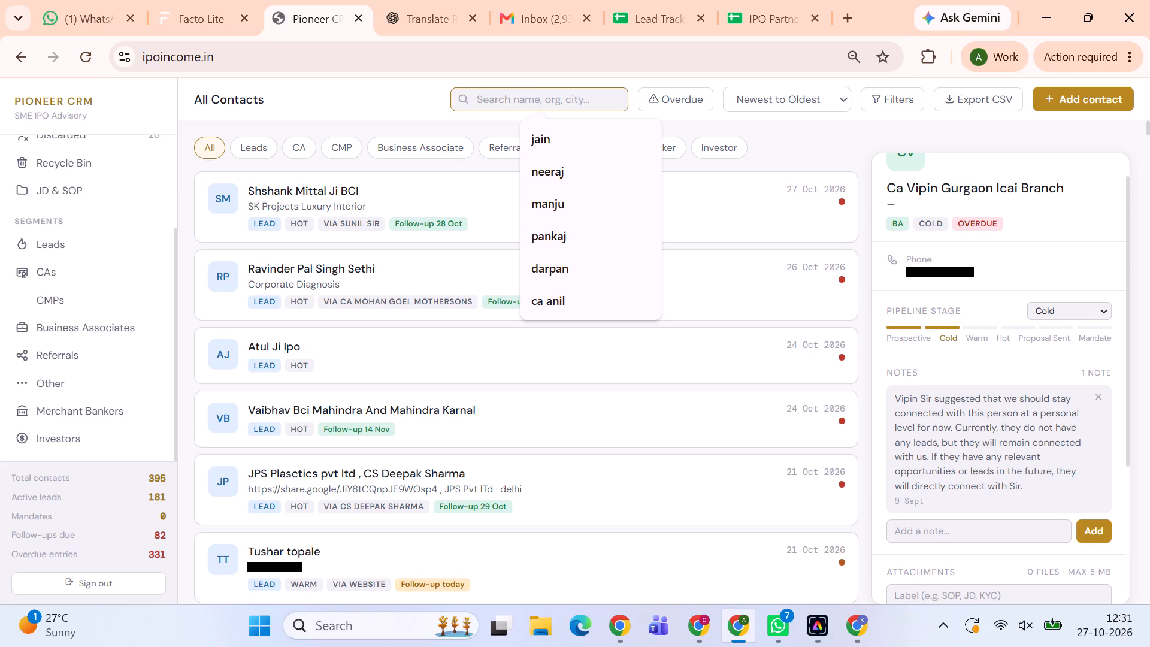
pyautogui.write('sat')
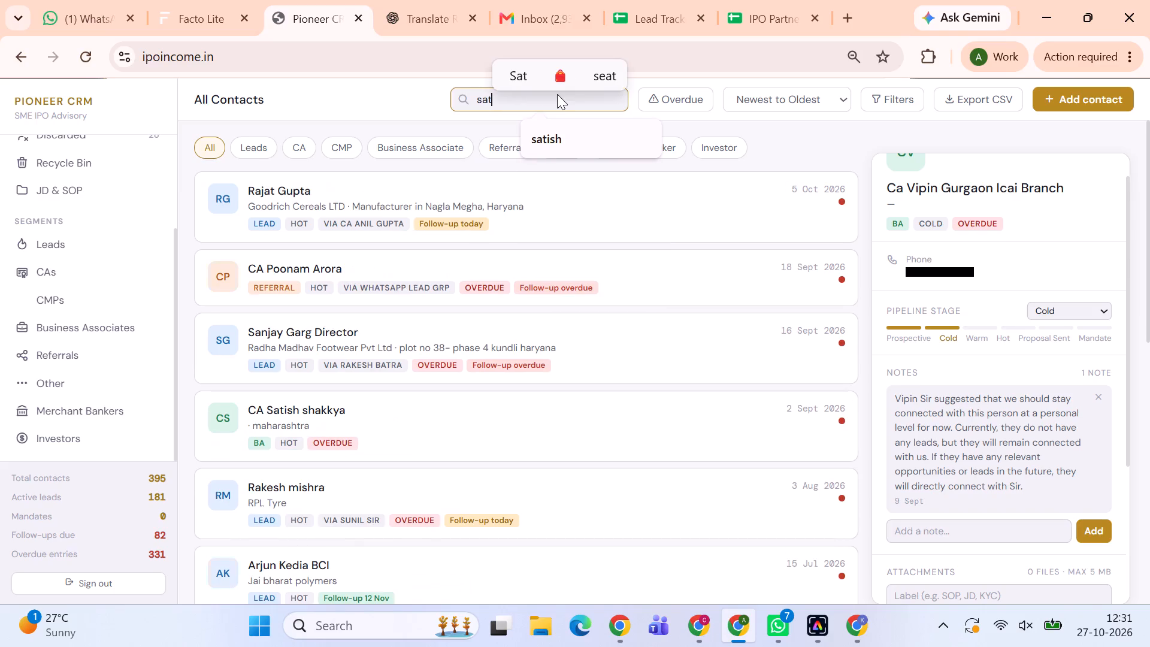
# Replace the contact search with "ashish", open the hot referral's record dated 16 Oct 2026, and review its details and note.
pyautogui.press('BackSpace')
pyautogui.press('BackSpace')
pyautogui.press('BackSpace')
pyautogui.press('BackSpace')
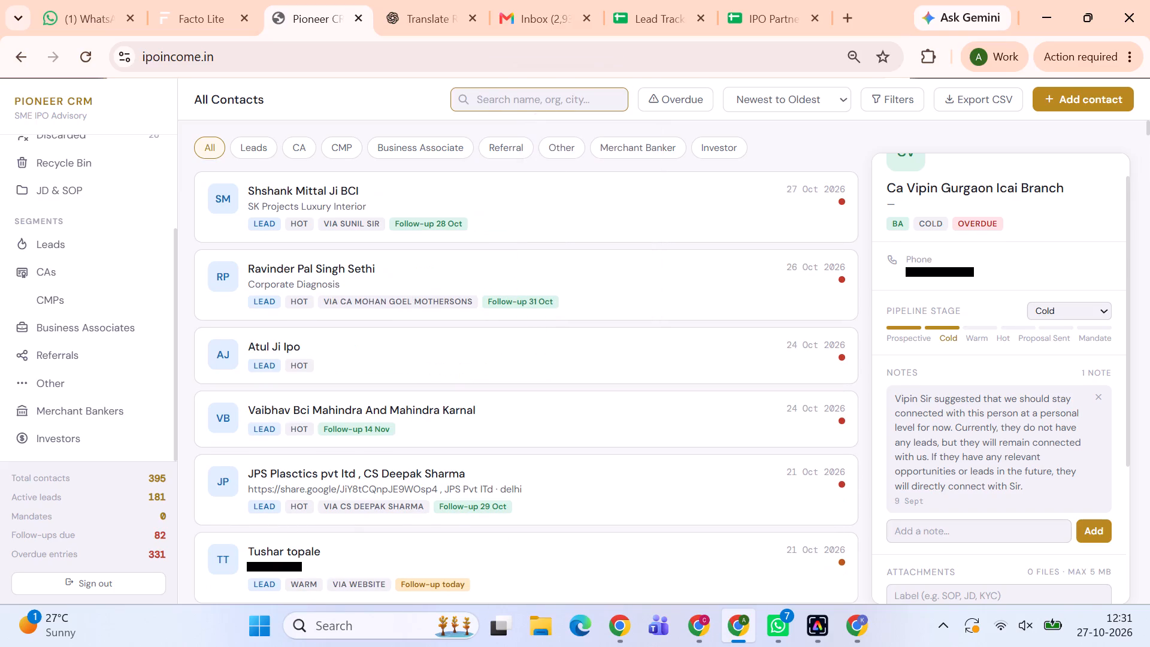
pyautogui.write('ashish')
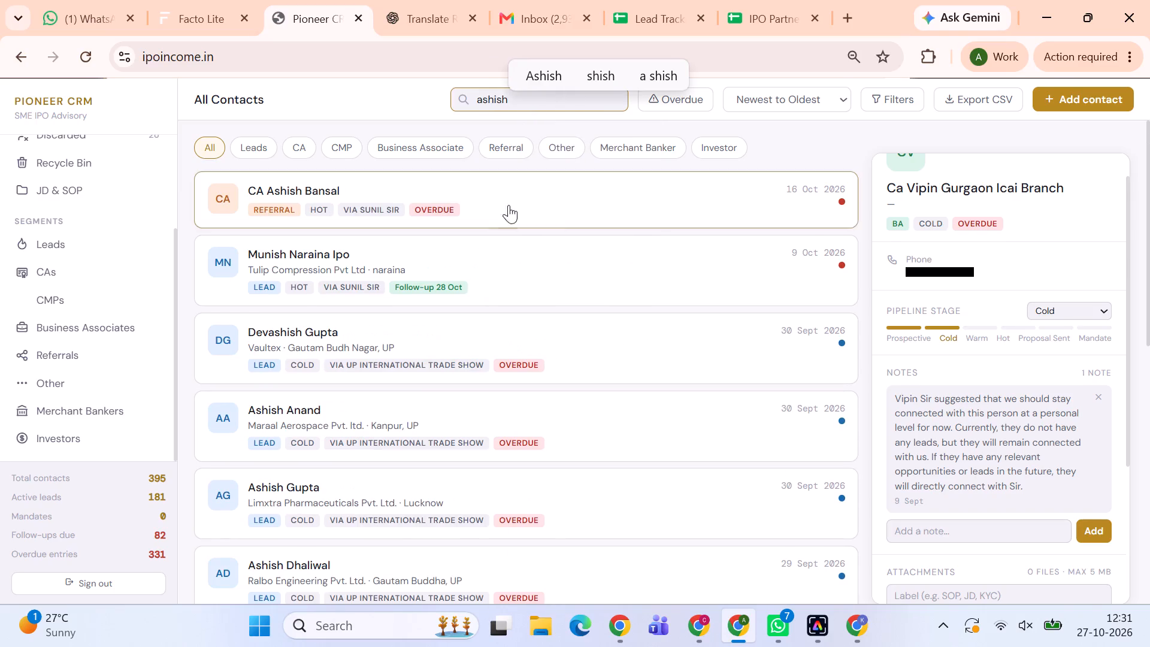
pyautogui.click(554, 205)
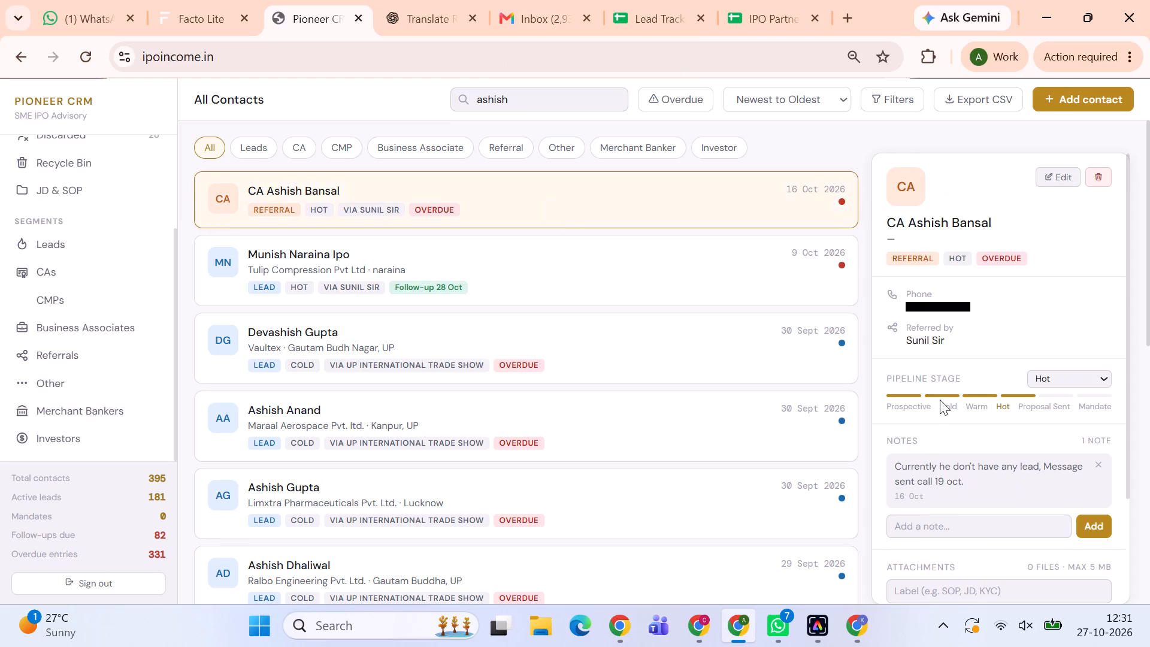
pyautogui.scroll(-1, 940, 400)
pyautogui.scroll(1, 940, 400)
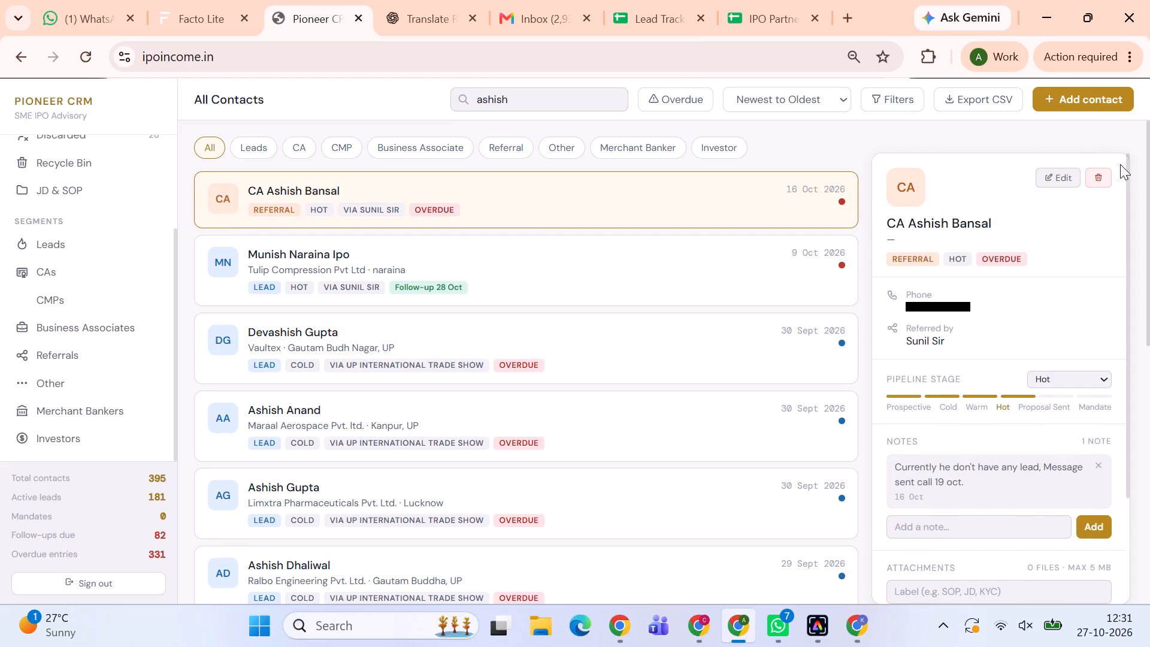
# Edit the open referral contact, set its stage to Discard, and save the update.
pyautogui.click(1062, 173)
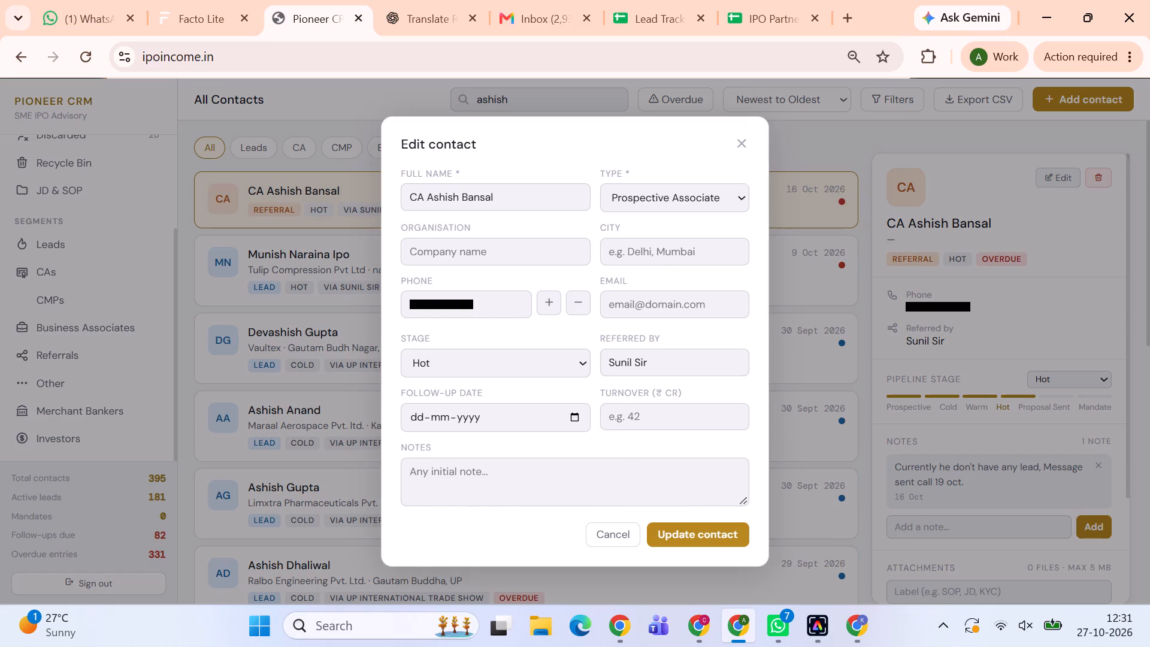
pyautogui.click(583, 364)
pyautogui.click(549, 452)
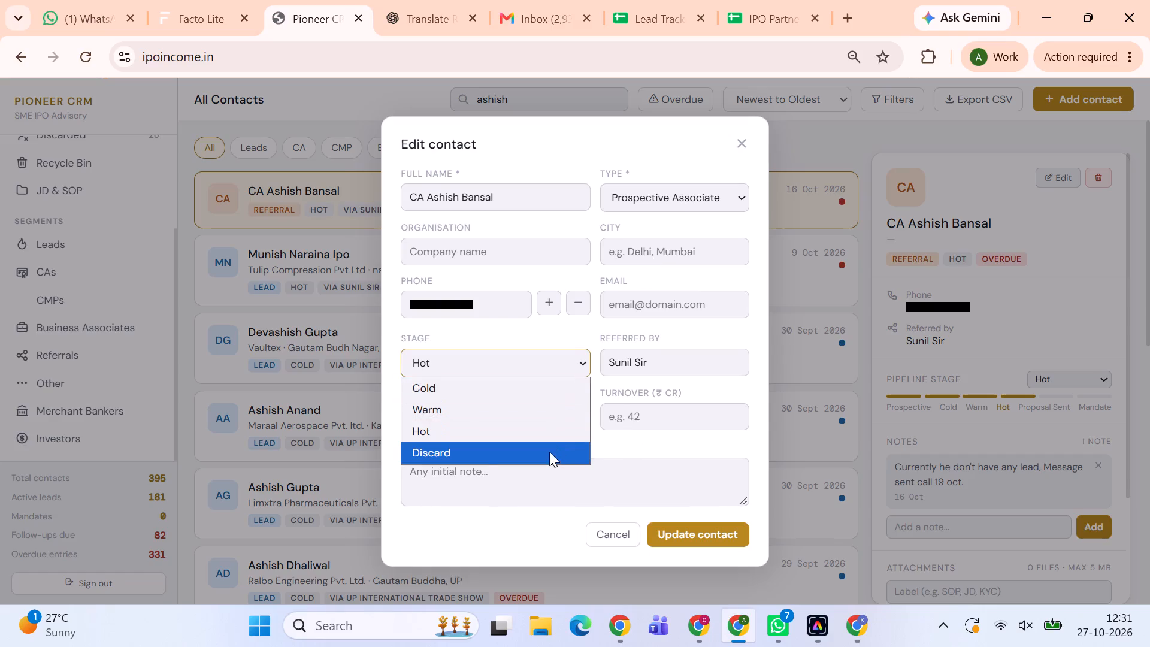
pyautogui.click(686, 526)
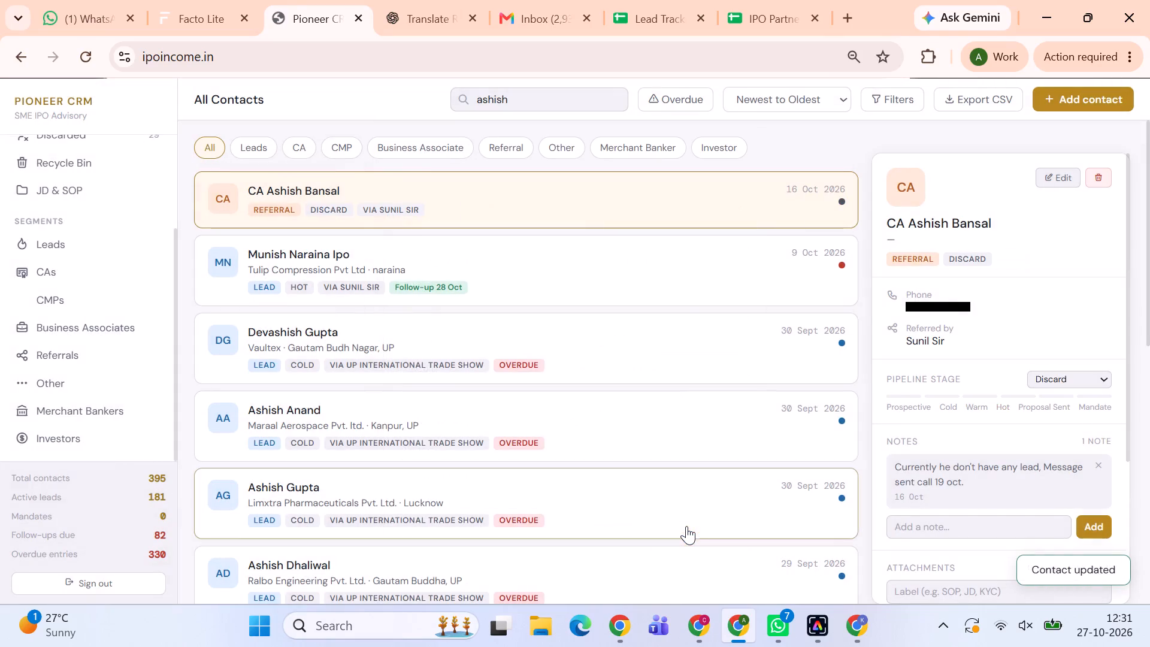
# Replace the "ashish" contact search with "ashwin".
pyautogui.click(541, 91)
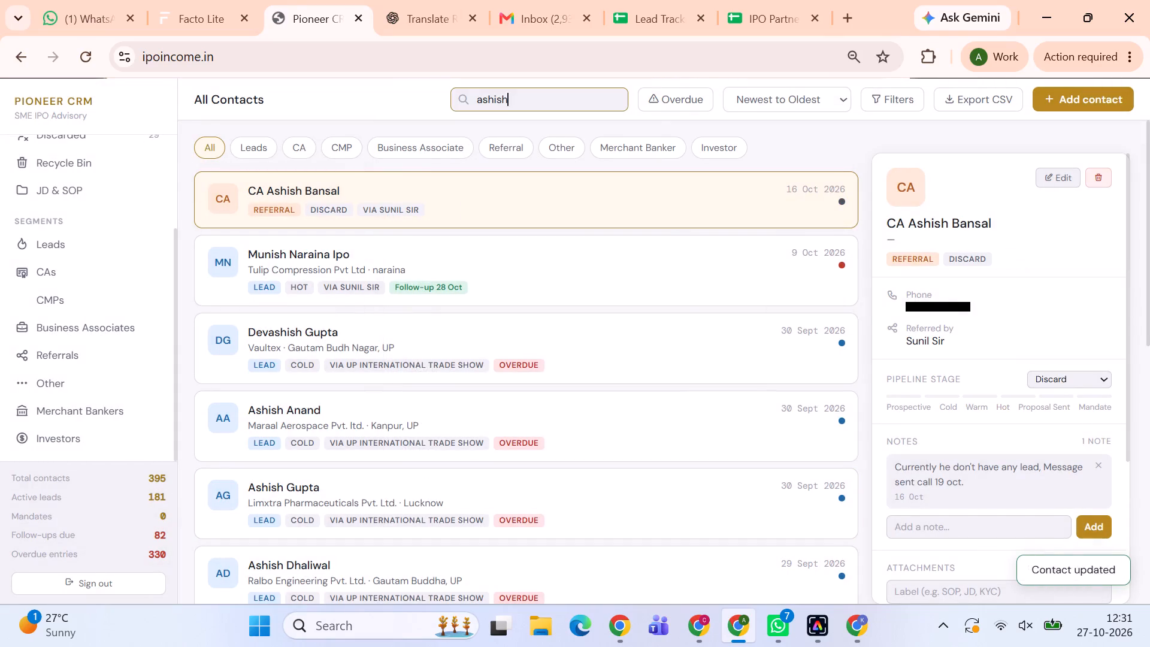
pyautogui.press('BackSpace')
pyautogui.press('BackSpace')
pyautogui.press('BackSpace')
pyautogui.press('BackSpace')
pyautogui.press('BackSpace')
pyautogui.press('BackSpace')
pyautogui.press('BackSpace')
pyautogui.press('BackSpace')
pyautogui.press('BackSpace')
pyautogui.press('BackSpace')
pyautogui.press('BackSpace')
pyautogui.press('BackSpace')
pyautogui.press('BackSpace')
pyautogui.press('BackSpace')
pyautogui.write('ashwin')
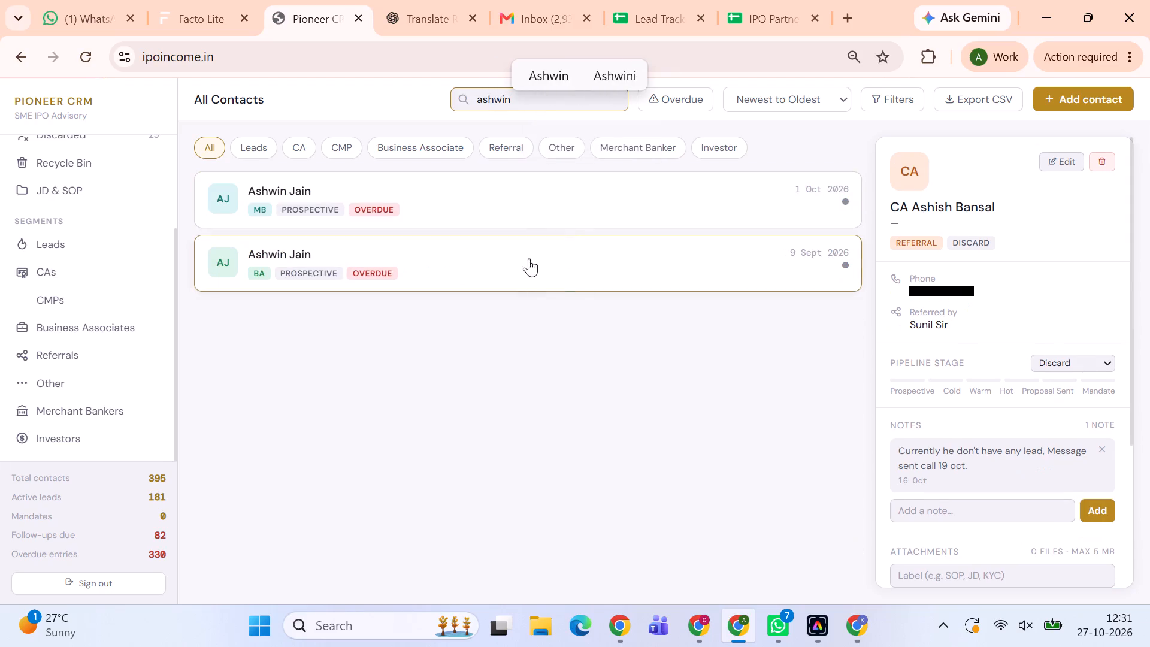
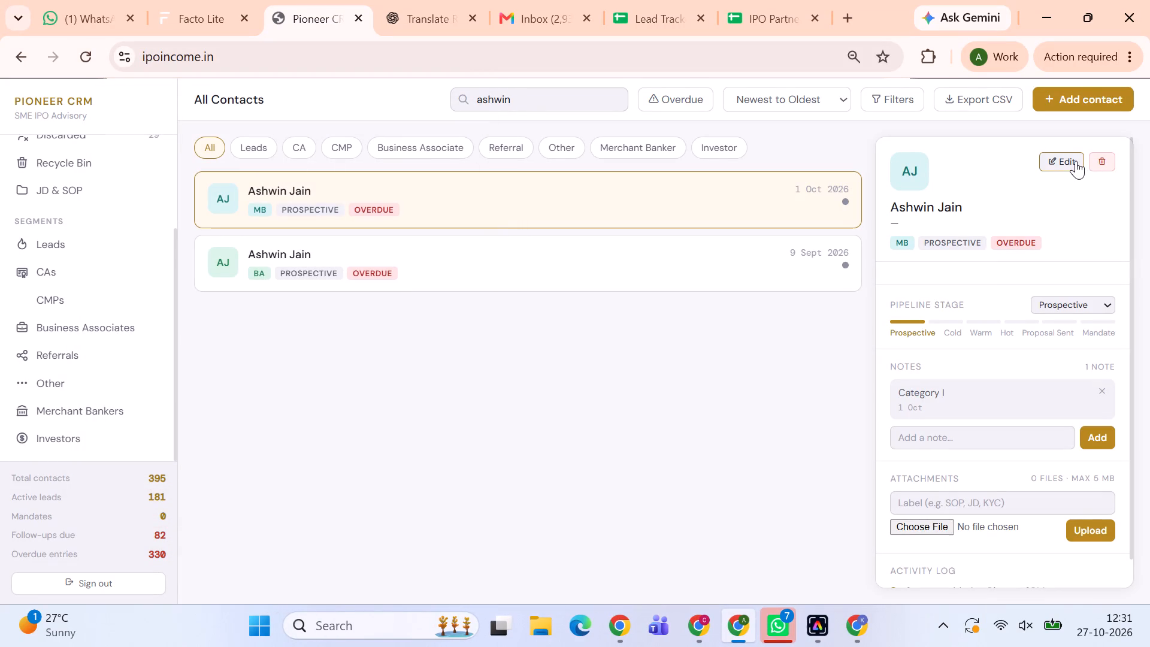
# Edit the merchant banker contact dated 1 Oct 2026, set its stage to Discard, and save the update.
pyautogui.click(1076, 161)
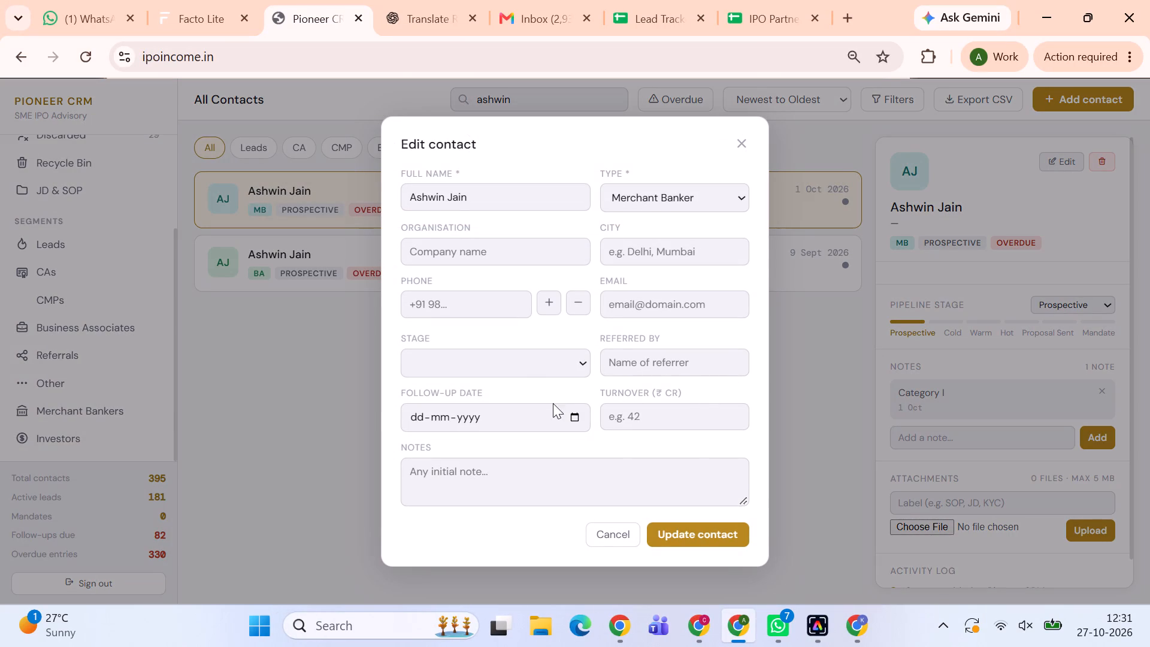
pyautogui.click(522, 355)
pyautogui.click(505, 456)
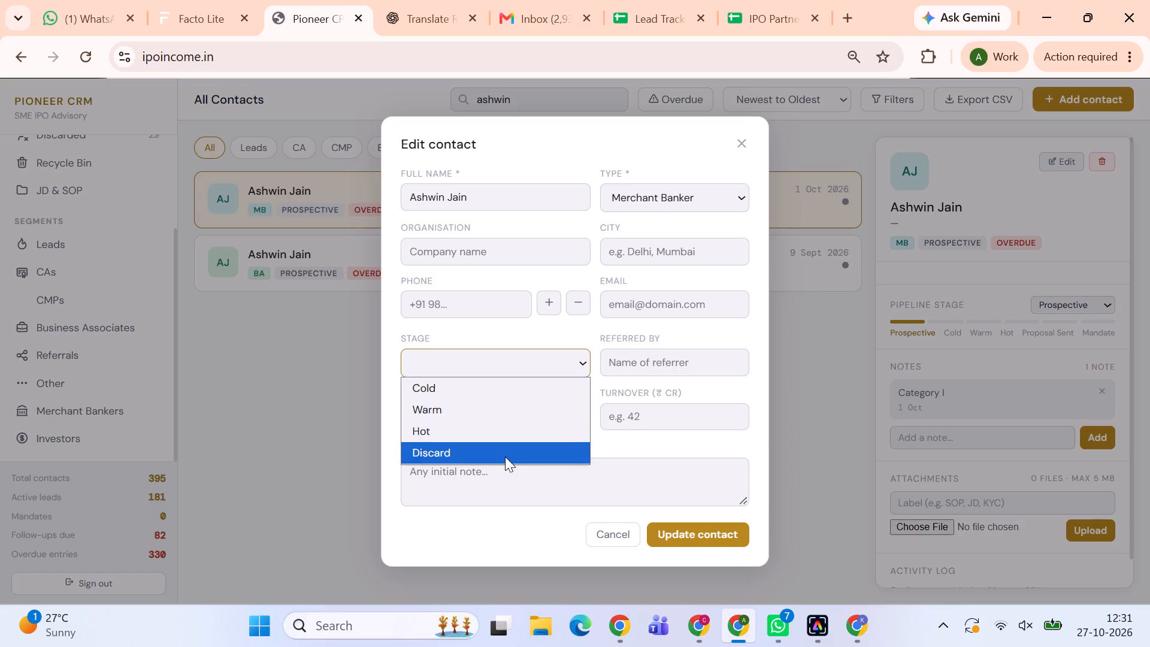
pyautogui.click(700, 533)
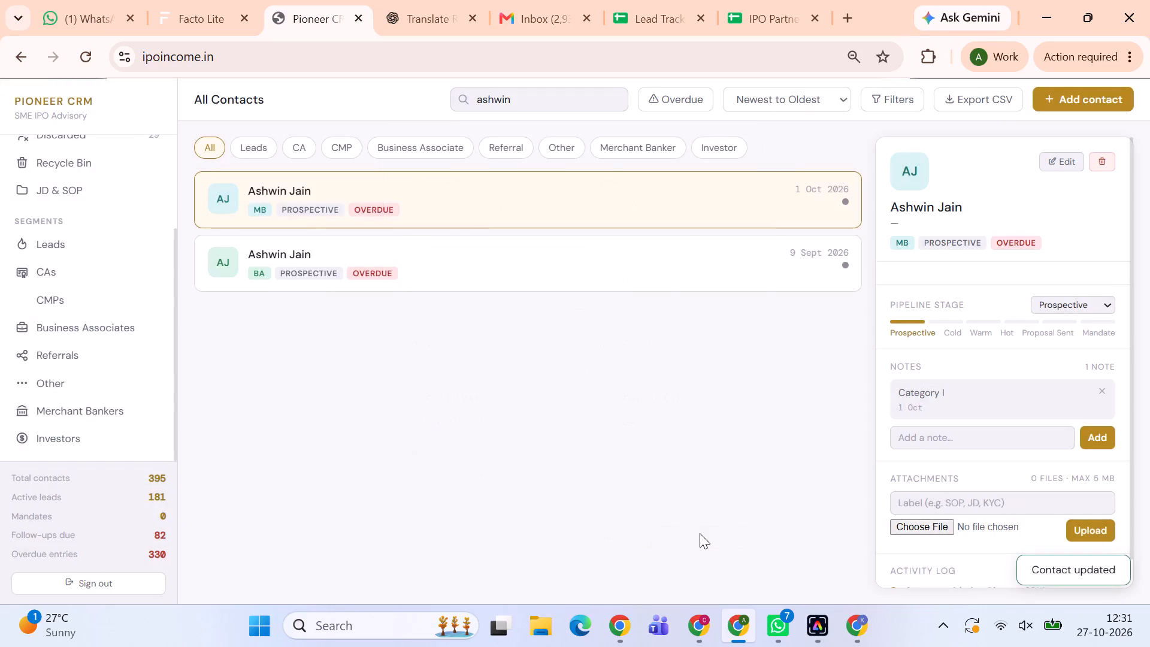
# Open the "ashwin" business associate record dated 9 Sept 2026 and update its stage to Discard.
pyautogui.click(654, 267)
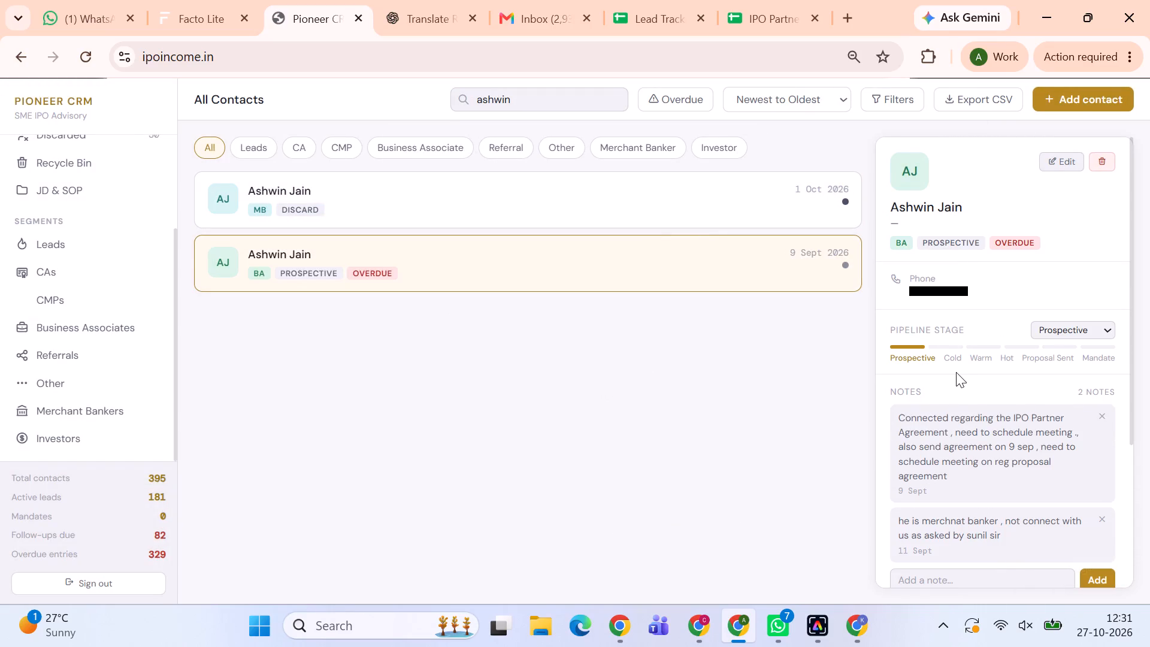
pyautogui.click(1058, 159)
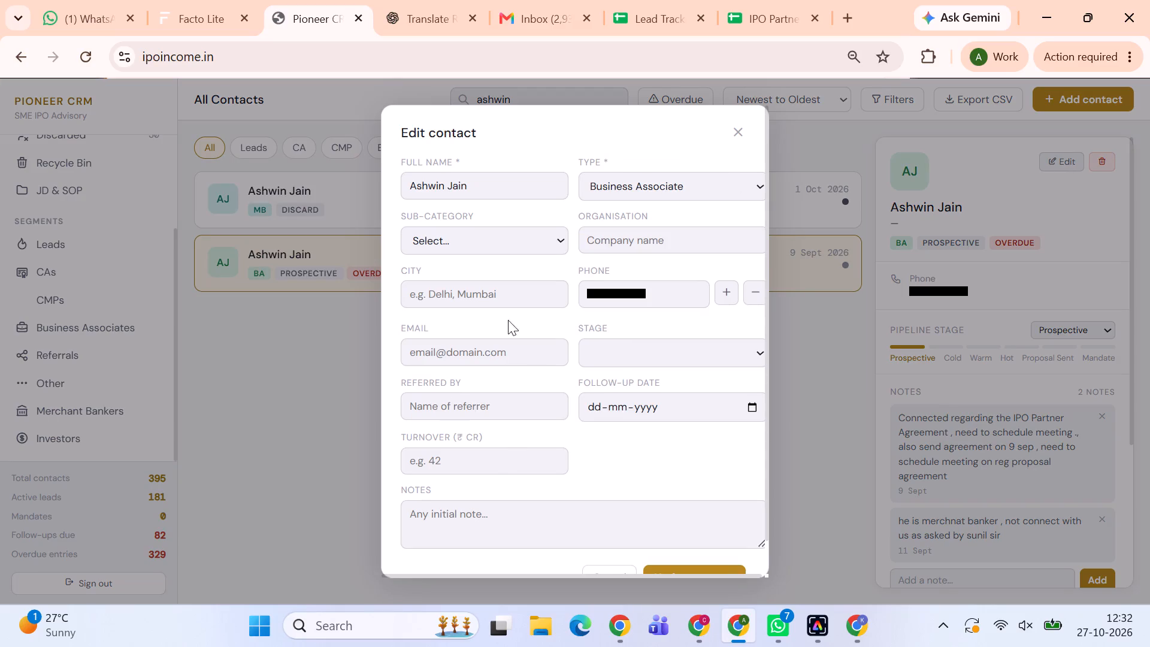
pyautogui.click(647, 347)
pyautogui.click(648, 440)
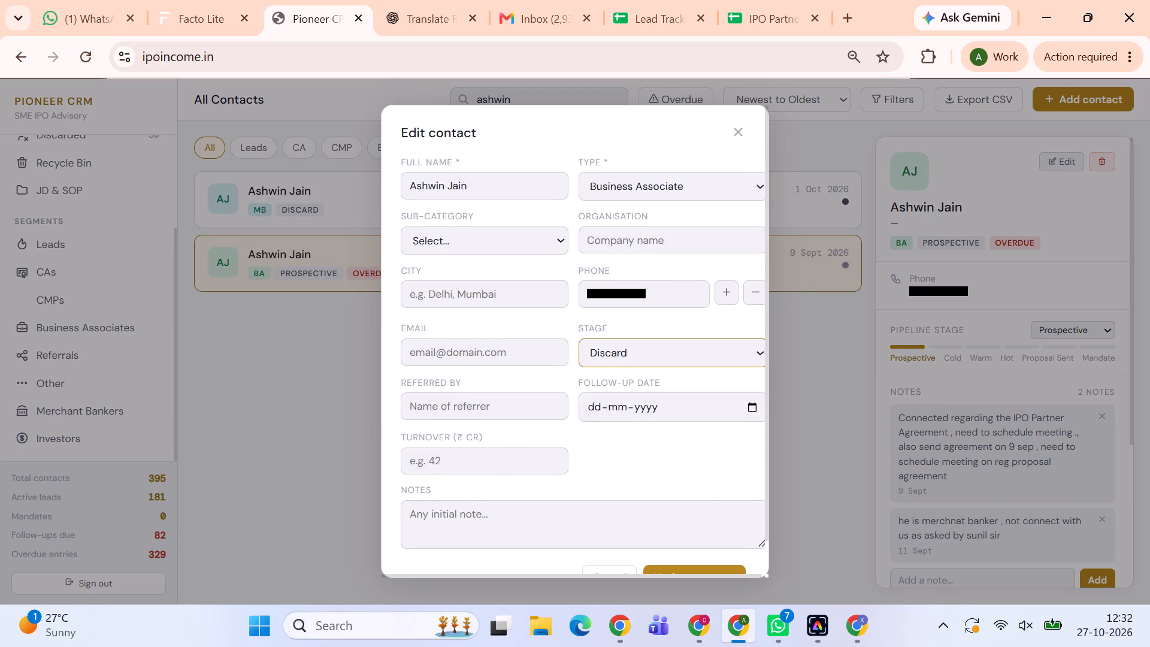
pyautogui.scroll(-2, 700, 511)
pyautogui.click(718, 543)
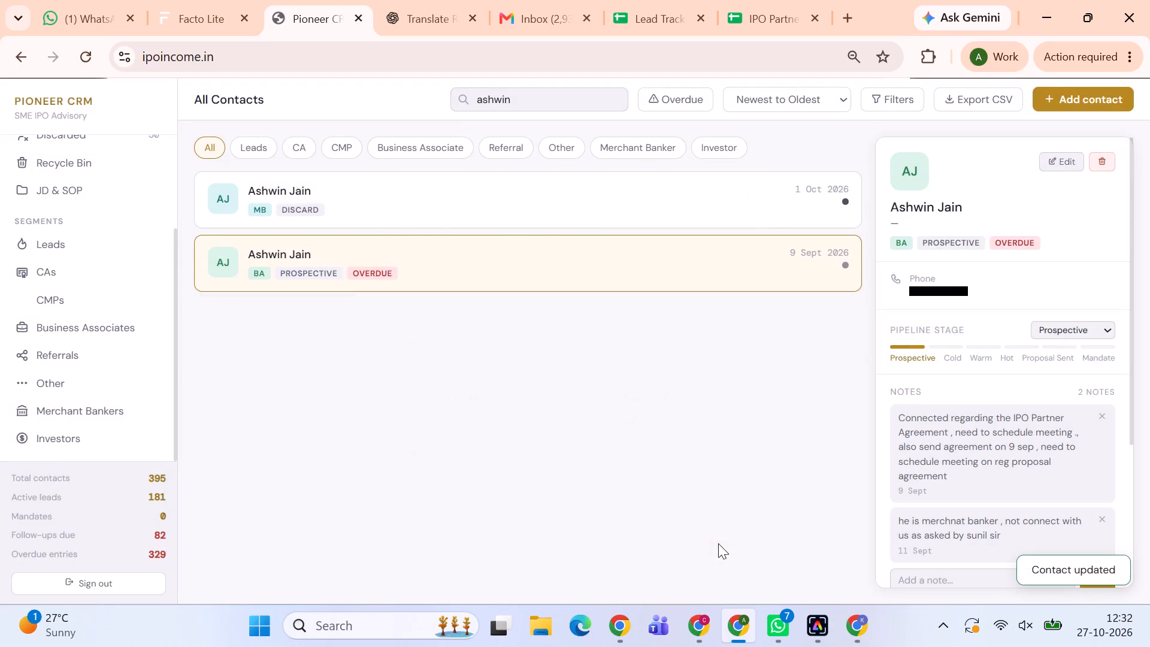
# Replace the contact search with the Adishakti Green lead's name, open that lead's record, and review its notes.
pyautogui.click(571, 98)
pyautogui.press('BackSpace')
pyautogui.press('BackSpace')
pyautogui.press('BackSpace')
pyautogui.press('BackSpace')
pyautogui.press('BackSpace')
pyautogui.press('BackSpace')
pyautogui.press('BackSpace')
pyautogui.press('BackSpace')
pyautogui.press('BackSpace')
pyautogui.press('BackSpace')
pyautogui.press('BackSpace')
pyautogui.press('BackSpace')
pyautogui.press('BackSpace')
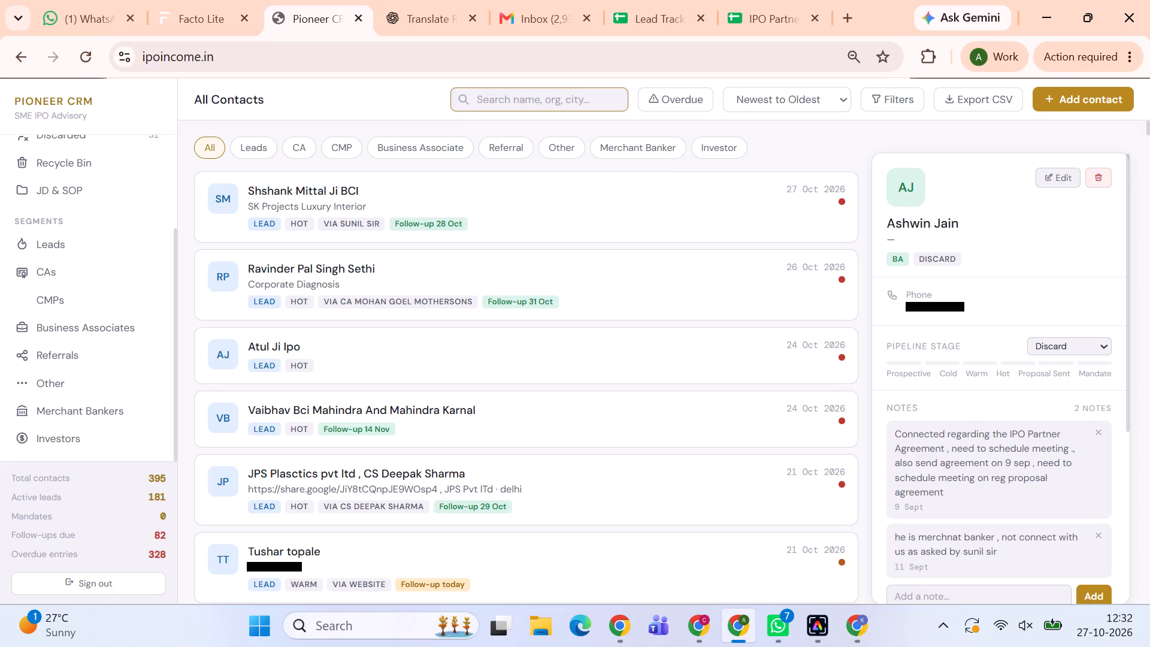
pyautogui.click(571, 98)
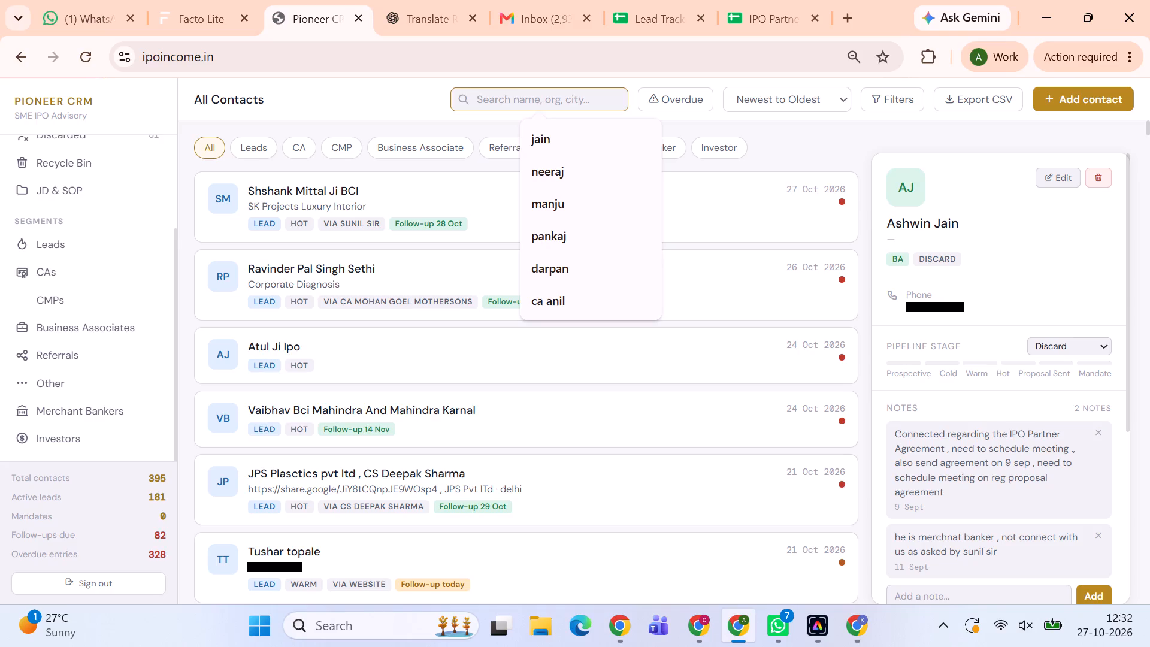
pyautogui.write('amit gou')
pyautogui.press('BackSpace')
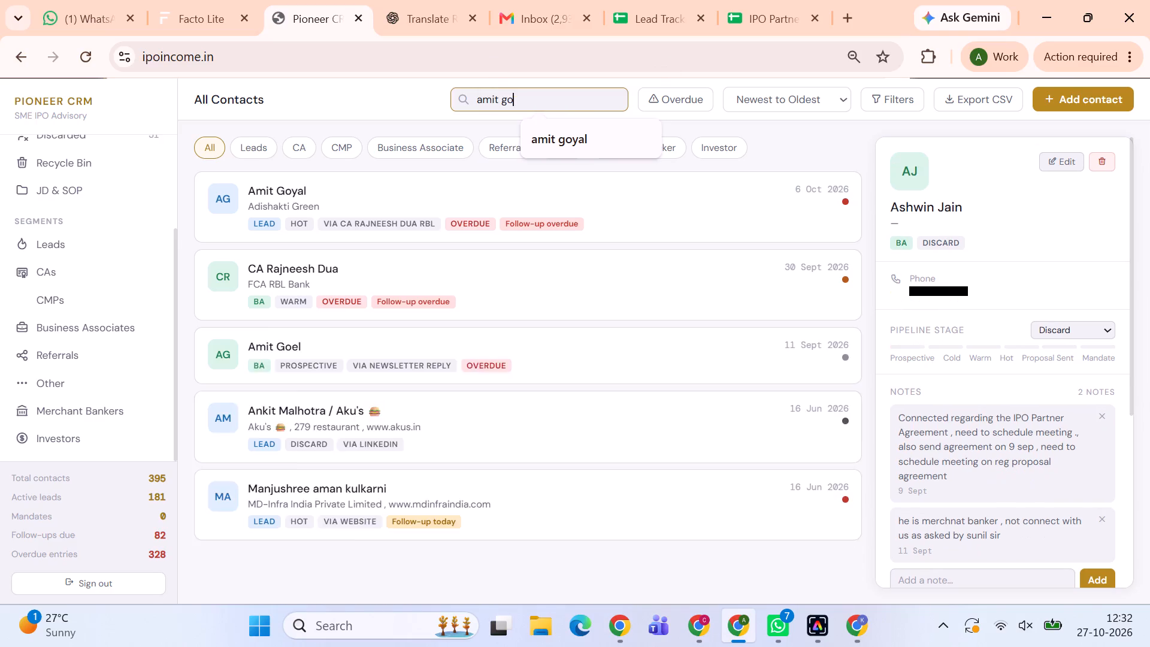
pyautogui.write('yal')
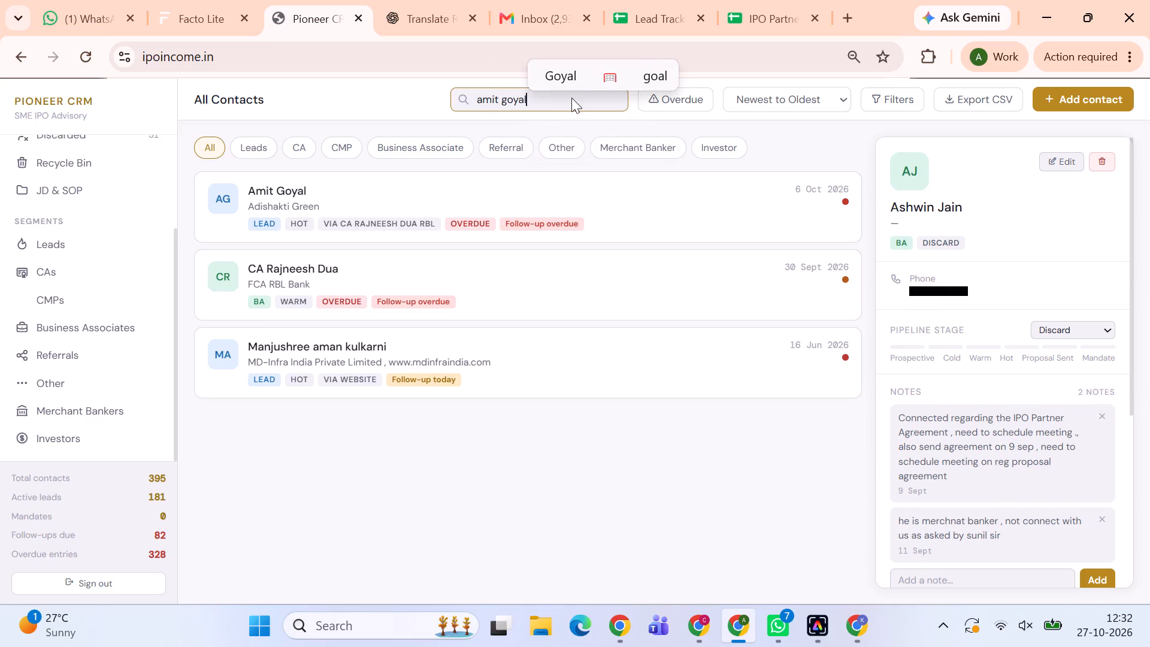
pyautogui.click(703, 209)
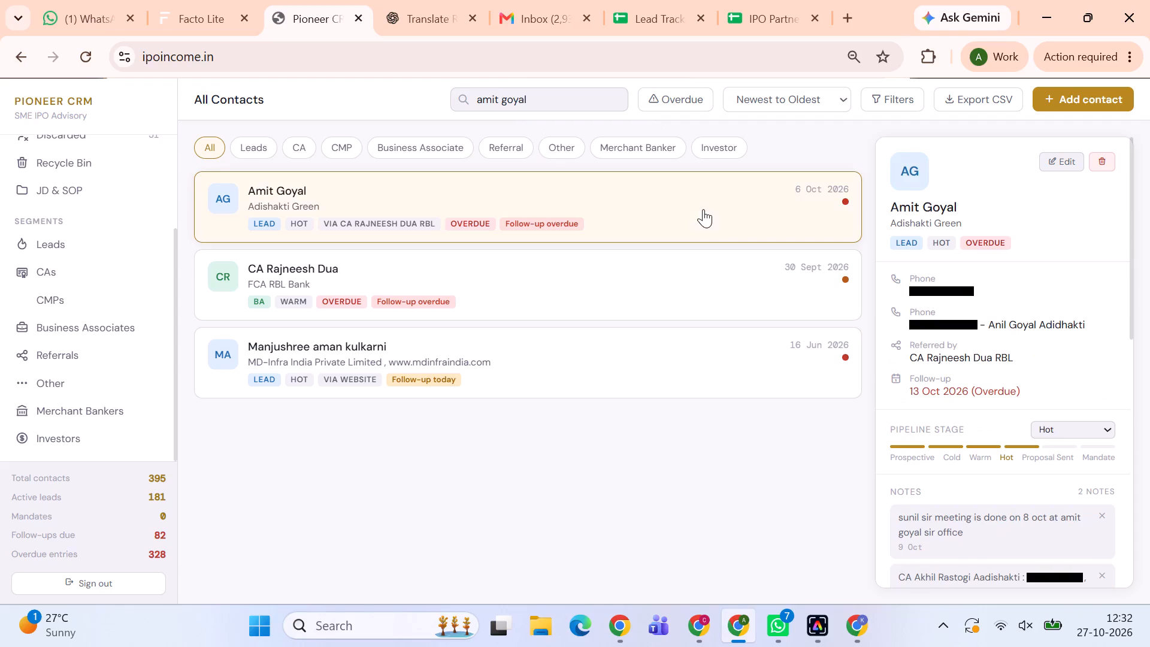
pyautogui.scroll(-1, 1037, 357)
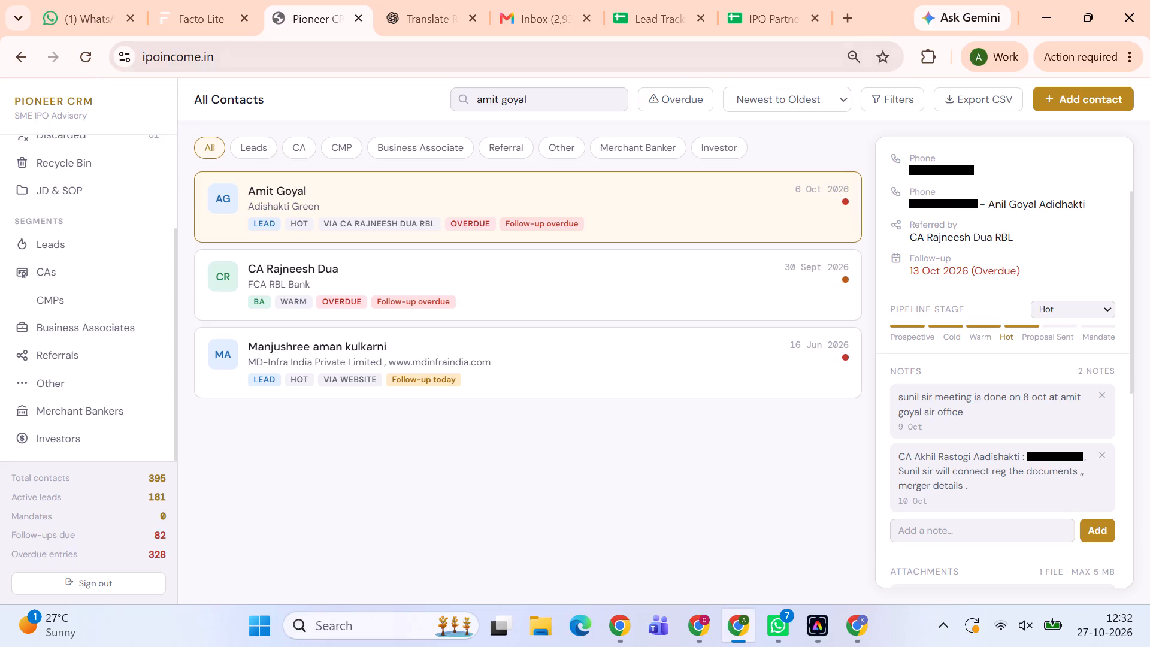
# Change the surname in the contact search to "goel", open the business associate's record dated 11 Sept 2026, and review its note.
pyautogui.click(604, 96)
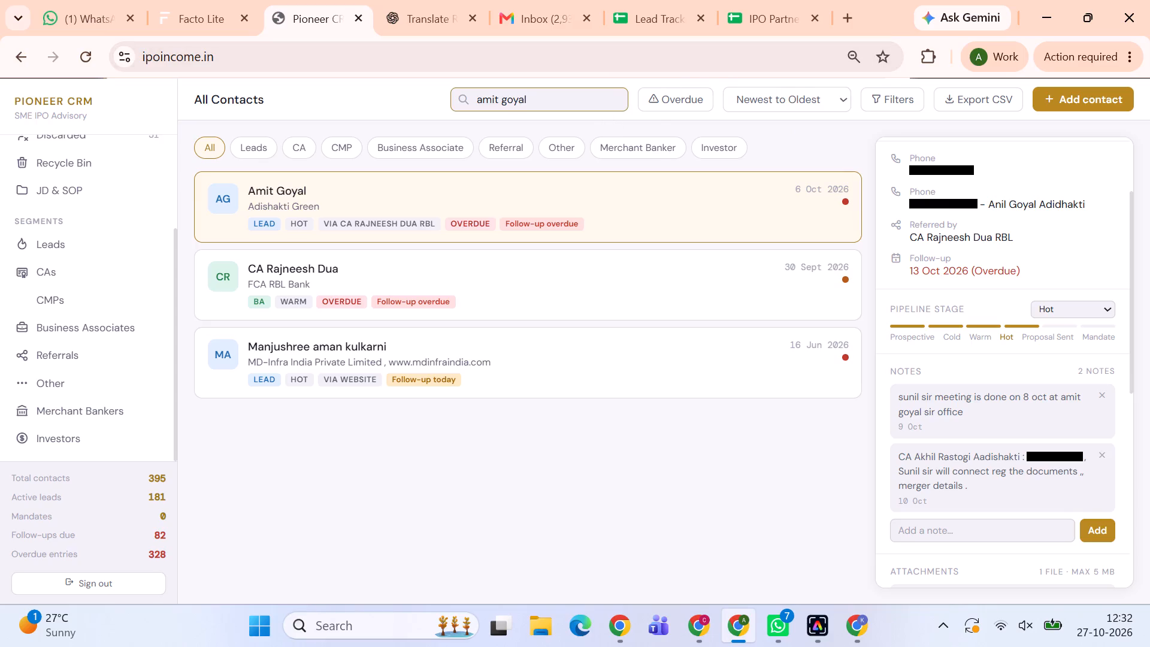
pyautogui.press('BackSpace')
pyautogui.press('BackSpace')
pyautogui.press('BackSpace')
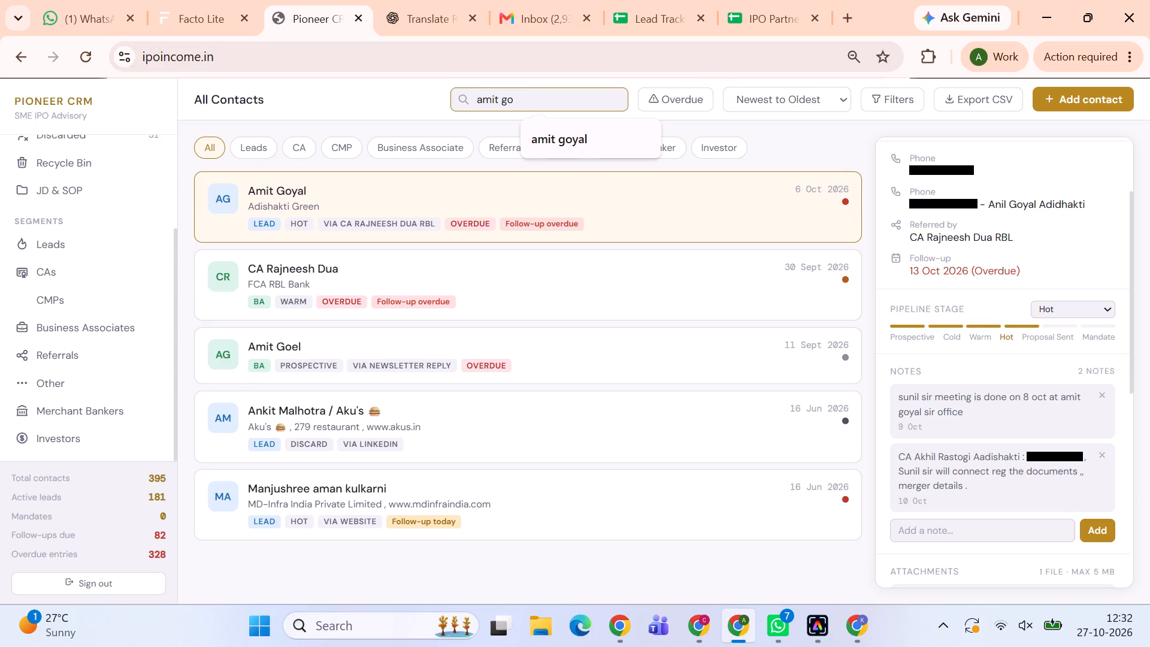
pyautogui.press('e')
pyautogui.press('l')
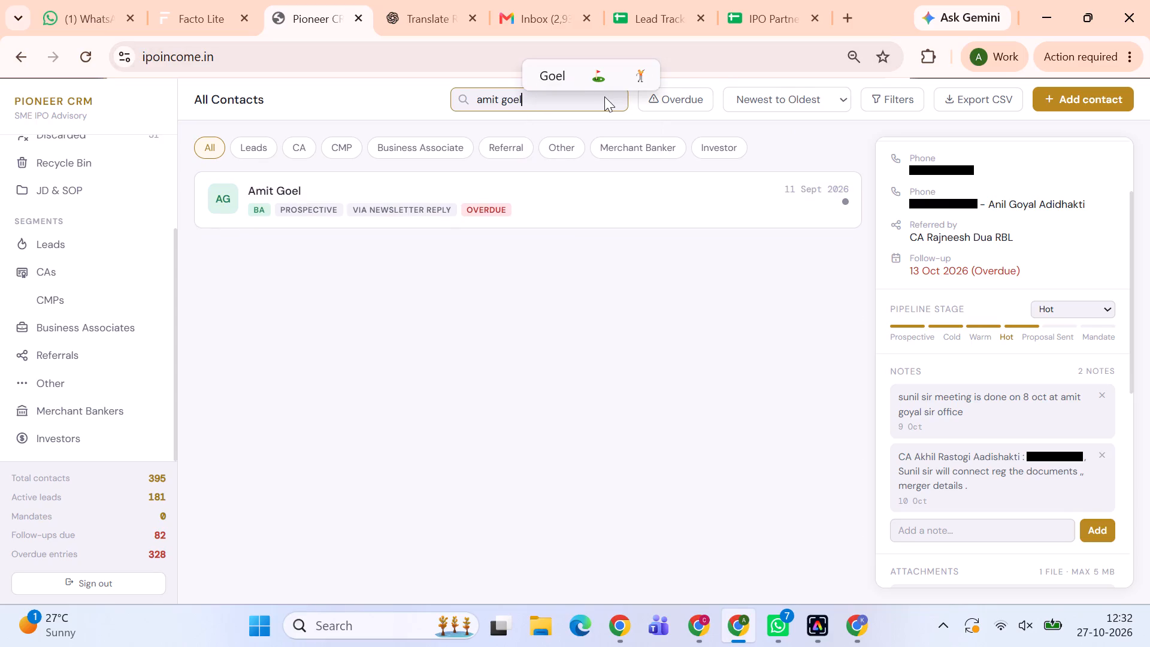
pyautogui.click(479, 193)
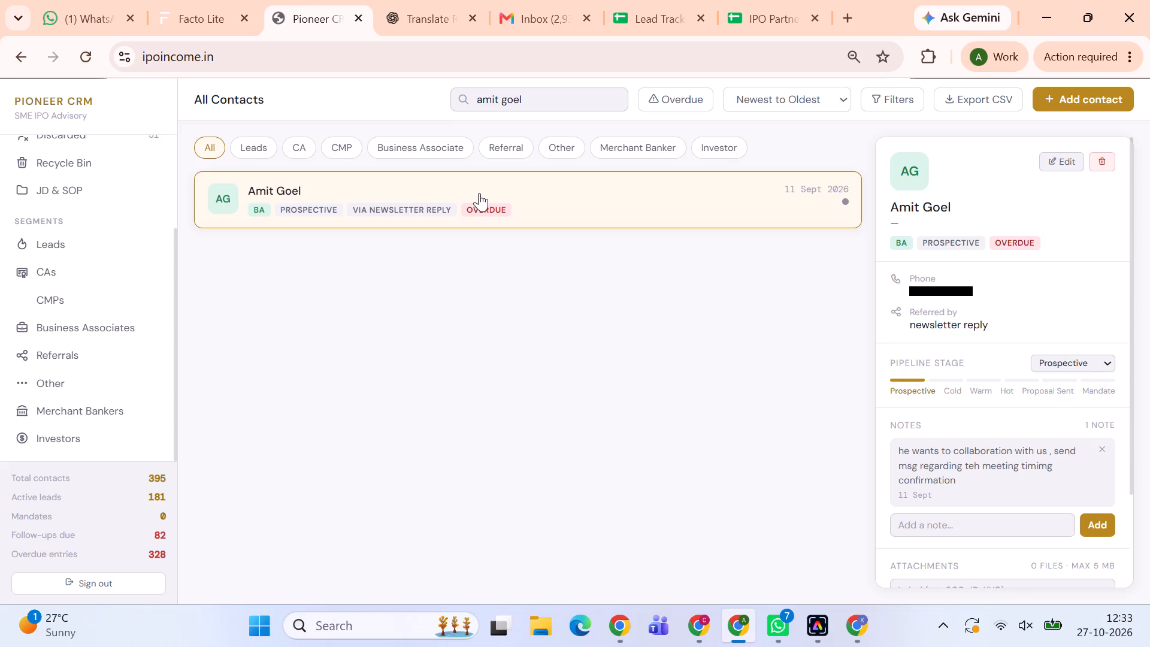
pyautogui.click(535, 100)
pyautogui.press('BackSpace')
pyautogui.press('BackSpace')
pyautogui.press('BackSpace')
pyautogui.press('BackSpace')
pyautogui.press('BackSpace')
pyautogui.press('BackSpace')
pyautogui.press('BackSpace')
pyautogui.press('BackSpace')
pyautogui.press('BackSpace')
pyautogui.press('BackSpace')
pyautogui.press('BackSpace')
pyautogui.press('BackSpace')
pyautogui.press('BackSpace')
pyautogui.press('BackSpace')
pyautogui.press('BackSpace')
pyautogui.press('BackSpace')
pyautogui.press('BackSpace')
pyautogui.press('BackSpace')
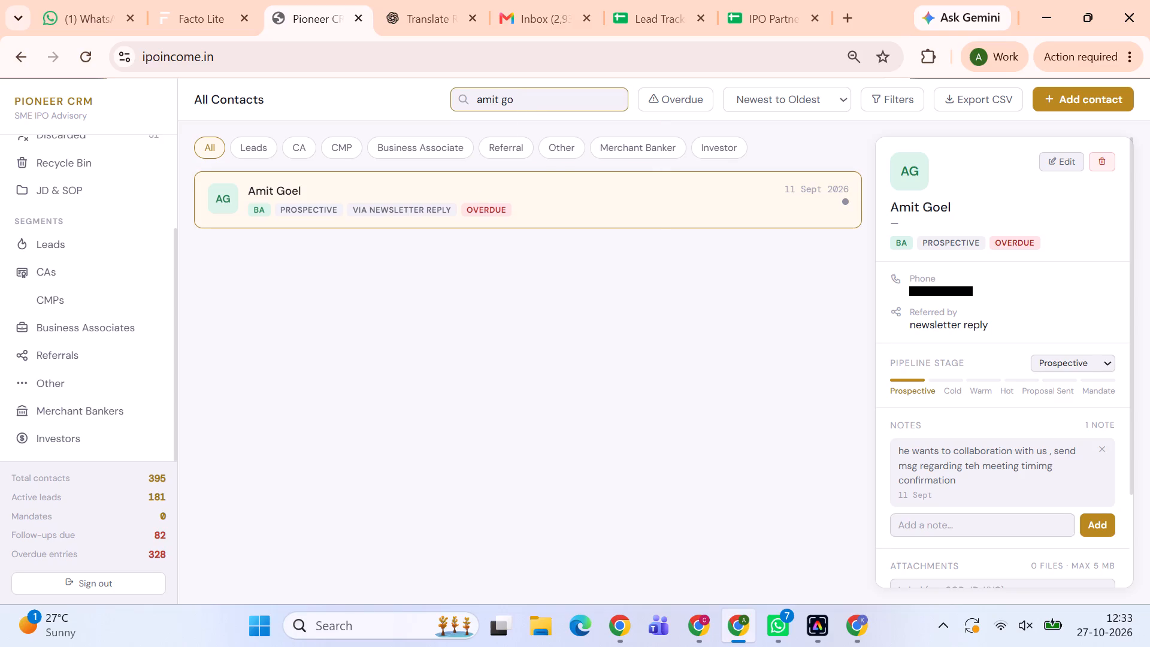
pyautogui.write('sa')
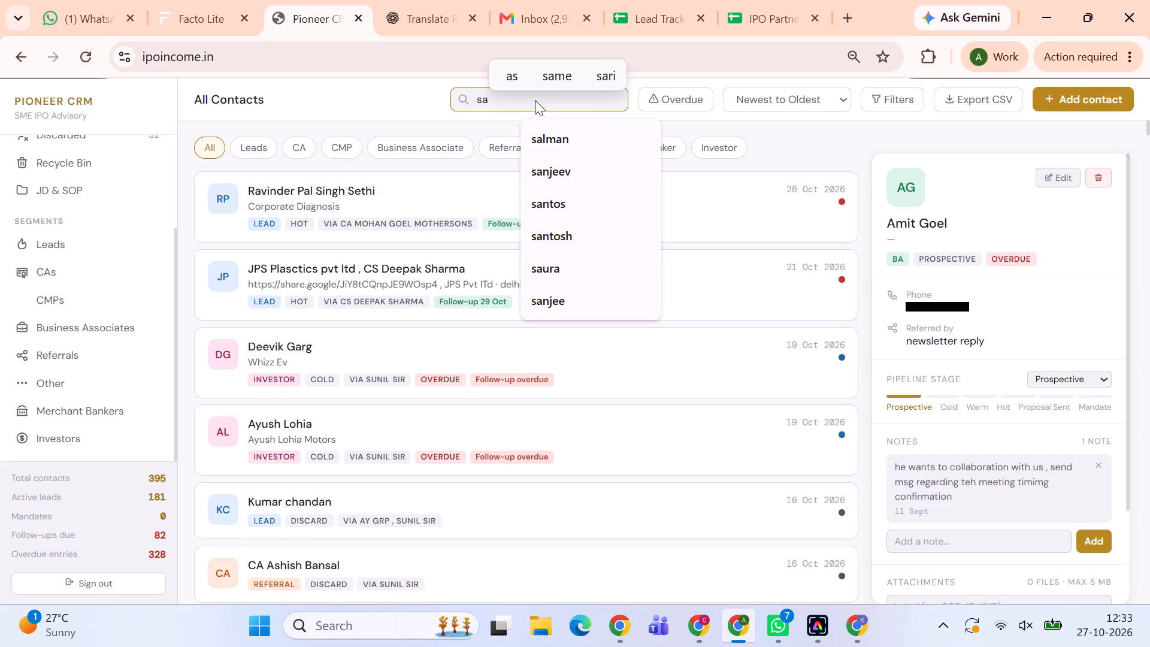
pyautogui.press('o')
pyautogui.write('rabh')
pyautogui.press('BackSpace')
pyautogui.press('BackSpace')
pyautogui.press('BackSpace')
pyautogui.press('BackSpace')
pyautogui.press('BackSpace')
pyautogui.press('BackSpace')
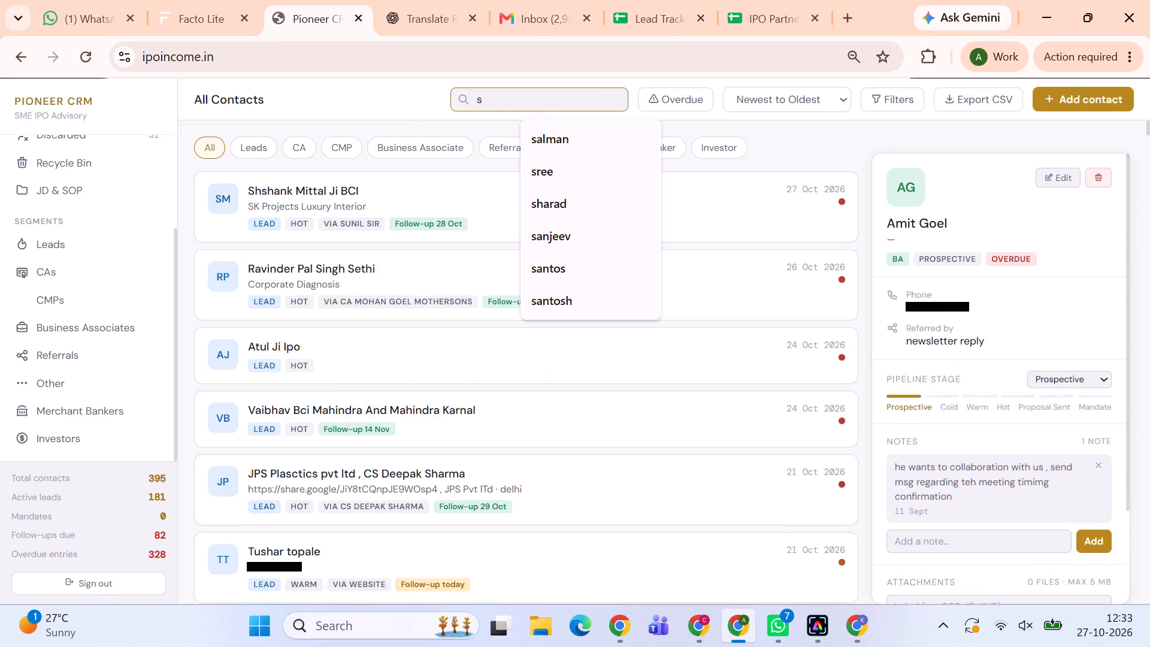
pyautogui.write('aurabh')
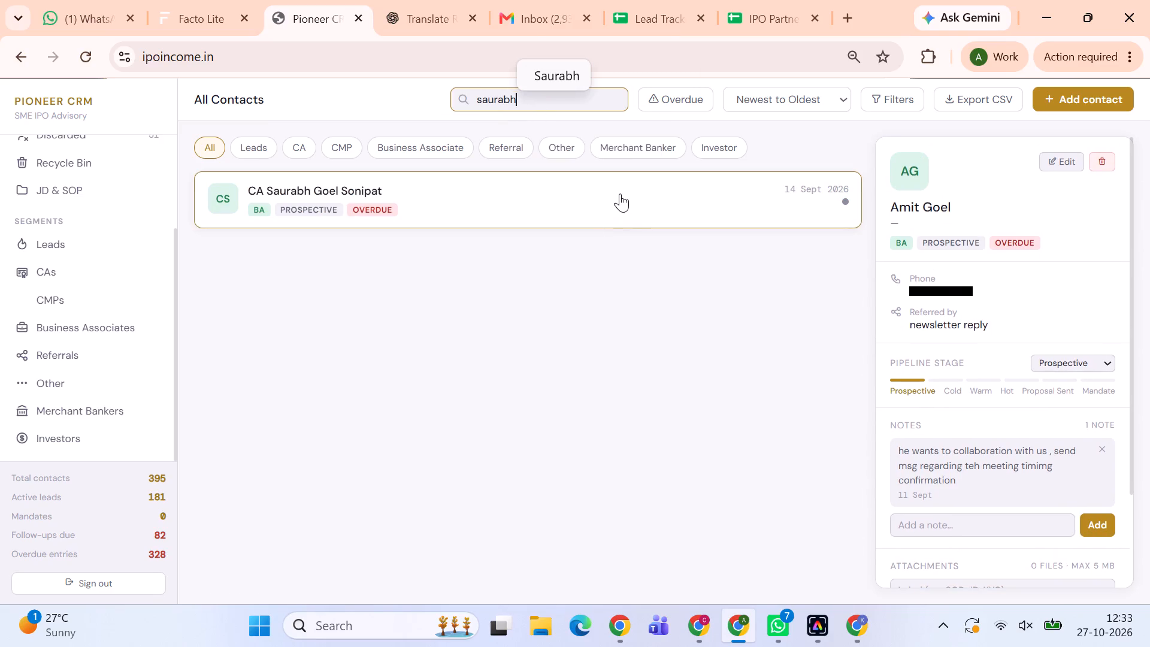
pyautogui.click(620, 194)
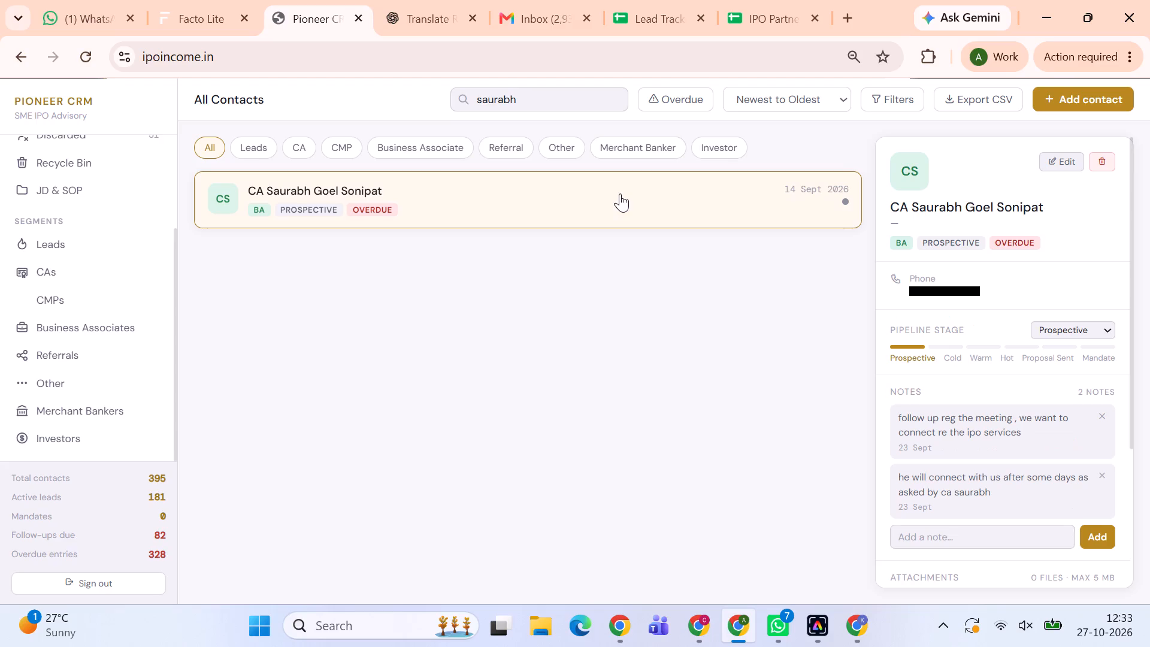
# Replace the contact search with "ca raghav", open the Jammu business associate's record, and review its note.
pyautogui.click(595, 101)
pyautogui.press('BackSpace')
pyautogui.press('BackSpace')
pyautogui.press('BackSpace')
pyautogui.press('BackSpace')
pyautogui.press('BackSpace')
pyautogui.press('BackSpace')
pyautogui.press('BackSpace')
pyautogui.press('BackSpace')
pyautogui.press('BackSpace')
pyautogui.press('BackSpace')
pyautogui.press('BackSpace')
pyautogui.press('BackSpace')
pyautogui.press('BackSpace')
pyautogui.press('BackSpace')
pyautogui.press('BackSpace')
pyautogui.press('BackSpace')
pyautogui.press('BackSpace')
pyautogui.press('BackSpace')
pyautogui.press('BackSpace')
pyautogui.press('BackSpace')
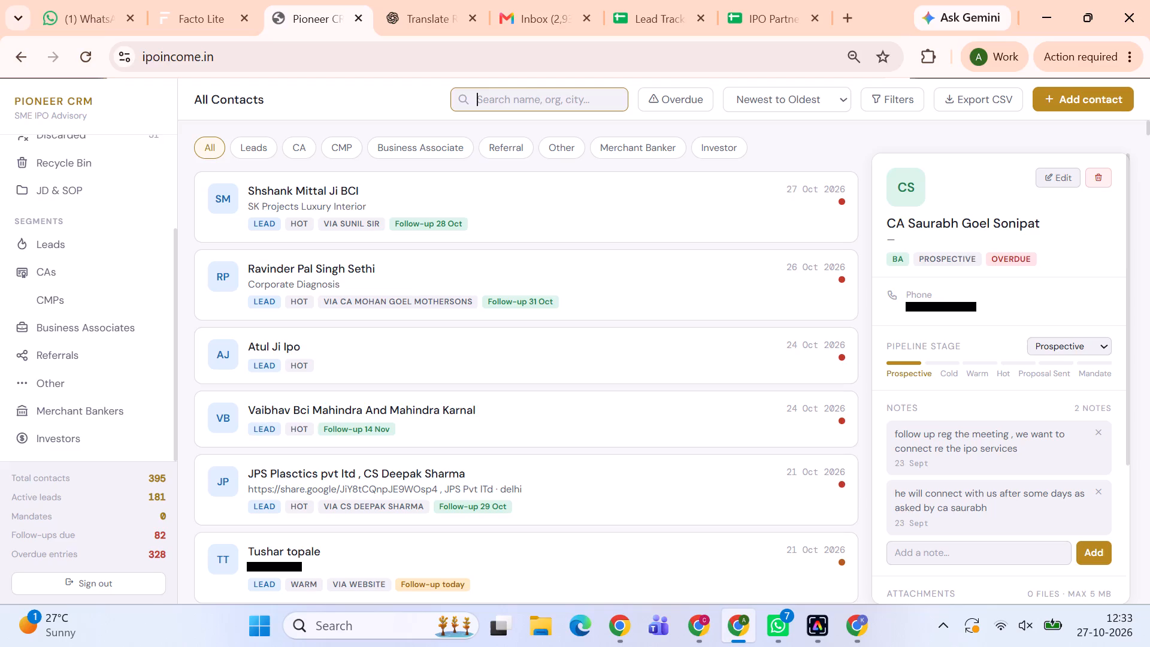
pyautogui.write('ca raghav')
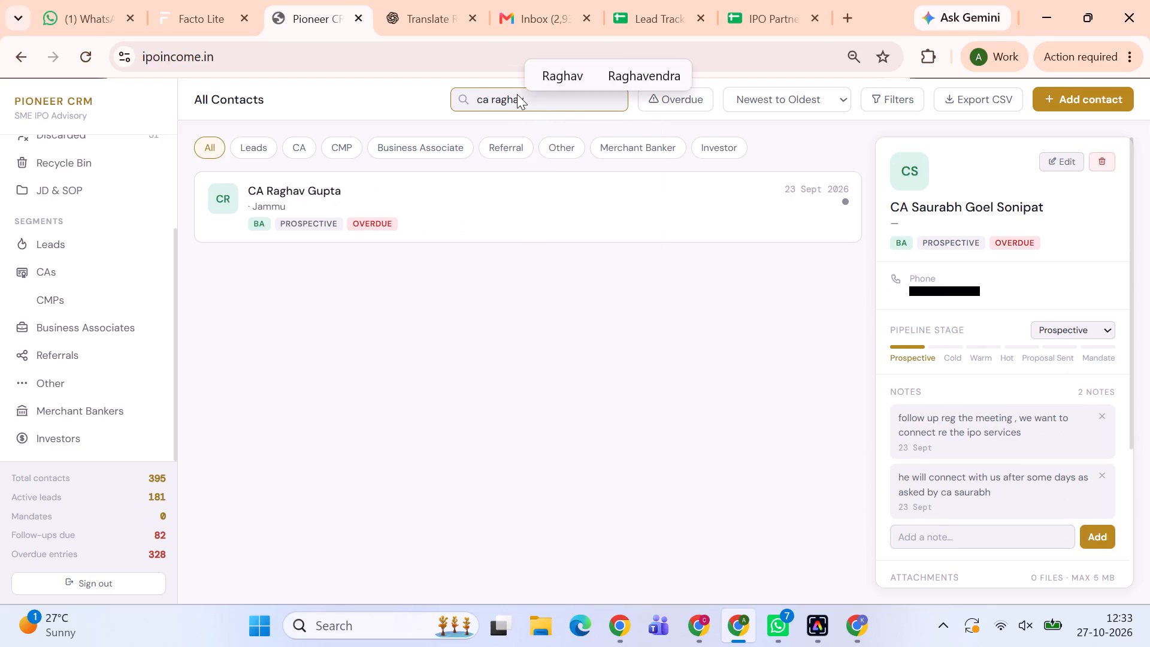
pyautogui.click(552, 194)
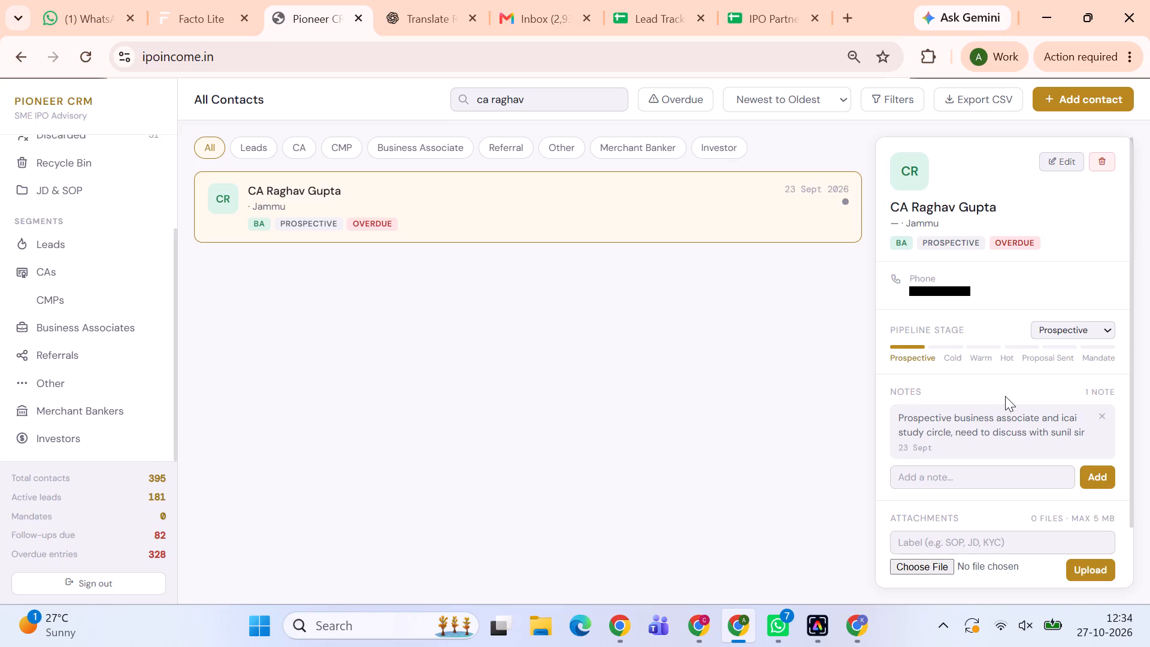
# Replace the contact search with "vipin", open the Noida business associate's record, and review its note.
pyautogui.click(600, 106)
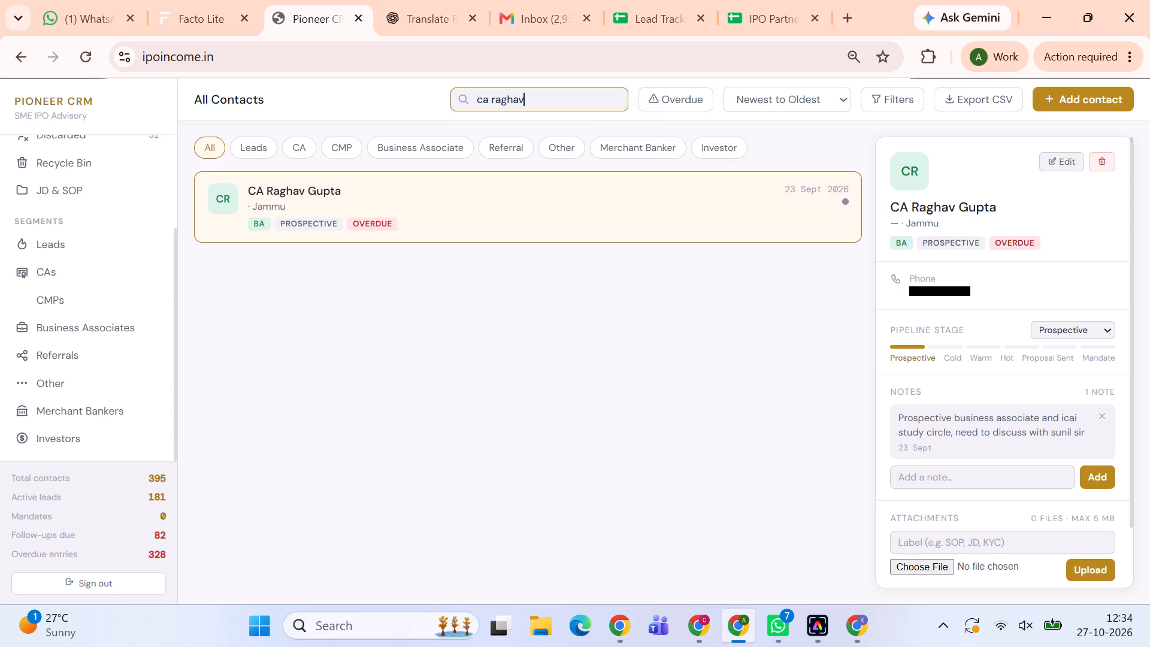
pyautogui.press('BackSpace')
pyautogui.press('BackSpace')
pyautogui.press('BackSpace')
pyautogui.press('BackSpace')
pyautogui.press('BackSpace')
pyautogui.press('BackSpace')
pyautogui.press('BackSpace')
pyautogui.press('BackSpace')
pyautogui.press('BackSpace')
pyautogui.press('BackSpace')
pyautogui.press('BackSpace')
pyautogui.press('BackSpace')
pyautogui.press('BackSpace')
pyautogui.press('BackSpace')
pyautogui.press('BackSpace')
pyautogui.press('BackSpace')
pyautogui.press('BackSpace')
pyautogui.press('BackSpace')
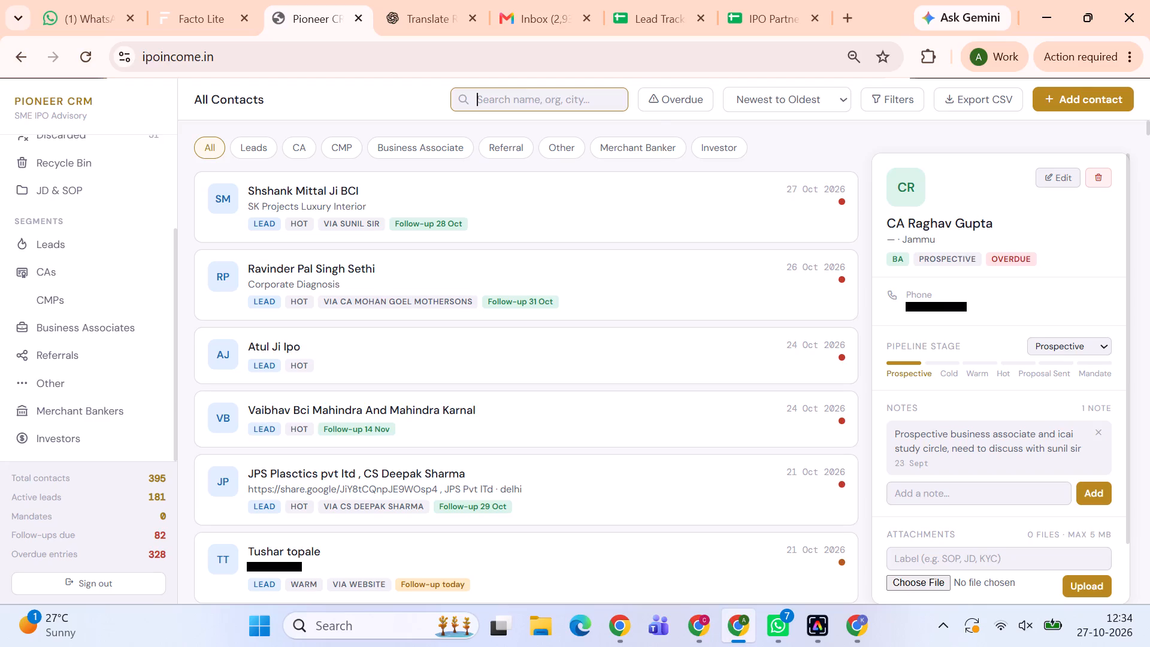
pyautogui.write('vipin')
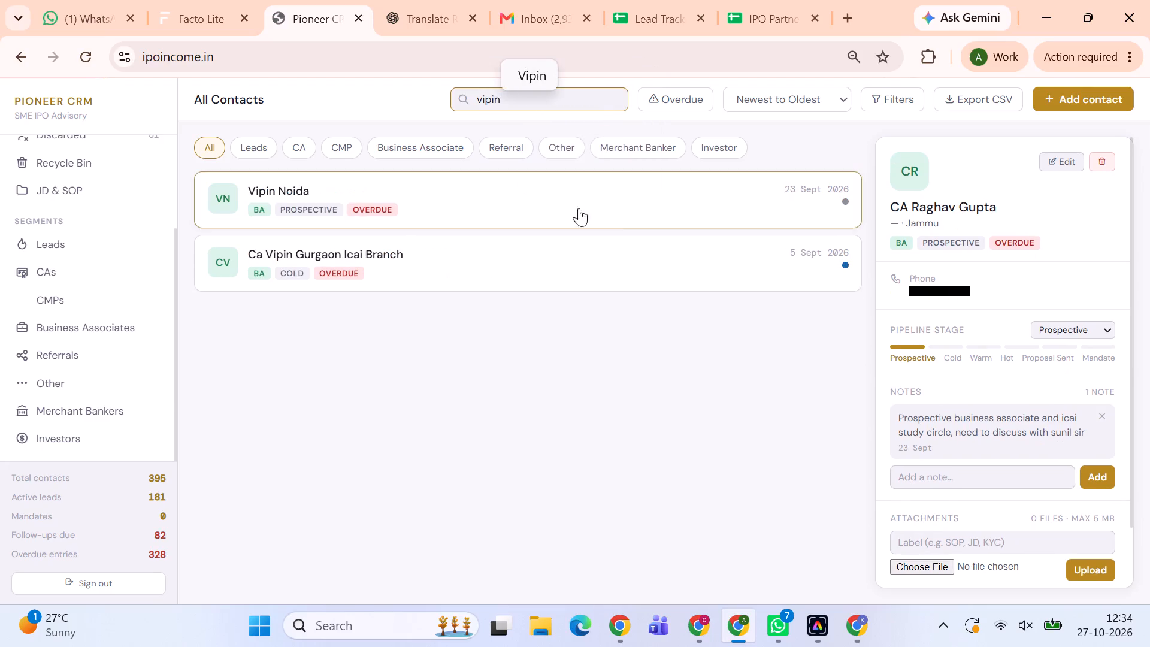
pyautogui.click(613, 211)
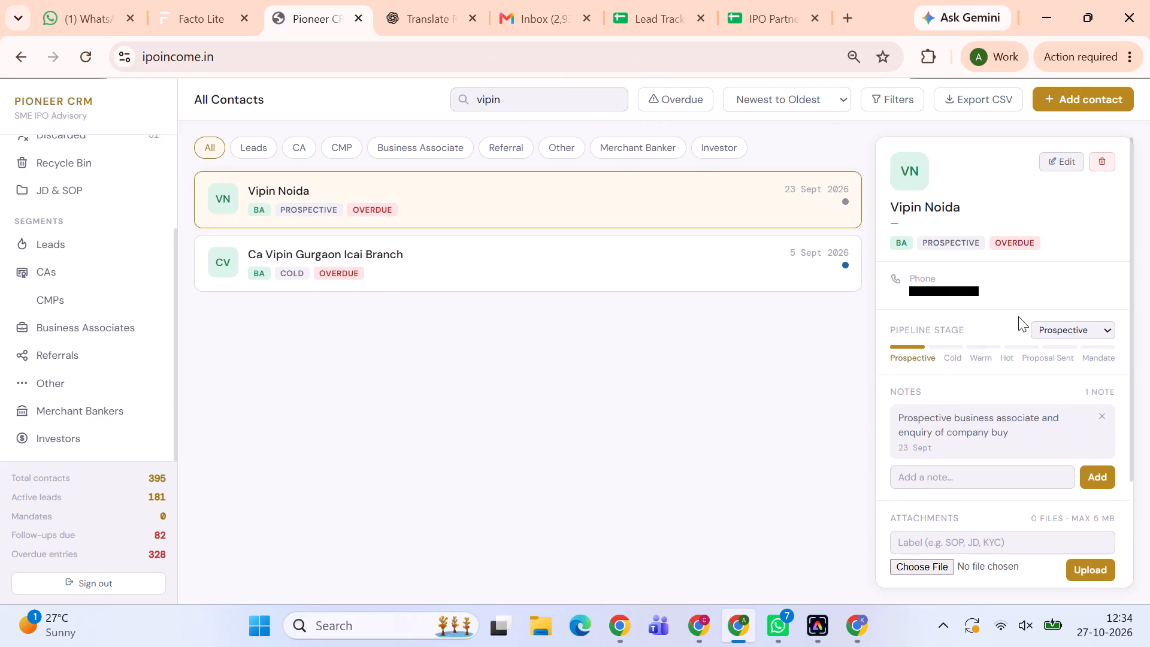
# Add the note "scheduled meetig today ," to the Noida business associate's record.
pyautogui.click(973, 477)
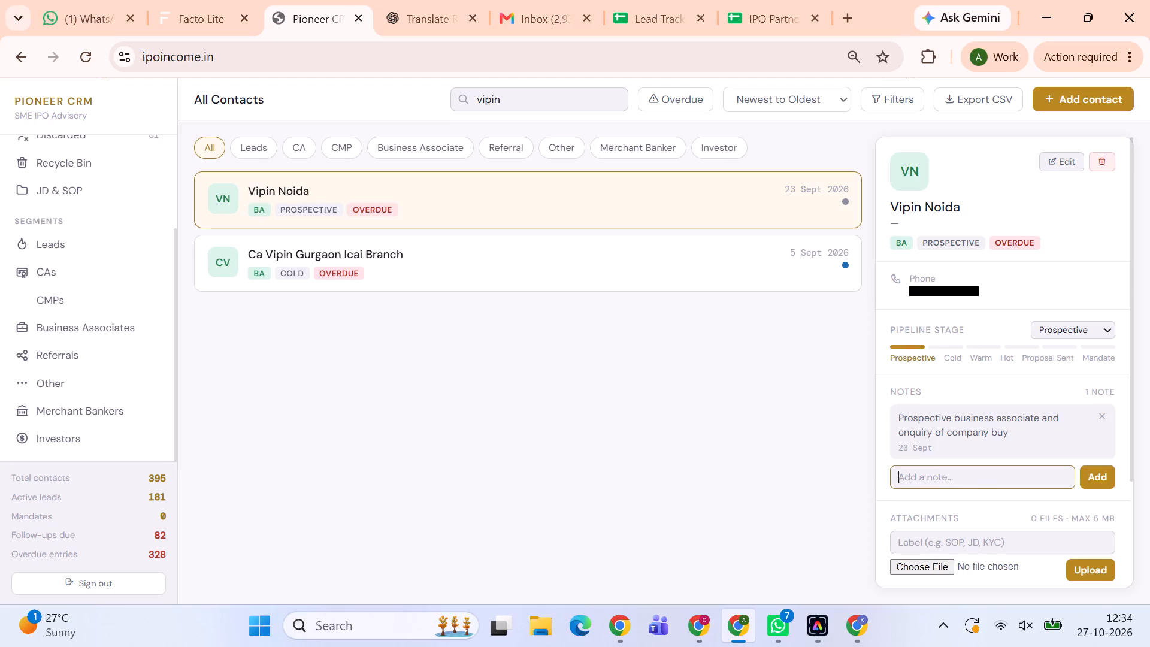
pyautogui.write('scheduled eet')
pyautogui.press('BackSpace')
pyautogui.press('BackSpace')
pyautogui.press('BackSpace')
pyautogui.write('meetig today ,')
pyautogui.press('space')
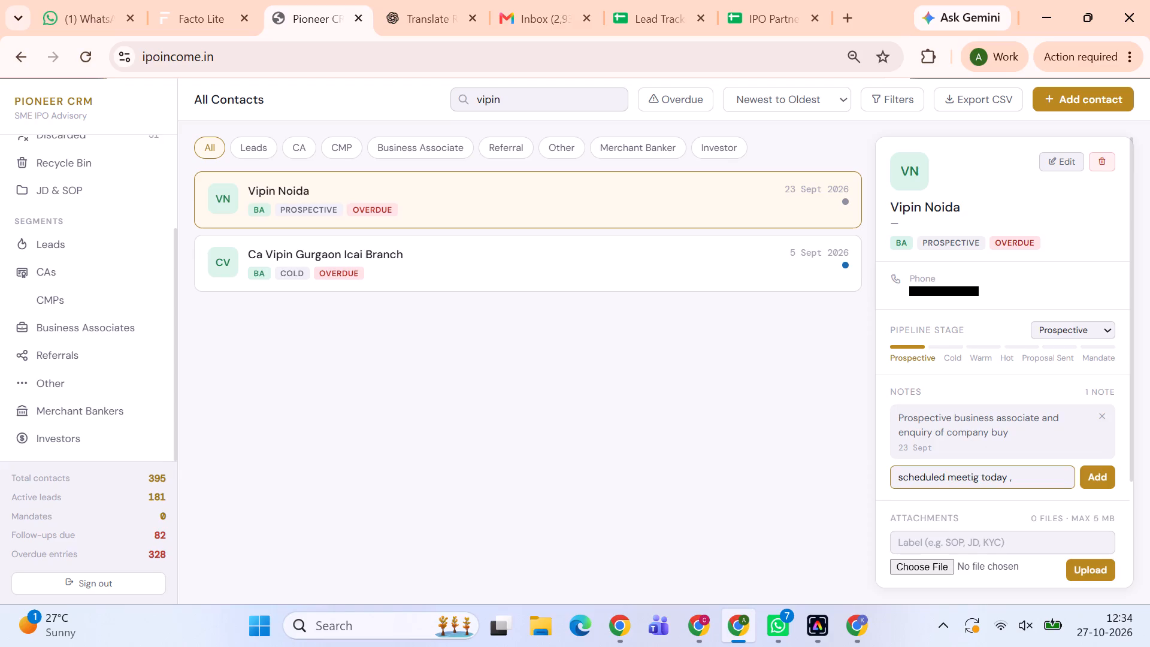
pyautogui.click(1092, 472)
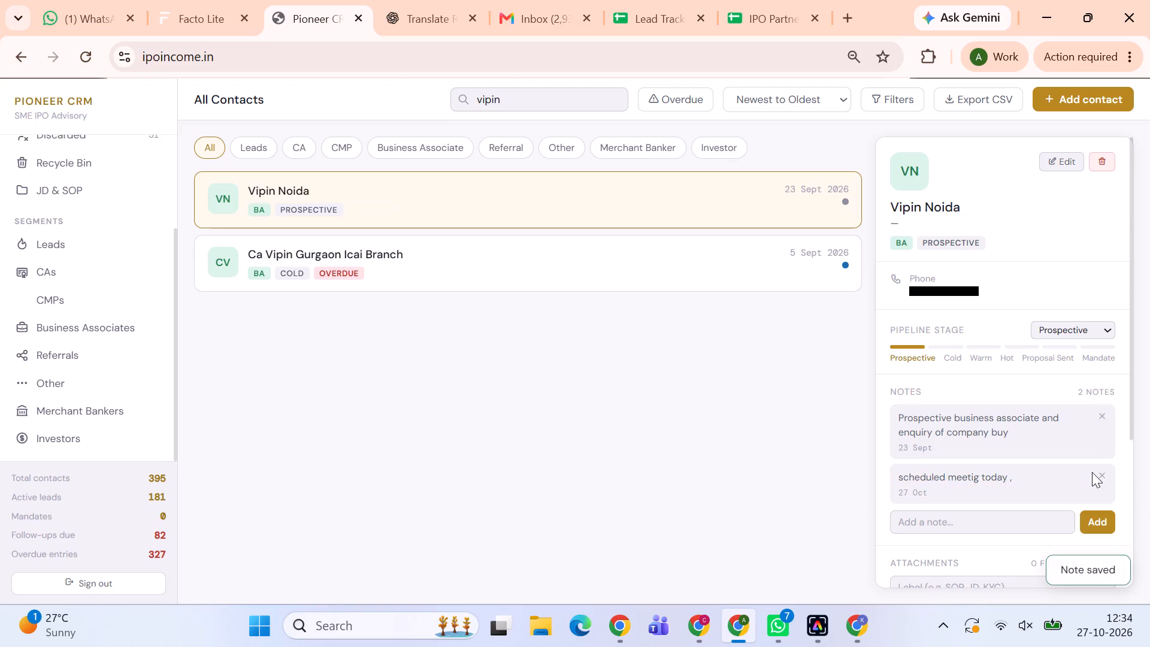
# Replace the contact search with "prans", open the Faridabad business associate's record, and review its note.
pyautogui.click(583, 96)
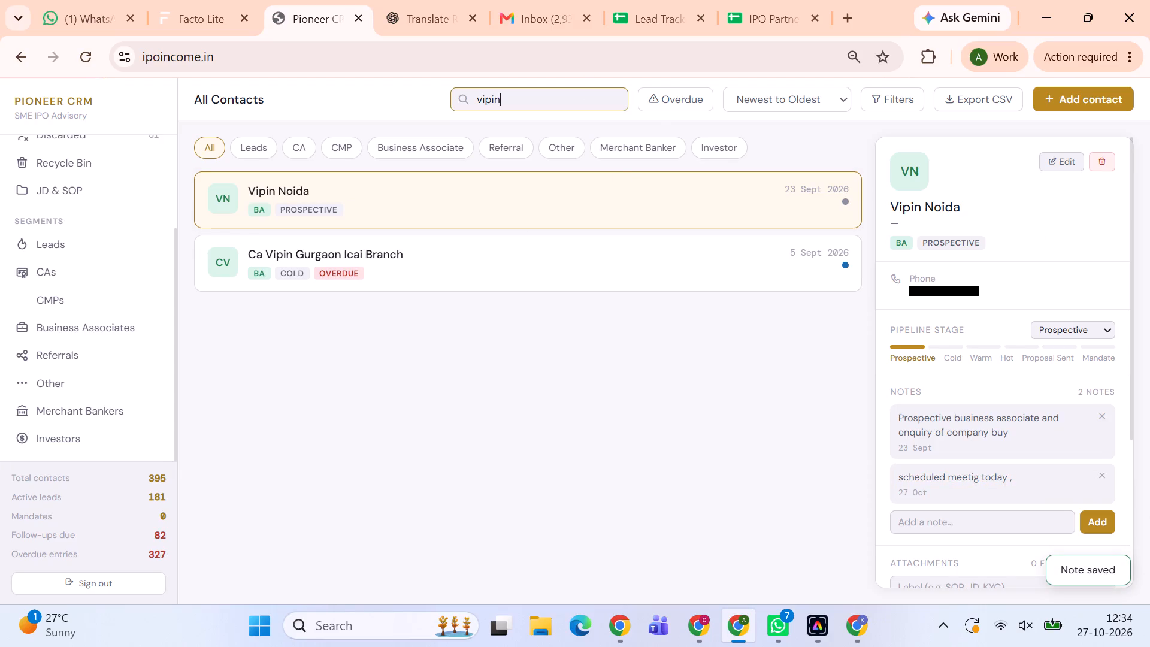
pyautogui.press('BackSpace')
pyautogui.press('BackSpace')
pyautogui.press('BackSpace')
pyautogui.press('BackSpace')
pyautogui.press('BackSpace')
pyautogui.press('BackSpace')
pyautogui.press('BackSpace')
pyautogui.press('BackSpace')
pyautogui.press('BackSpace')
pyautogui.press('BackSpace')
pyautogui.press('BackSpace')
pyautogui.press('BackSpace')
pyautogui.press('BackSpace')
pyautogui.press('BackSpace')
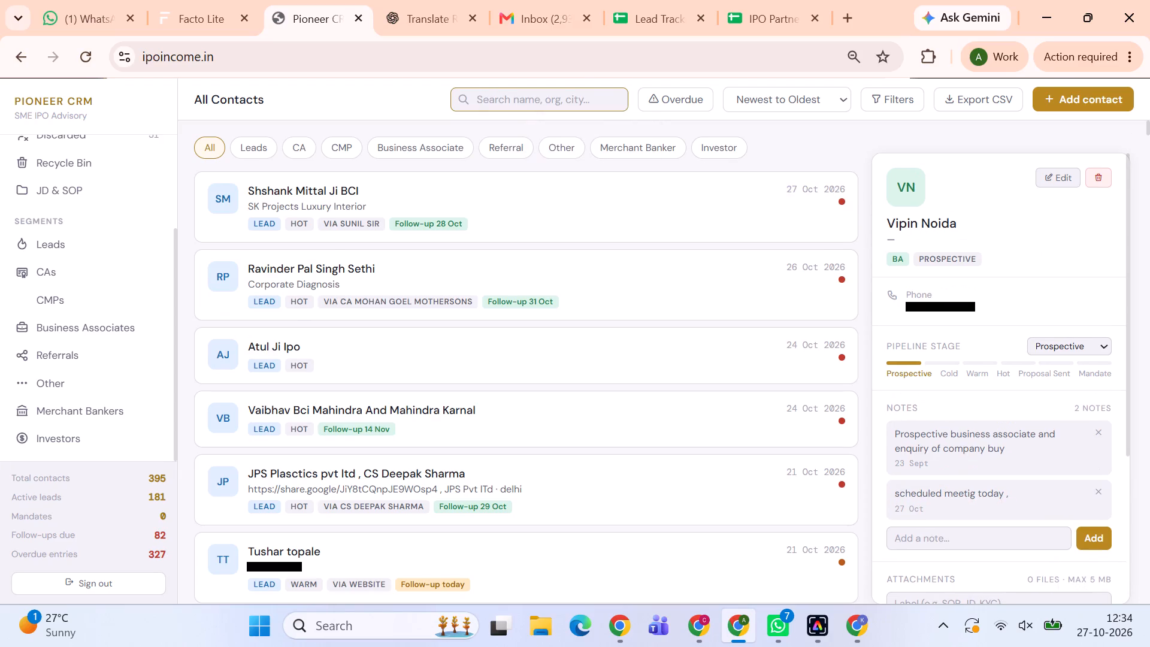
pyautogui.press('BackSpace')
pyautogui.press('BackSpace')
pyautogui.press('BackSpace')
pyautogui.press('BackSpace')
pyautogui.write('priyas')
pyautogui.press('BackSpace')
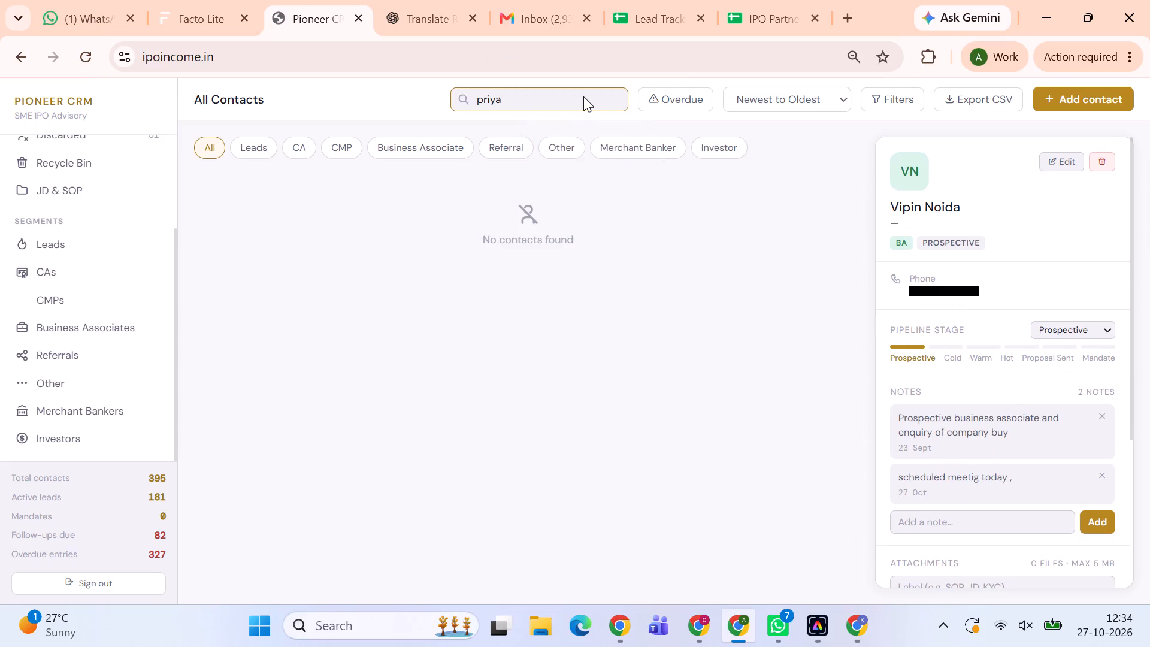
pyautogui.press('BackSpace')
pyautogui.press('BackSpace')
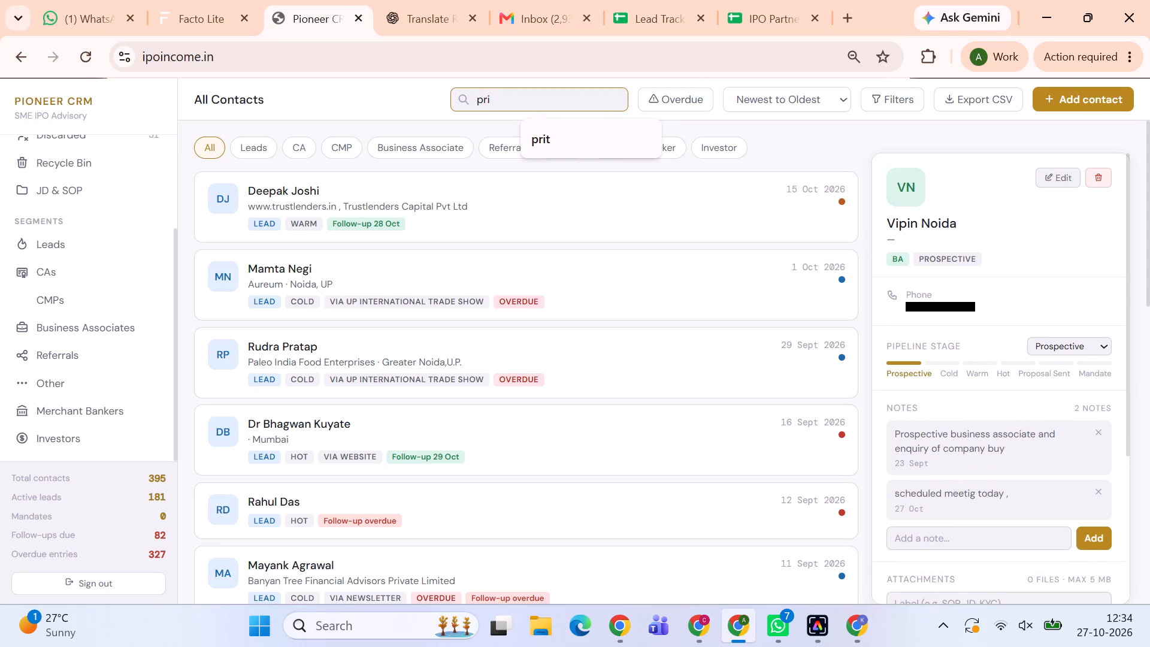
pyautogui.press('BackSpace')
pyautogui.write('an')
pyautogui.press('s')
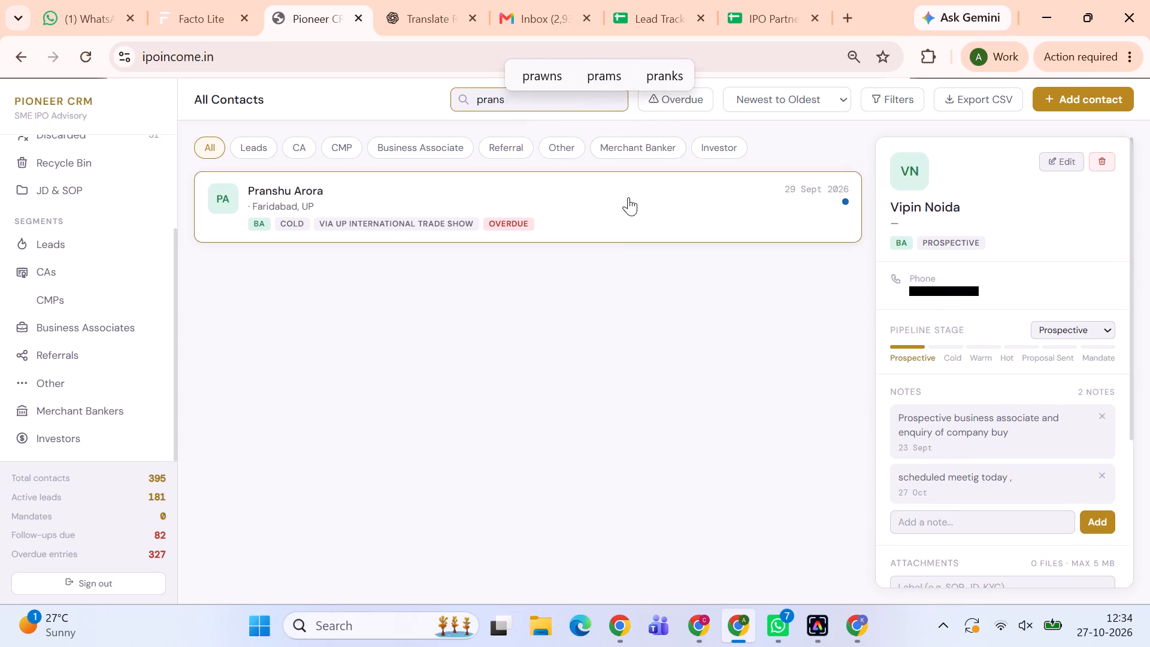
pyautogui.click(628, 197)
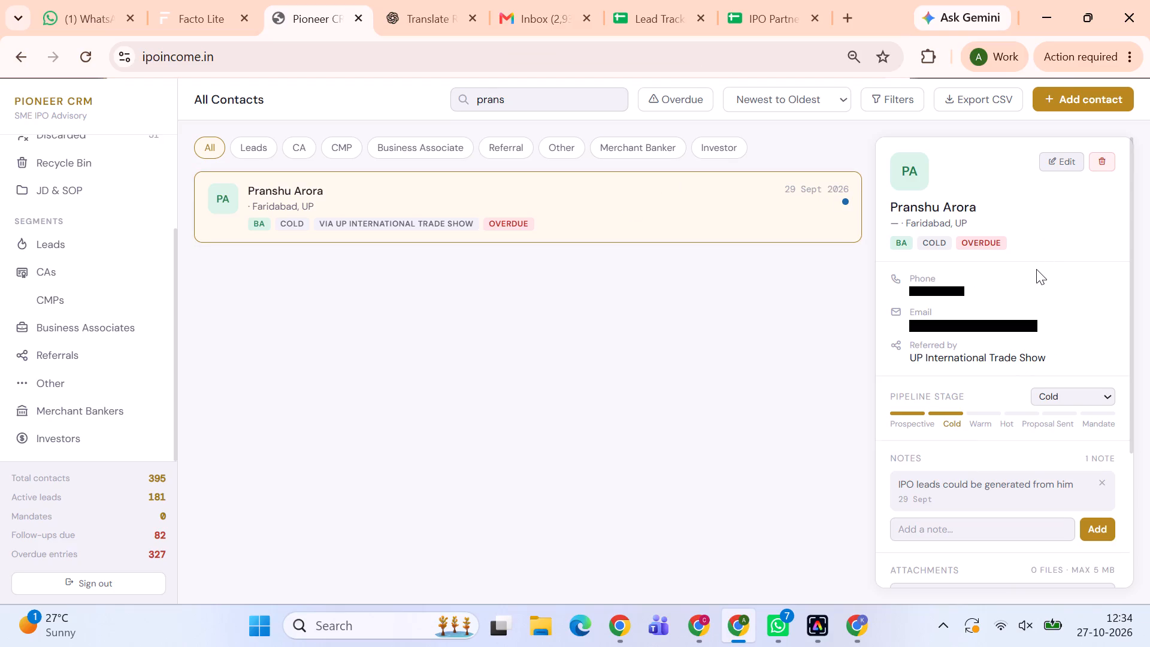
# Edit the Faridabad business associate's contact details, changing the type to Lead.
pyautogui.scroll(1, 1036, 269)
pyautogui.click(1053, 159)
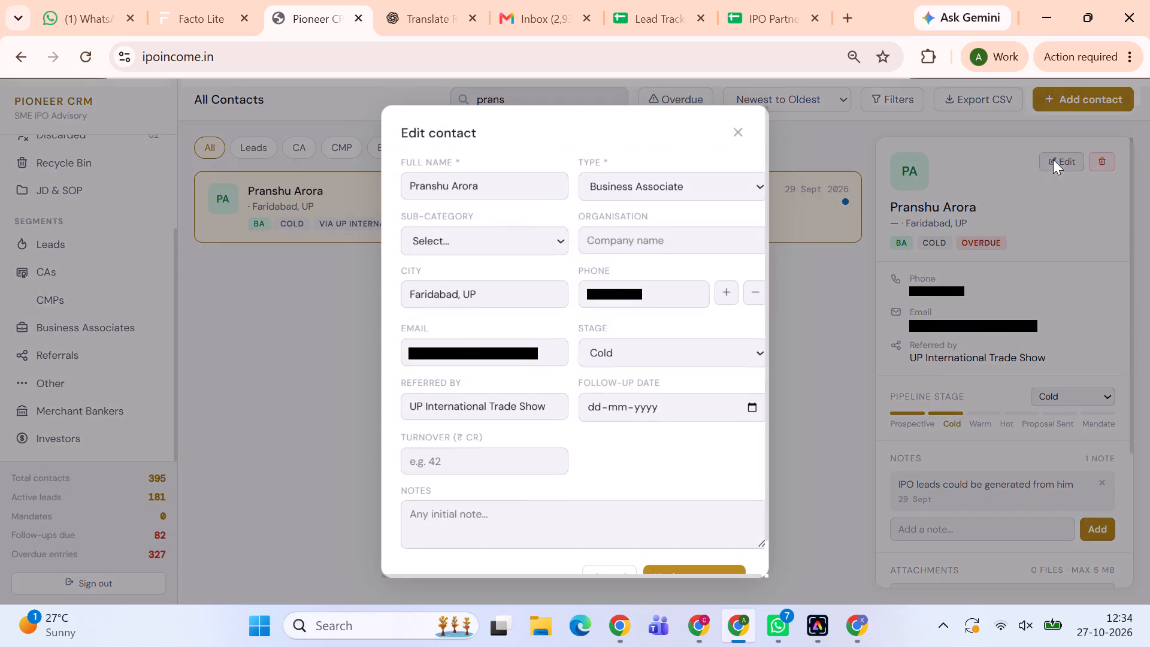
pyautogui.click(719, 180)
pyautogui.click(643, 199)
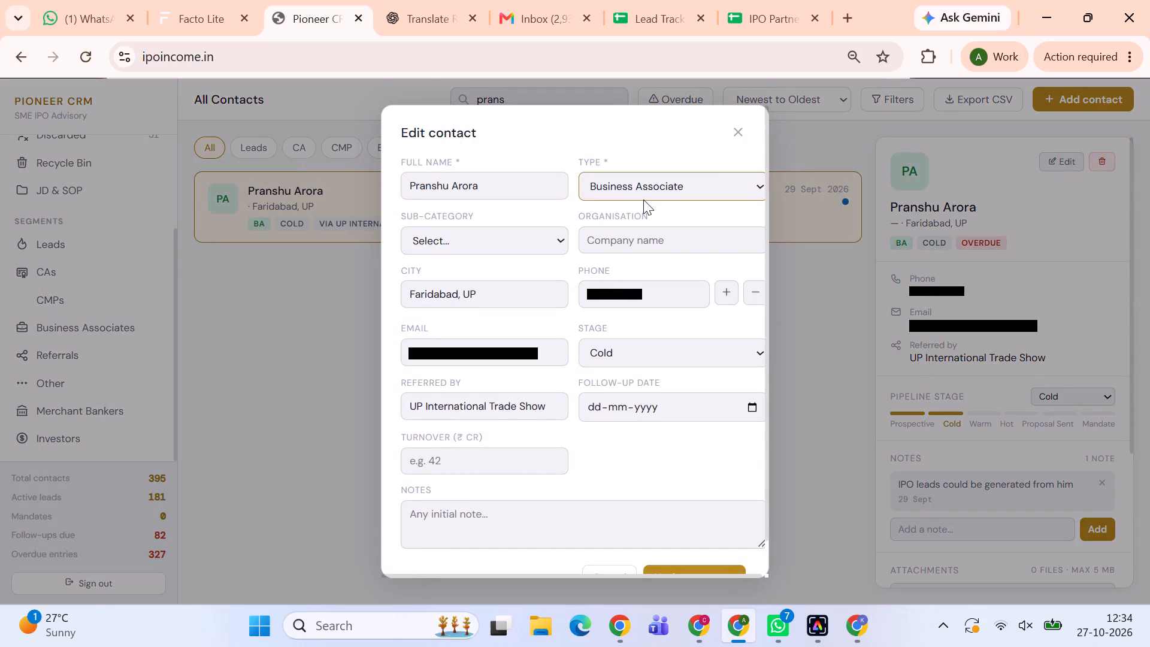
pyautogui.click(667, 189)
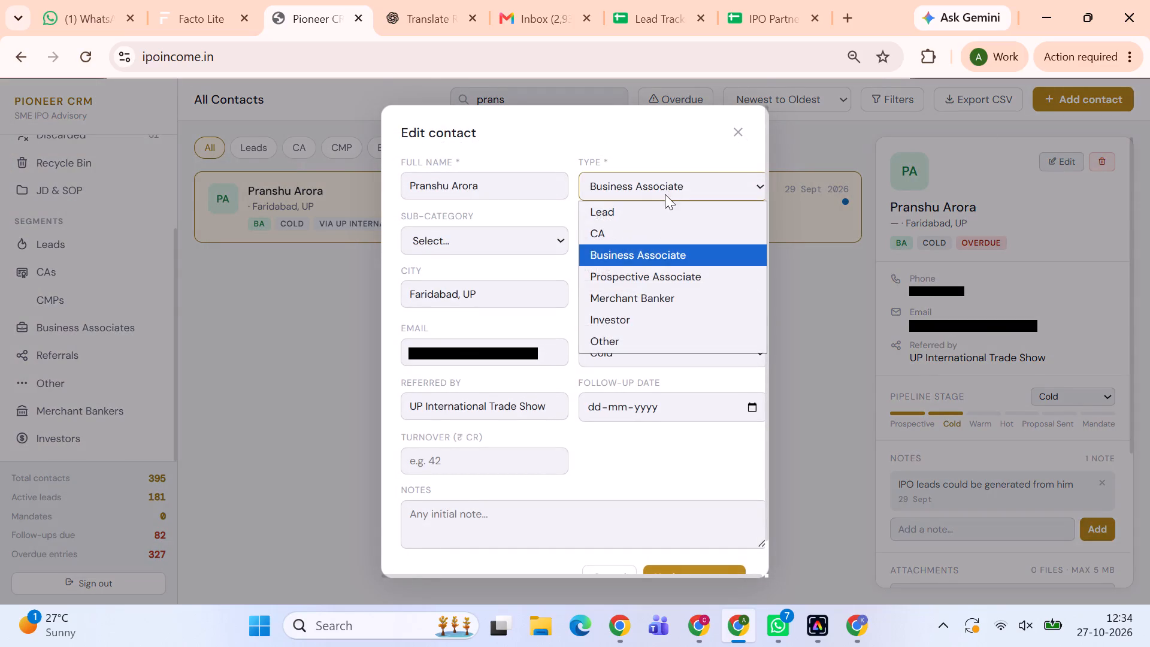
pyautogui.click(657, 209)
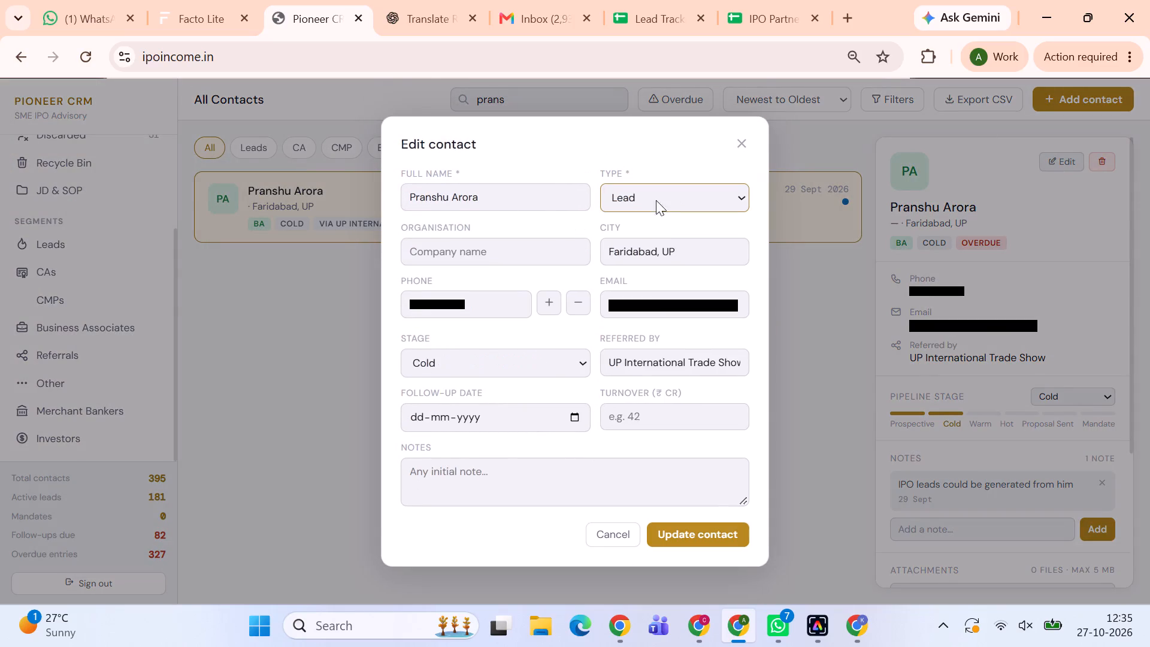
# Save the Faridabad contact's edited details with the type Lead, leaving the stage at Cold.
pyautogui.click(568, 365)
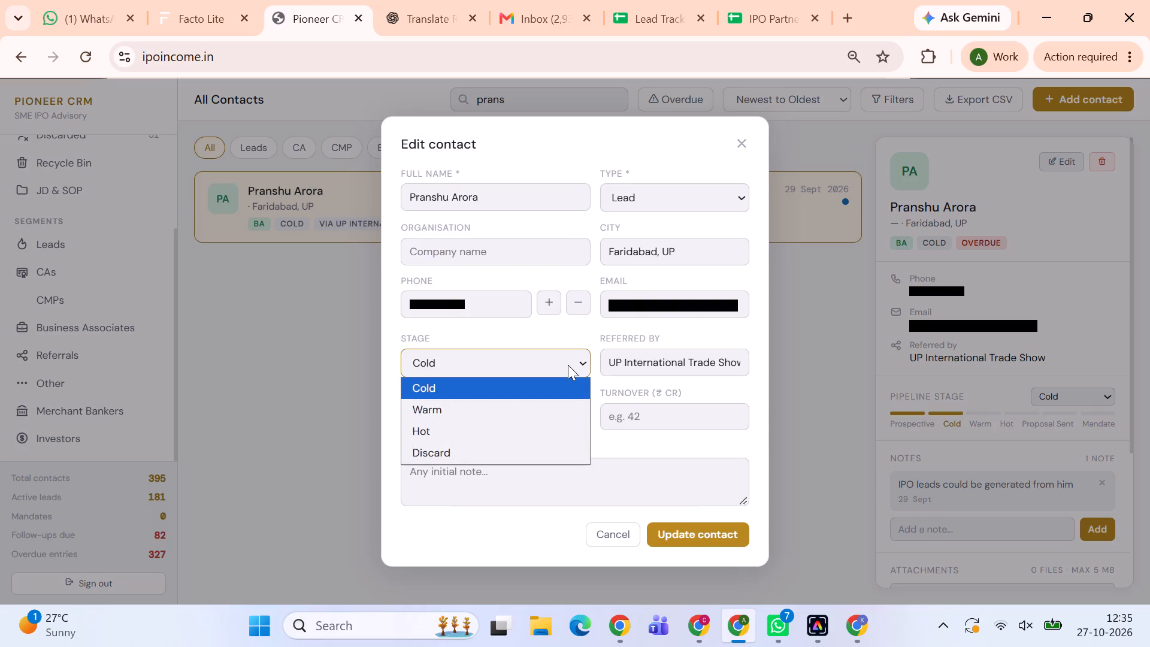
pyautogui.click(722, 532)
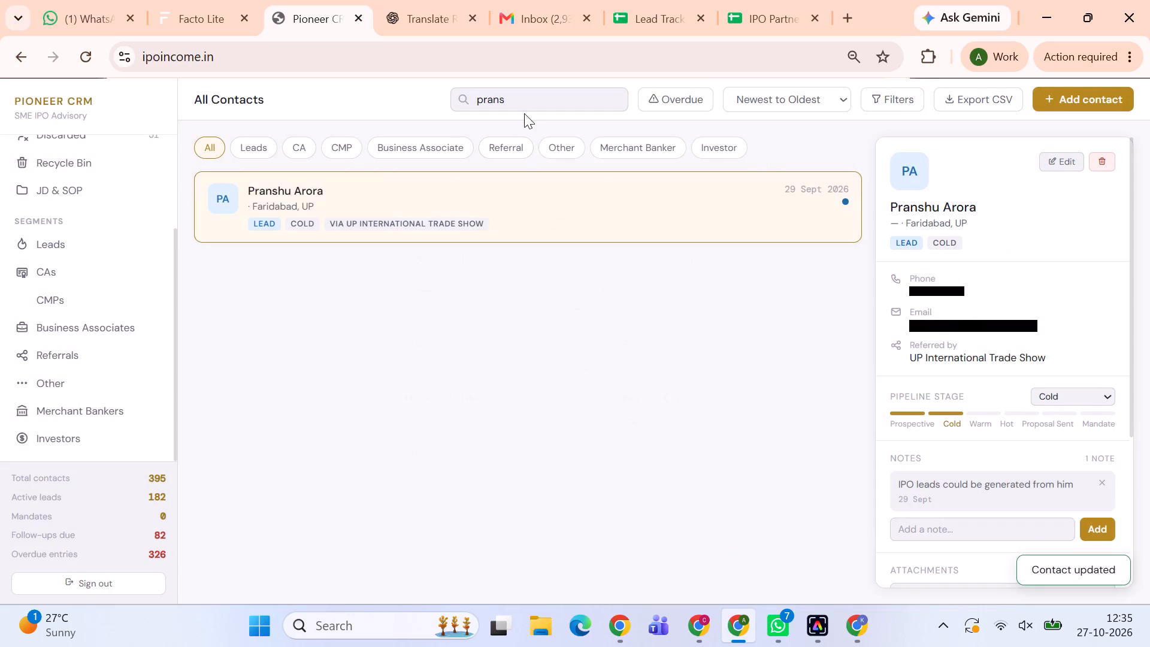
# Replace the contact search with "ca jalan", open the Kolkata business associate's record, and dismiss the message notification.
pyautogui.click(526, 102)
pyautogui.press('BackSpace')
pyautogui.press('BackSpace')
pyautogui.press('BackSpace')
pyautogui.press('BackSpace')
pyautogui.press('BackSpace')
pyautogui.press('BackSpace')
pyautogui.press('BackSpace')
pyautogui.press('BackSpace')
pyautogui.press('BackSpace')
pyautogui.press('BackSpace')
pyautogui.press('BackSpace')
pyautogui.press('BackSpace')
pyautogui.press('BackSpace')
pyautogui.press('BackSpace')
pyautogui.press('BackSpace')
pyautogui.press('BackSpace')
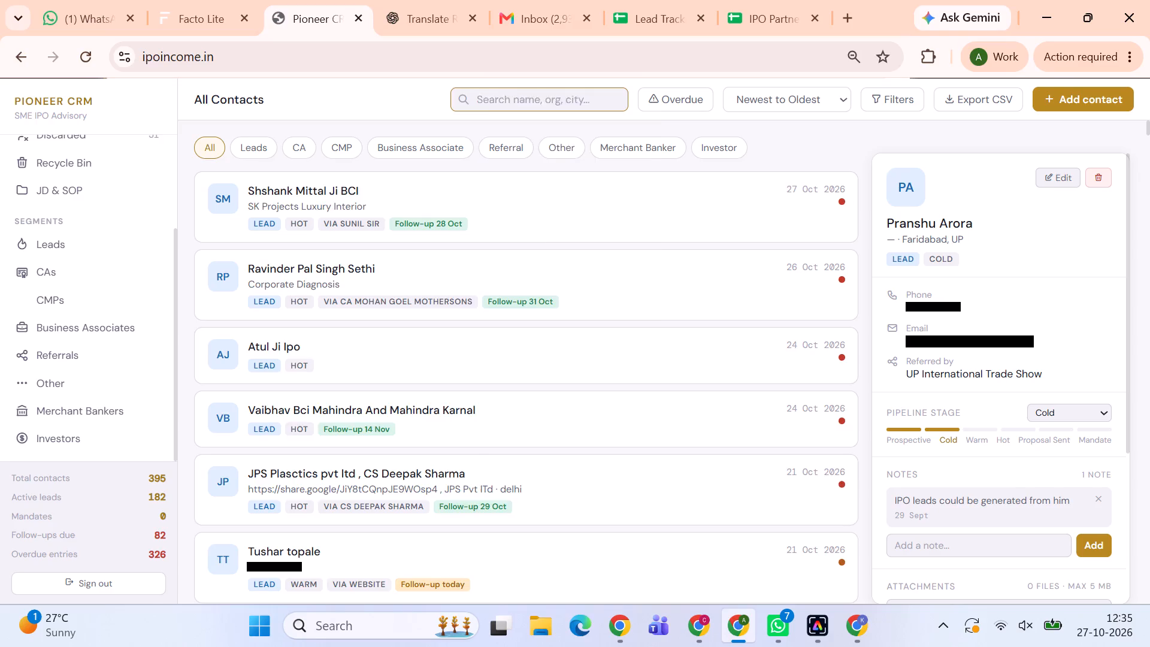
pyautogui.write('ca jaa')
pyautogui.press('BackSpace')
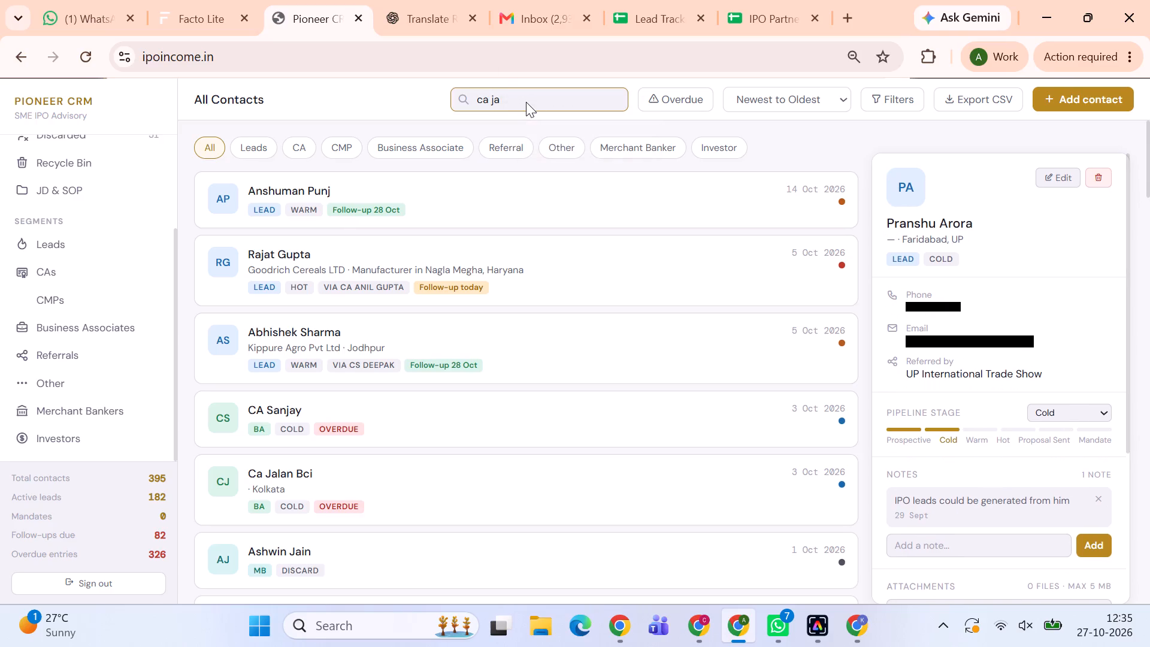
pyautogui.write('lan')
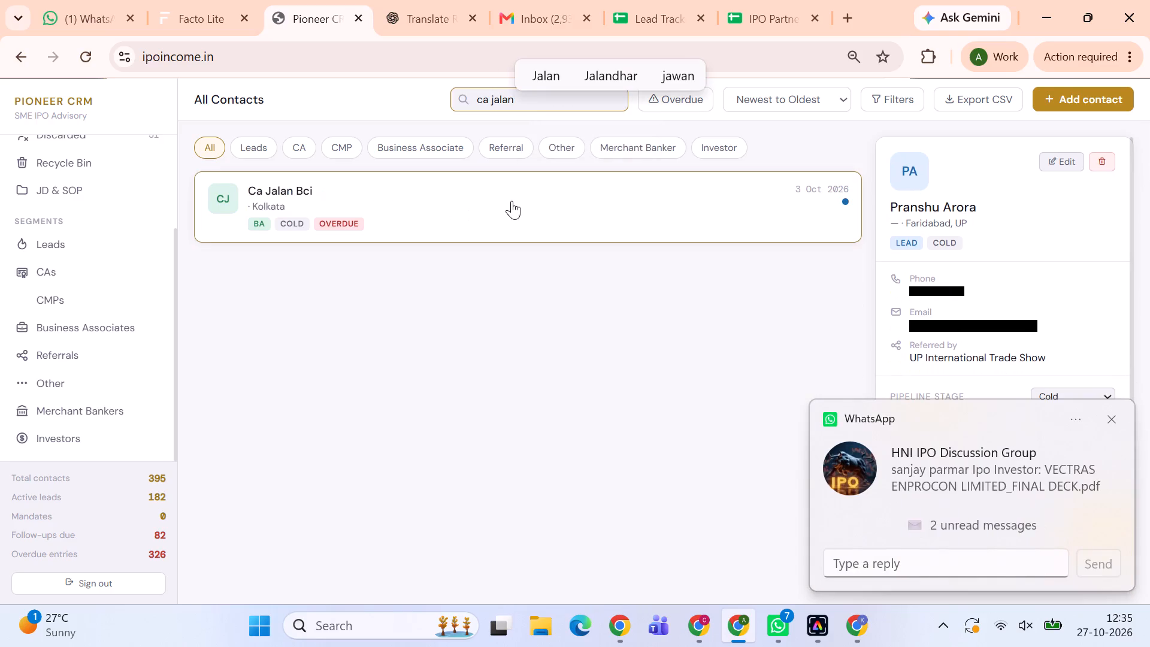
pyautogui.click(512, 201)
pyautogui.click(1106, 421)
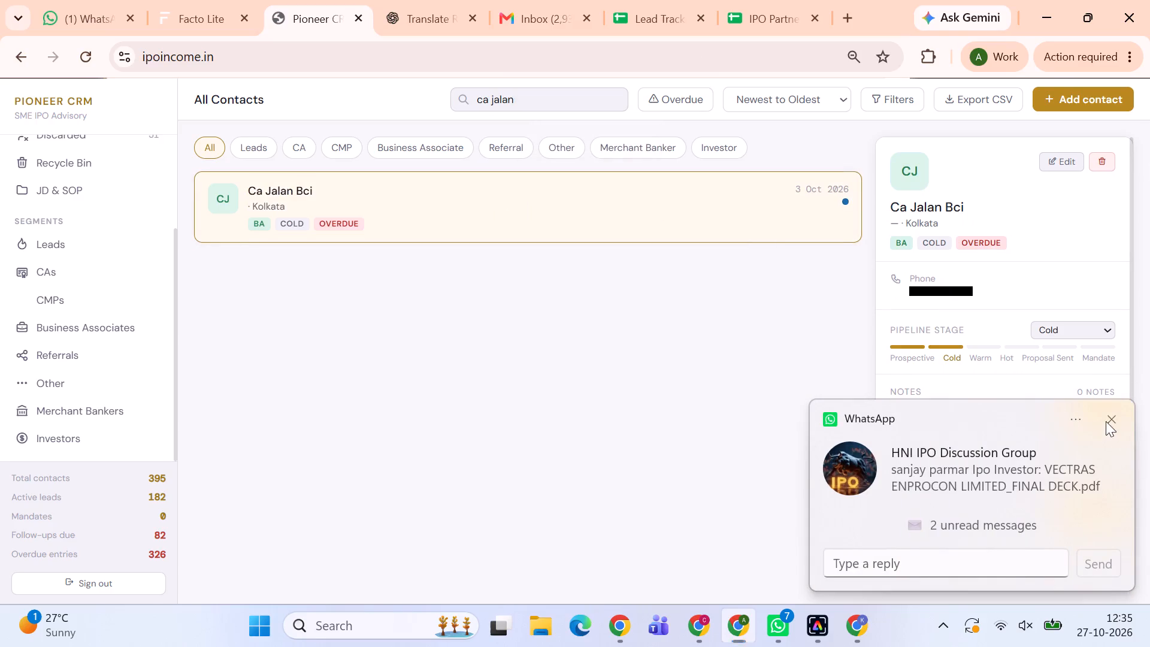
# Clear the contact search to list all contacts again.
pyautogui.click(523, 90)
pyautogui.press('BackSpace')
pyautogui.press('BackSpace')
pyautogui.press('BackSpace')
pyautogui.press('BackSpace')
pyautogui.press('BackSpace')
pyautogui.press('BackSpace')
pyautogui.press('BackSpace')
pyautogui.press('BackSpace')
pyautogui.press('BackSpace')
pyautogui.press('BackSpace')
pyautogui.press('BackSpace')
pyautogui.press('BackSpace')
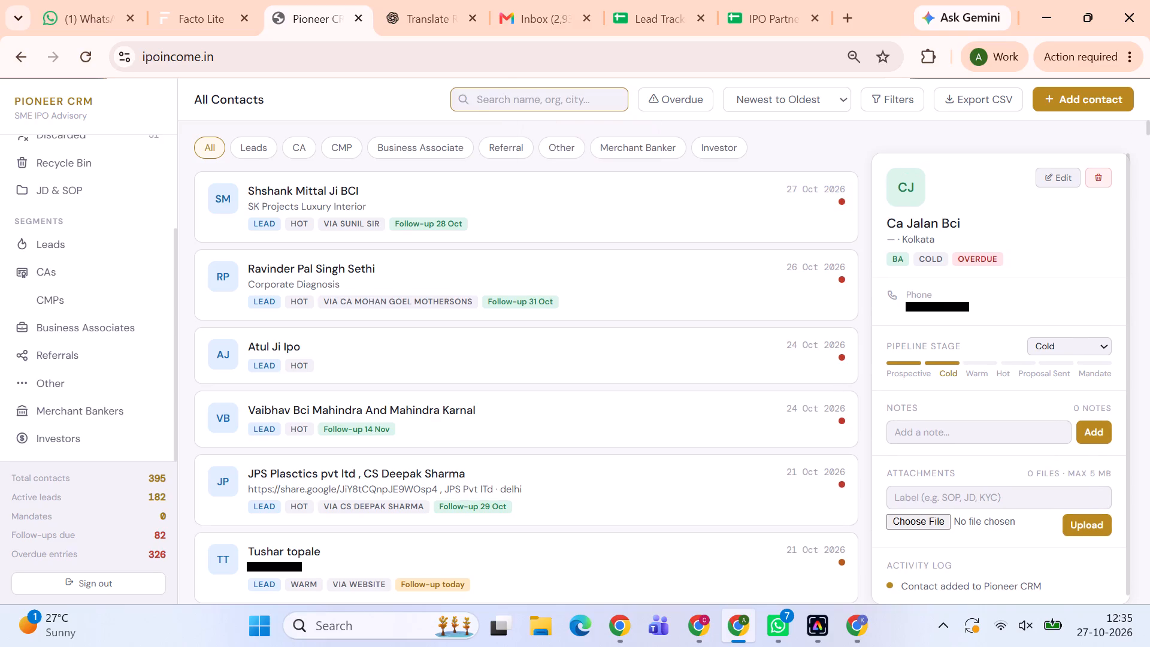
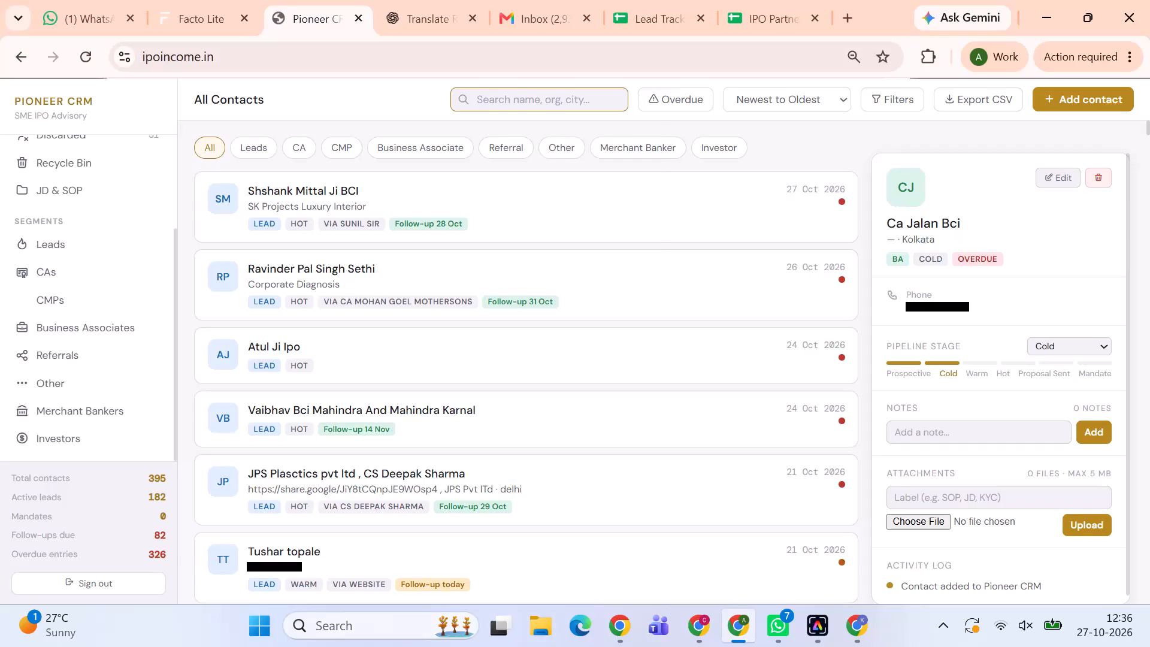
pyautogui.press('BackSpace')
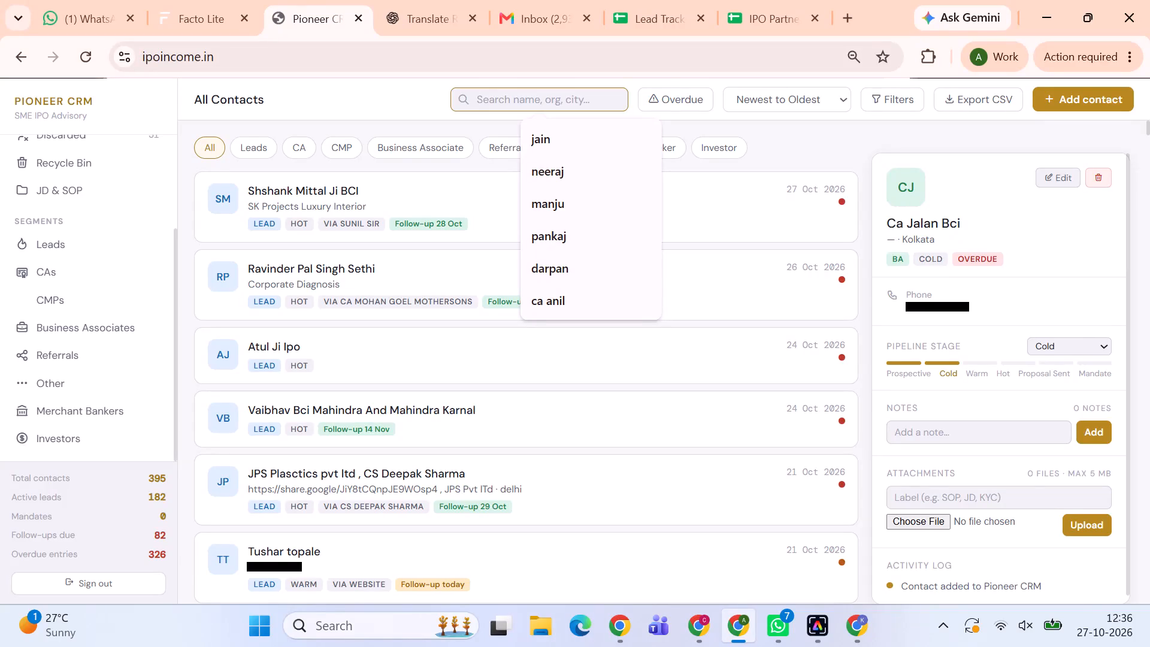
pyautogui.write('sameer')
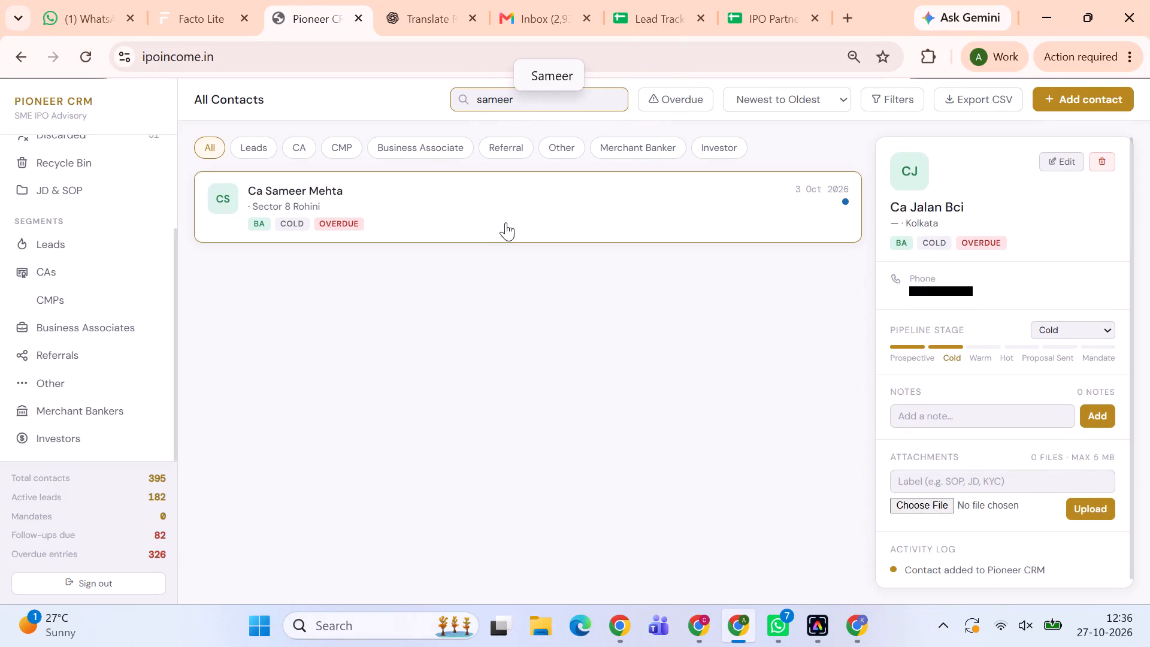
pyautogui.click(506, 222)
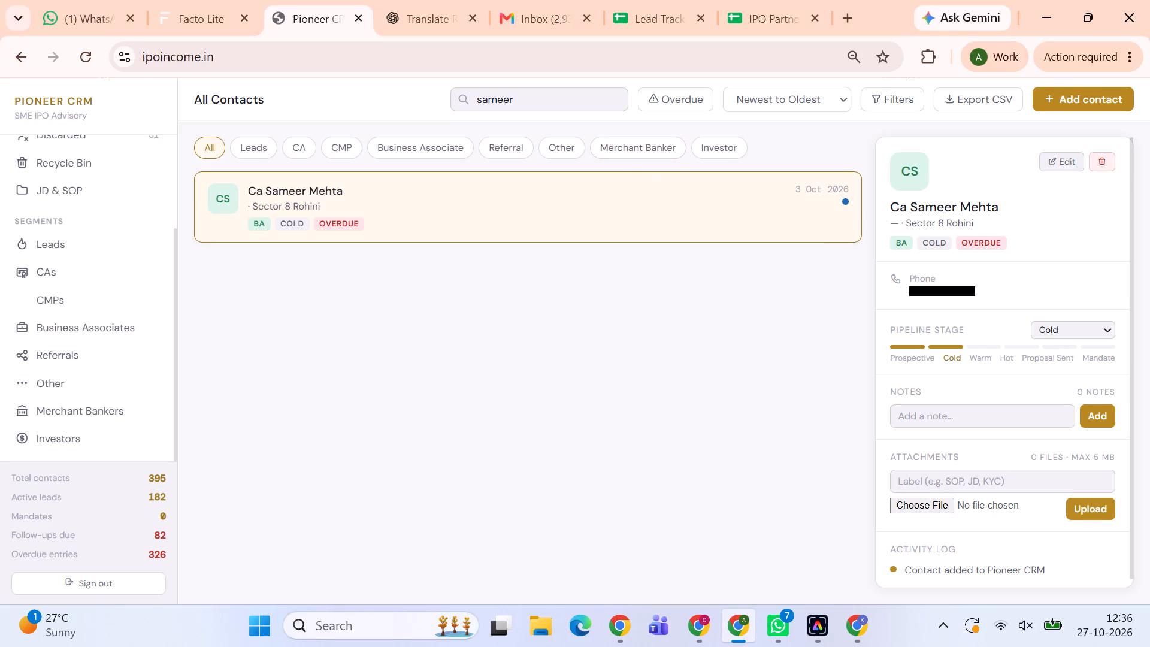
pyautogui.click(600, 97)
pyautogui.press('BackSpace')
pyautogui.press('BackSpace')
pyautogui.press('BackSpace')
pyautogui.press('BackSpace')
pyautogui.press('BackSpace')
pyautogui.press('BackSpace')
pyautogui.press('BackSpace')
pyautogui.press('BackSpace')
pyautogui.press('BackSpace')
pyautogui.press('BackSpace')
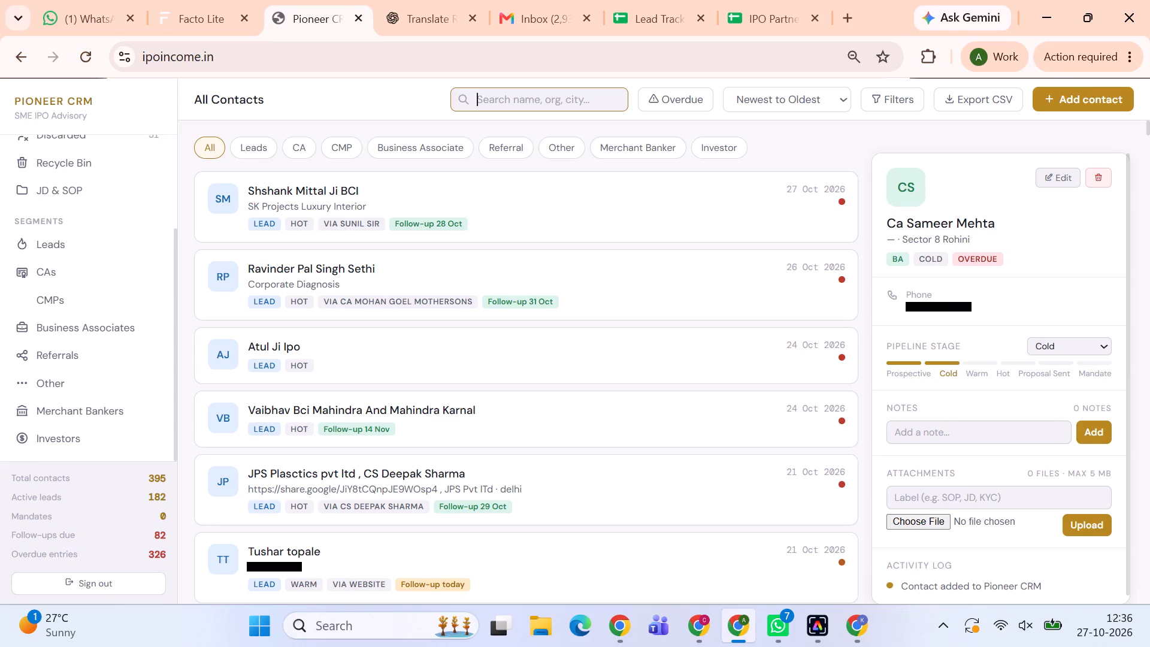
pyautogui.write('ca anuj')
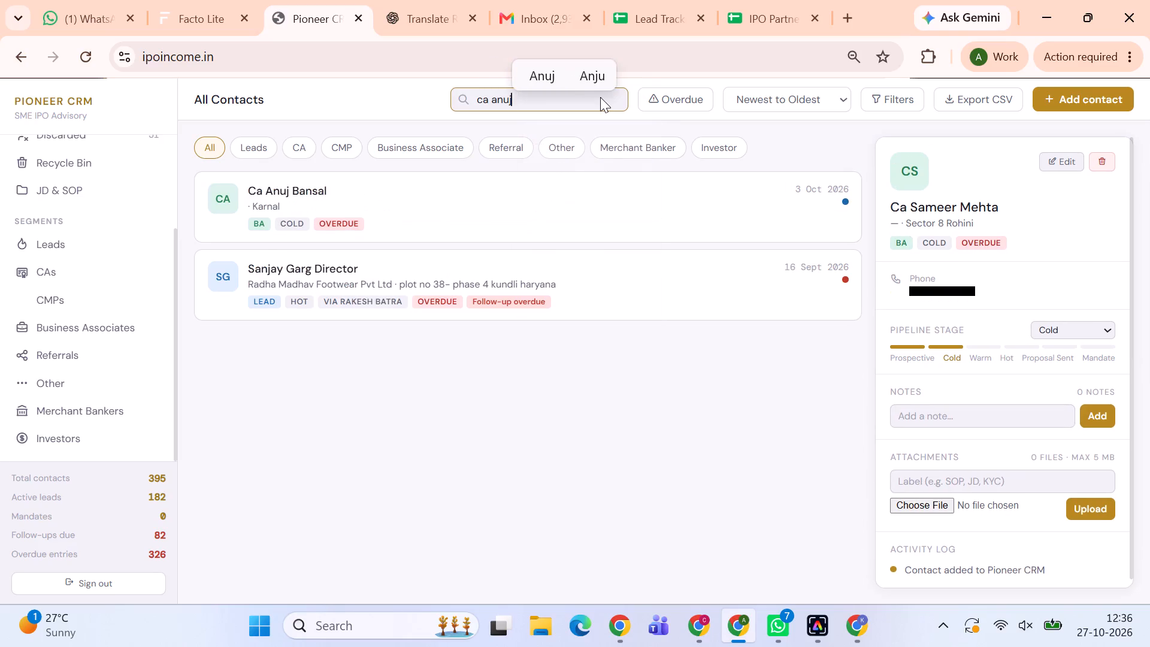
pyautogui.click(500, 200)
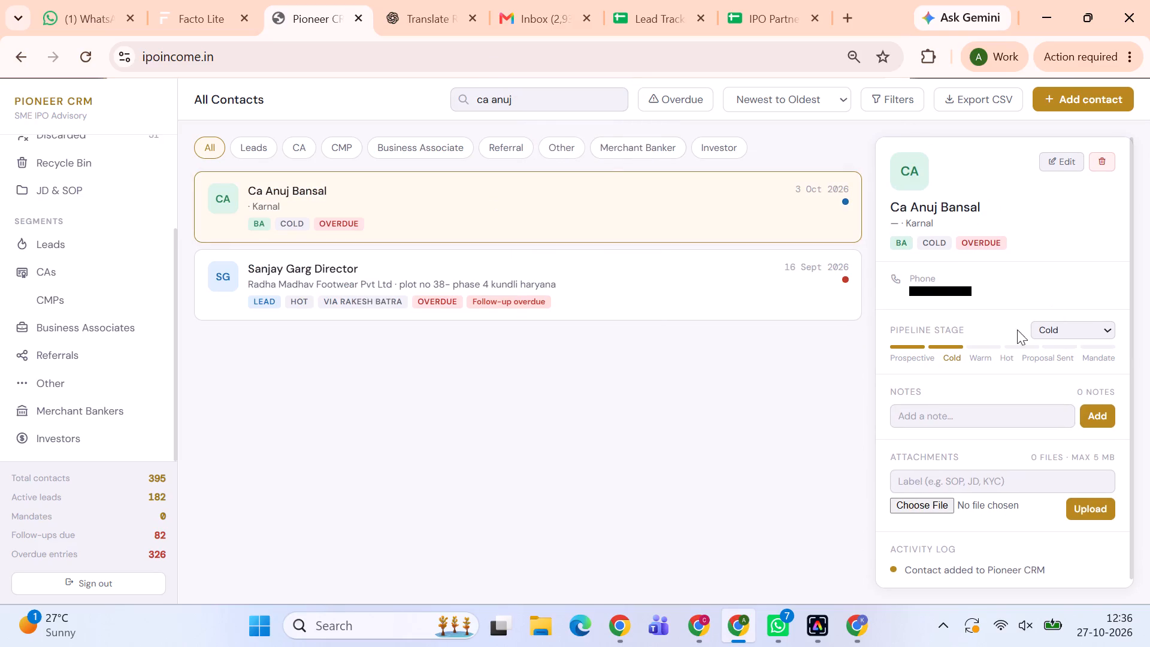
# Replace the contact search with "sukhvinder" and open the Uttarkhand business associate's record to review it.
pyautogui.click(529, 105)
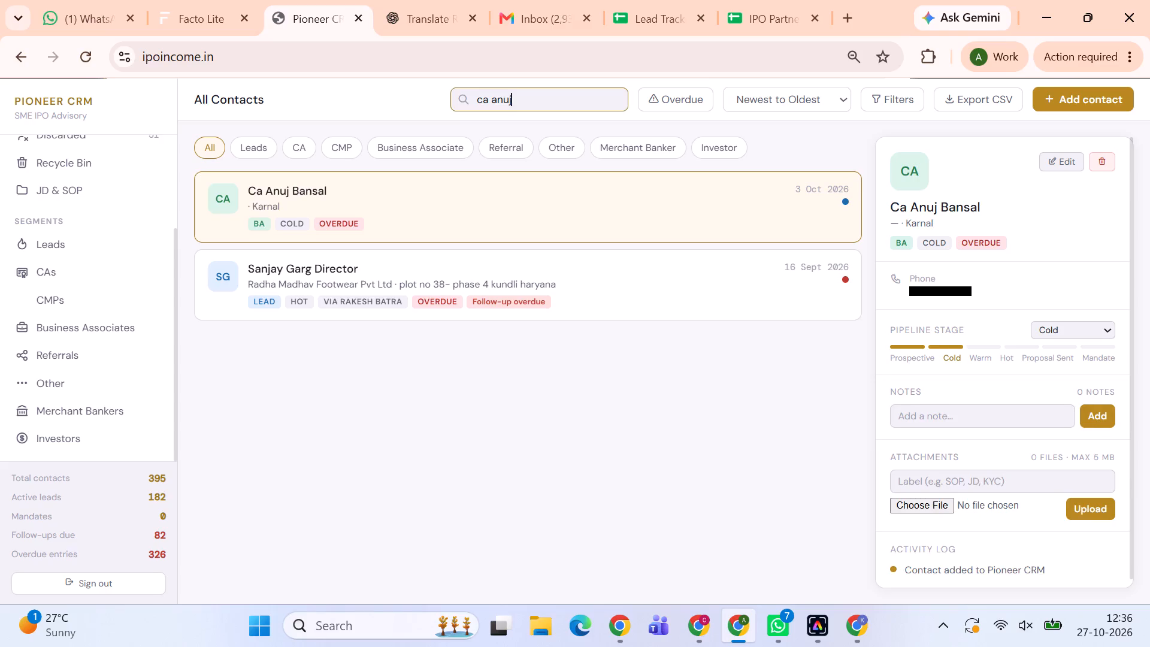
pyautogui.press('BackSpace')
pyautogui.press('BackSpace')
pyautogui.press('BackSpace')
pyautogui.press('BackSpace')
pyautogui.press('BackSpace')
pyautogui.press('BackSpace')
pyautogui.press('BackSpace')
pyautogui.press('BackSpace')
pyautogui.press('BackSpace')
pyautogui.press('BackSpace')
pyautogui.press('BackSpace')
pyautogui.press('BackSpace')
pyautogui.press('BackSpace')
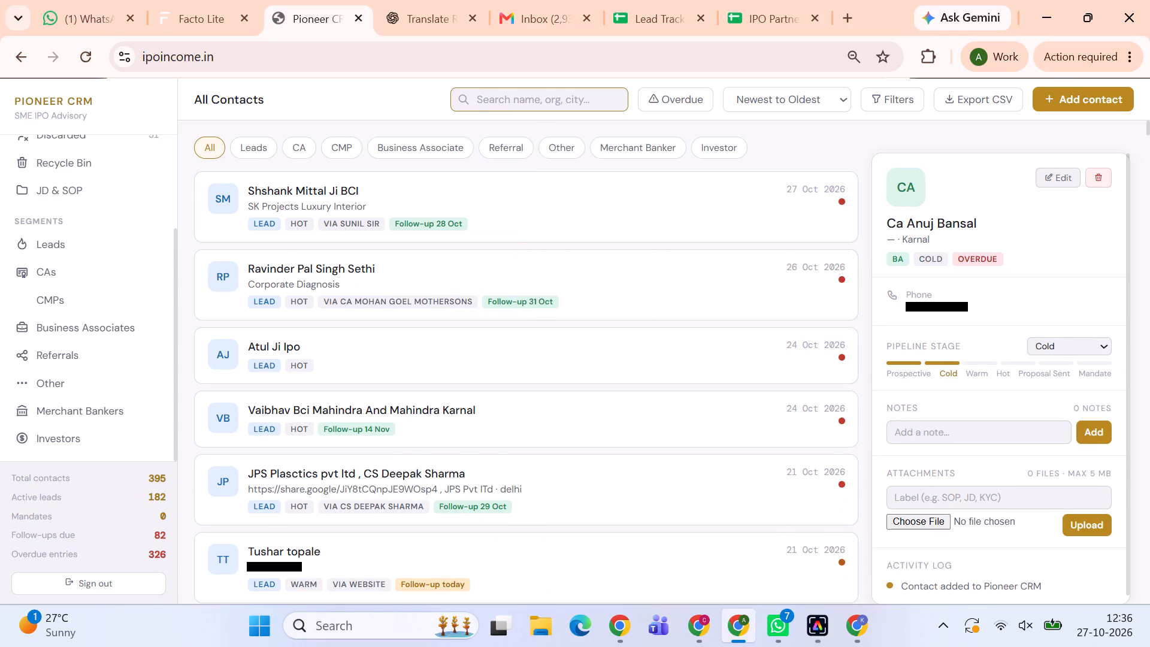
pyautogui.write('sukhvinder')
pyautogui.click(478, 197)
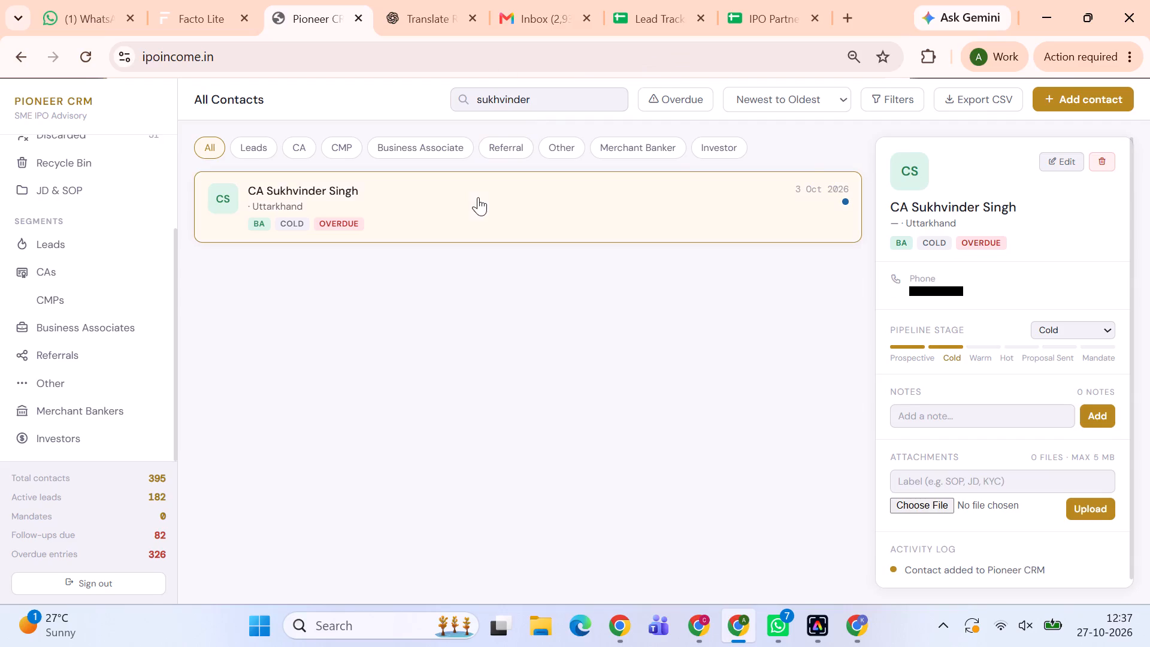
# Replace the contact search with "abhishek" and open the matching business associate's record to review it.
pyautogui.click(591, 102)
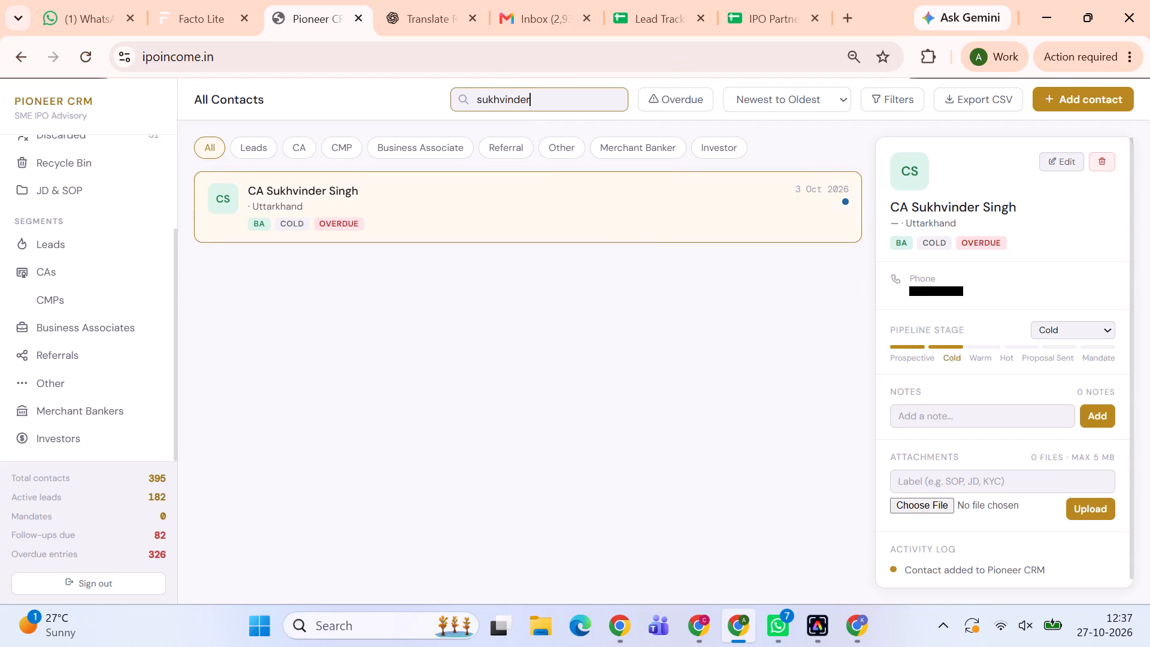
pyautogui.press('BackSpace')
pyautogui.press('BackSpace')
pyautogui.press('BackSpace')
pyautogui.press('BackSpace')
pyautogui.press('BackSpace')
pyautogui.press('BackSpace')
pyautogui.press('BackSpace')
pyautogui.press('BackSpace')
pyautogui.press('BackSpace')
pyautogui.press('BackSpace')
pyautogui.press('BackSpace')
pyautogui.press('BackSpace')
pyautogui.press('BackSpace')
pyautogui.press('BackSpace')
pyautogui.press('BackSpace')
pyautogui.press('BackSpace')
pyautogui.press('BackSpace')
pyautogui.press('BackSpace')
pyautogui.press('BackSpace')
pyautogui.press('BackSpace')
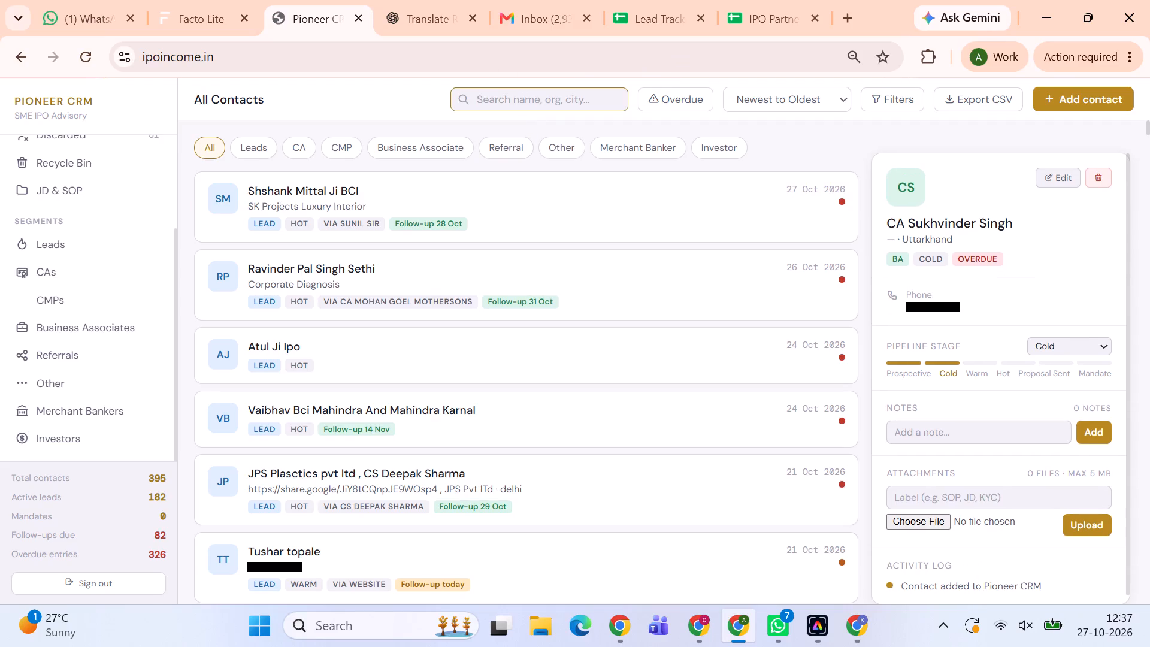
pyautogui.write('abhishek')
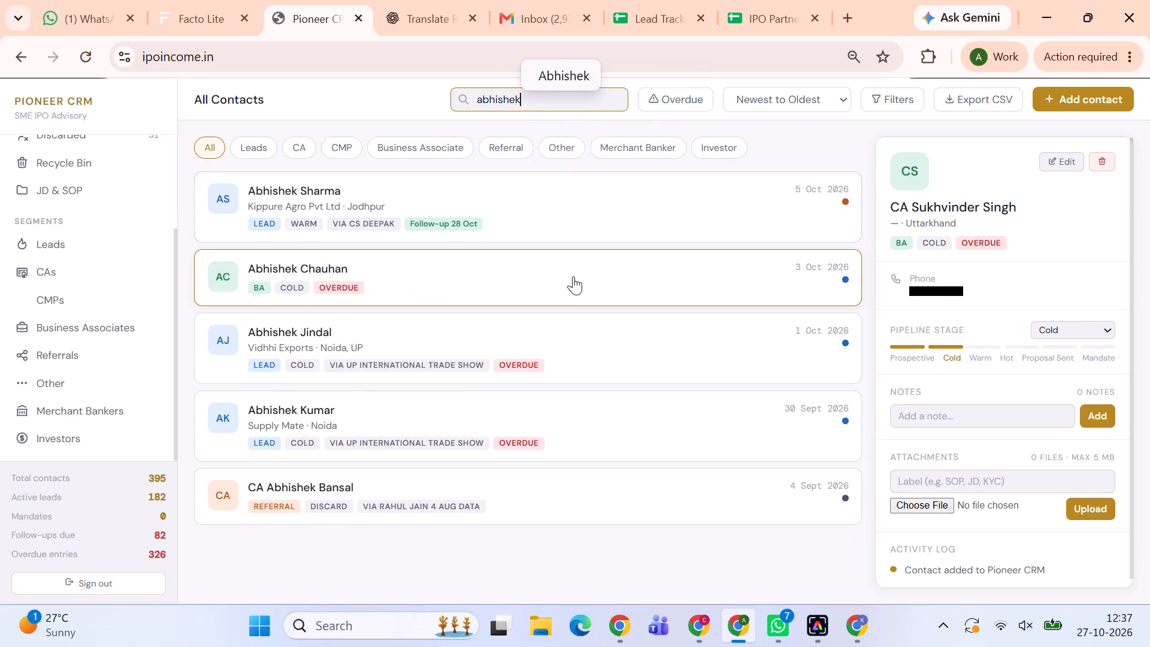
pyautogui.click(571, 285)
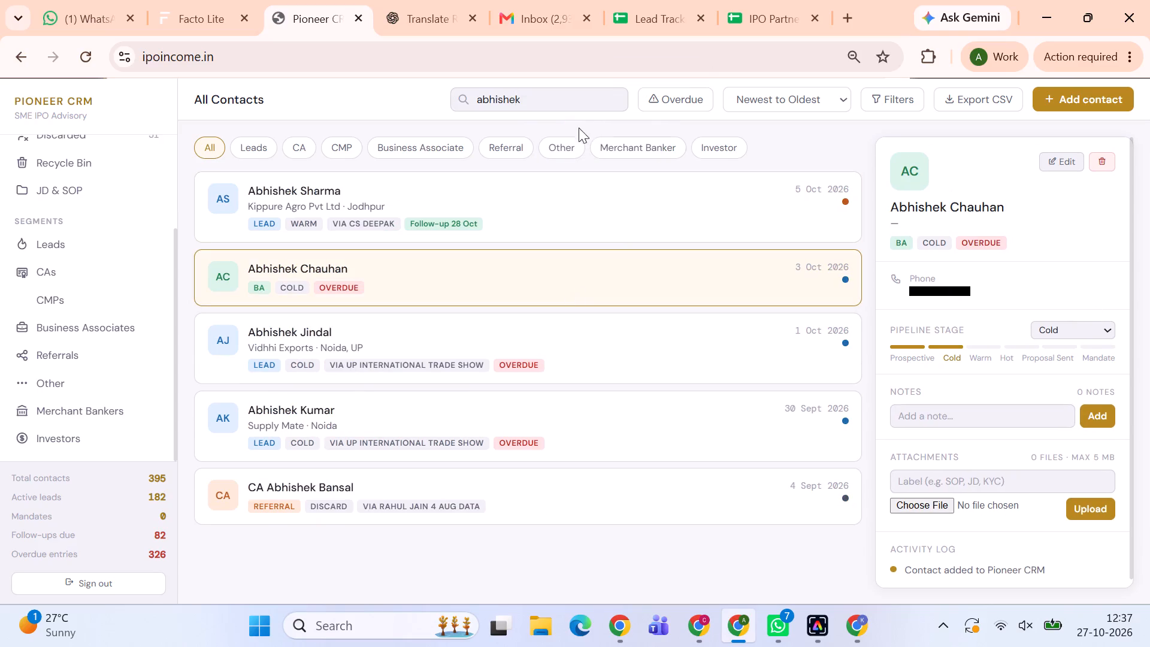
# Replace the contact search with "punee" and open the business associate's record to review it.
pyautogui.click(590, 105)
pyautogui.press('BackSpace')
pyautogui.press('BackSpace')
pyautogui.press('BackSpace')
pyautogui.press('BackSpace')
pyautogui.press('BackSpace')
pyautogui.press('BackSpace')
pyautogui.press('BackSpace')
pyautogui.press('BackSpace')
pyautogui.press('BackSpace')
pyautogui.press('BackSpace')
pyautogui.press('BackSpace')
pyautogui.press('BackSpace')
pyautogui.press('BackSpace')
pyautogui.press('BackSpace')
pyautogui.press('BackSpace')
pyautogui.press('BackSpace')
pyautogui.press('BackSpace')
pyautogui.press('BackSpace')
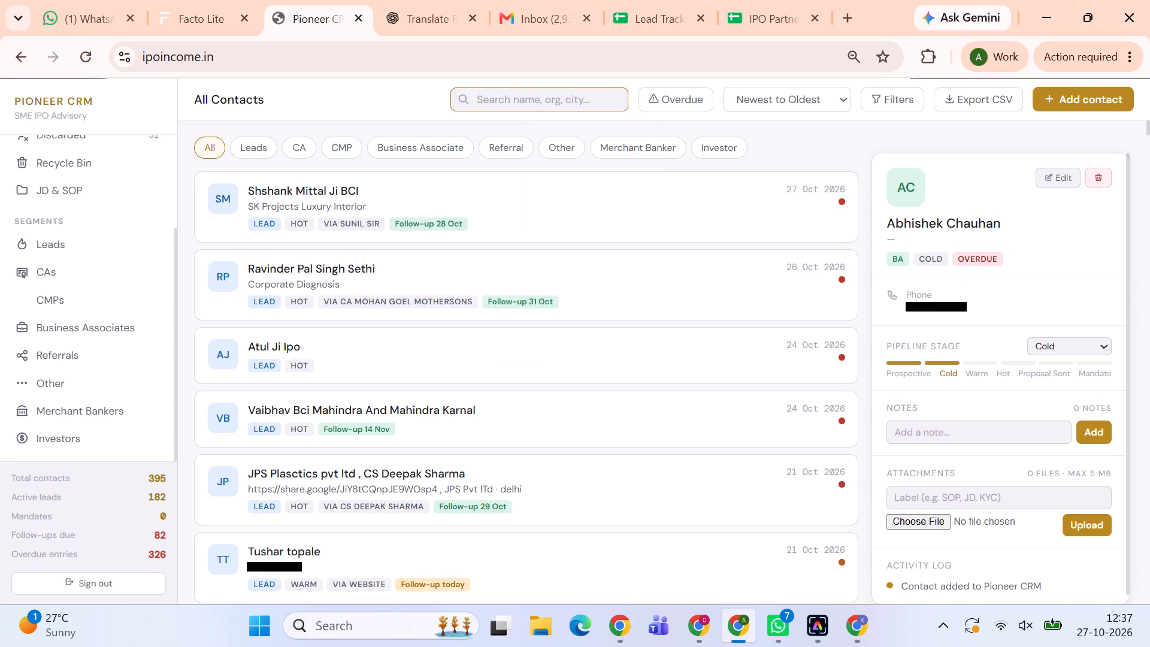
pyautogui.write('punee')
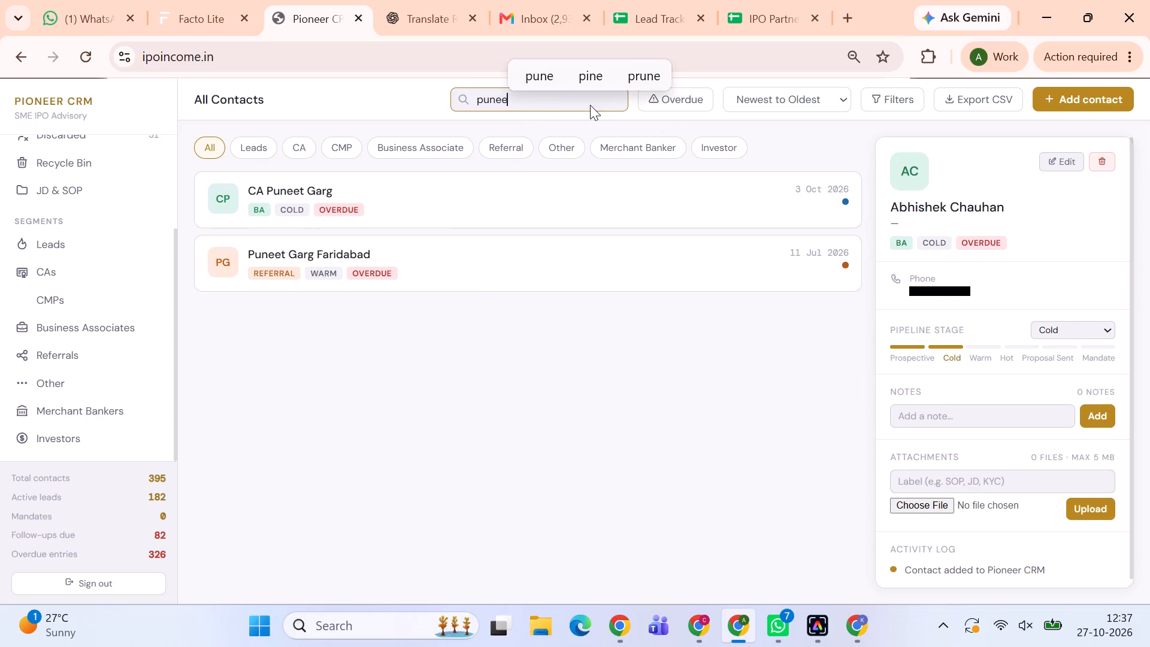
pyautogui.click(577, 189)
# Move the duplicate Faridabad referral contact dated 11 Jul 2026 to the Recycle Bin.
pyautogui.click(622, 256)
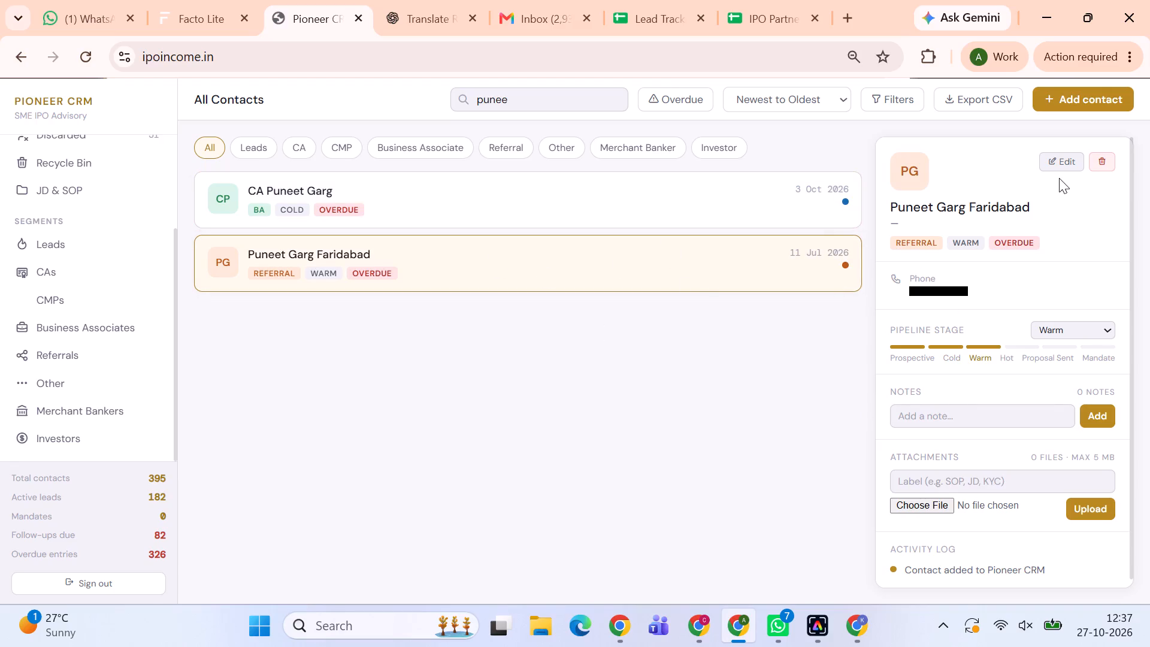
pyautogui.click(1095, 166)
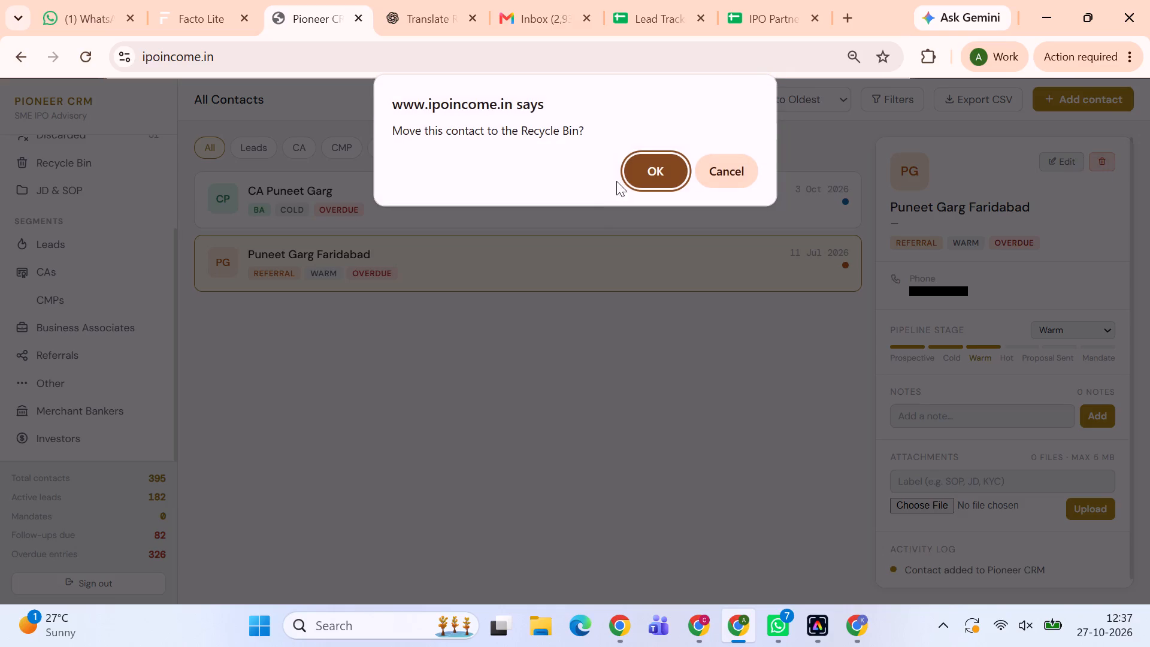
pyautogui.click(628, 170)
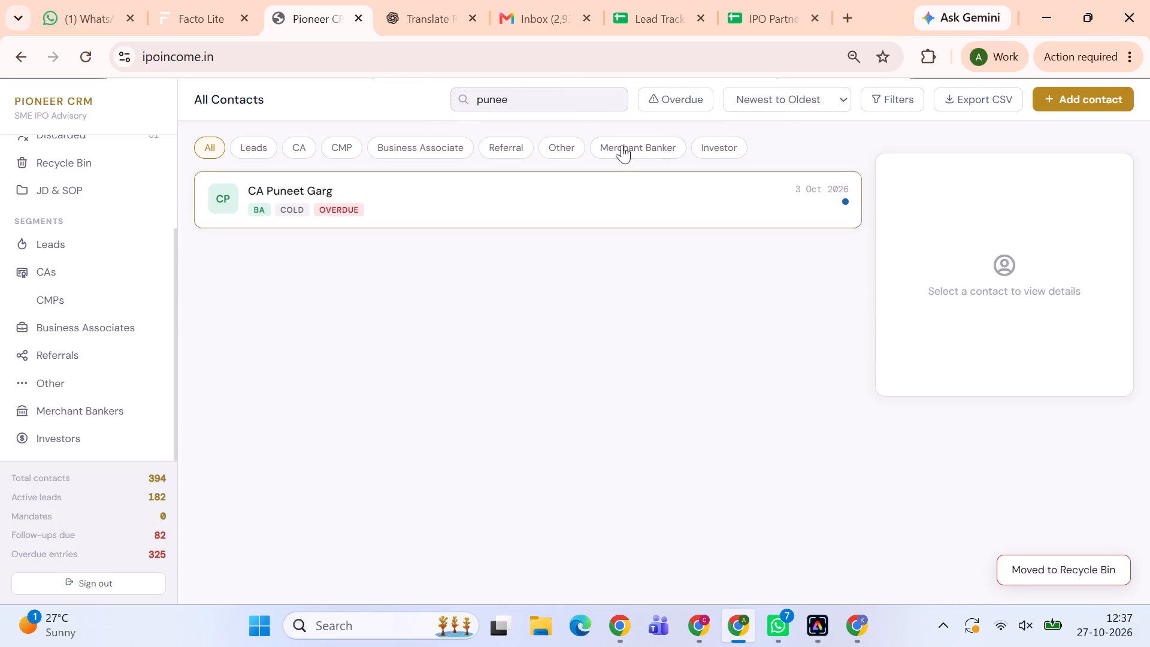
# Edit the remaining "punee" business associate's contact details, setting the city to "faridabad", and save the update.
pyautogui.click(543, 198)
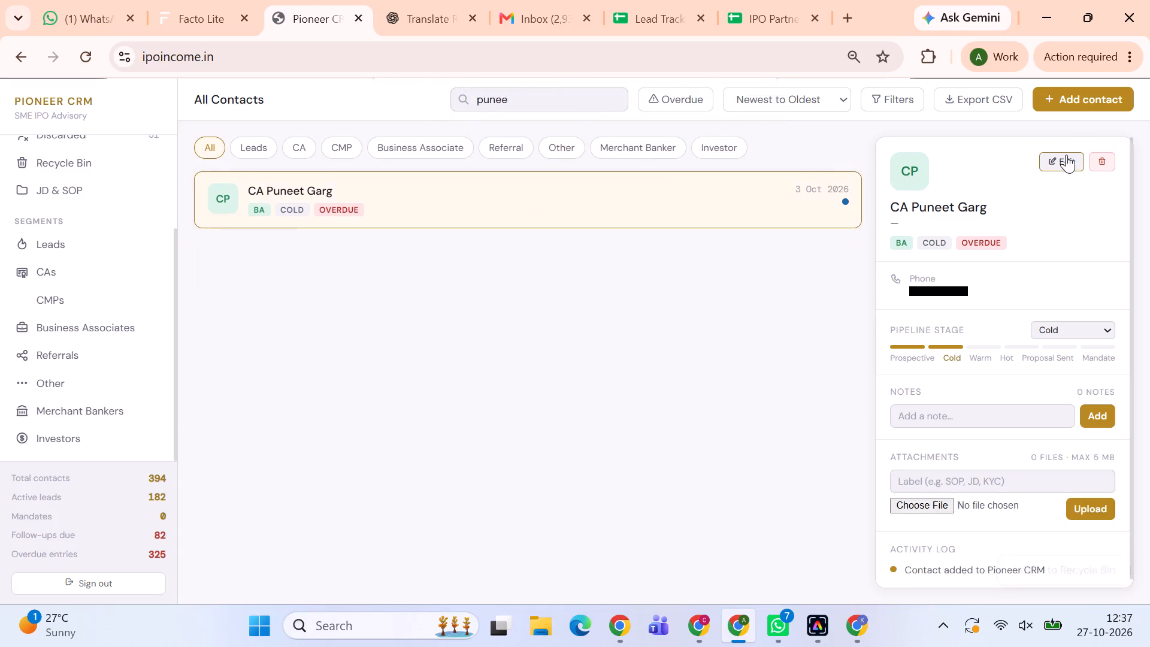
pyautogui.click(1066, 155)
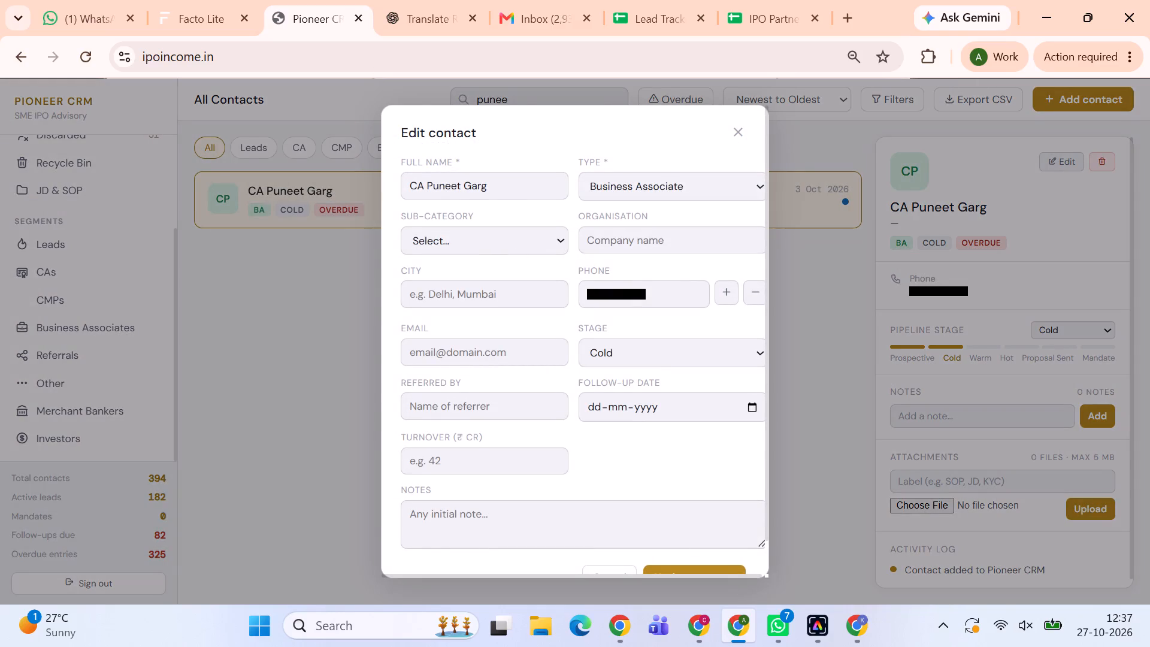
pyautogui.write('far')
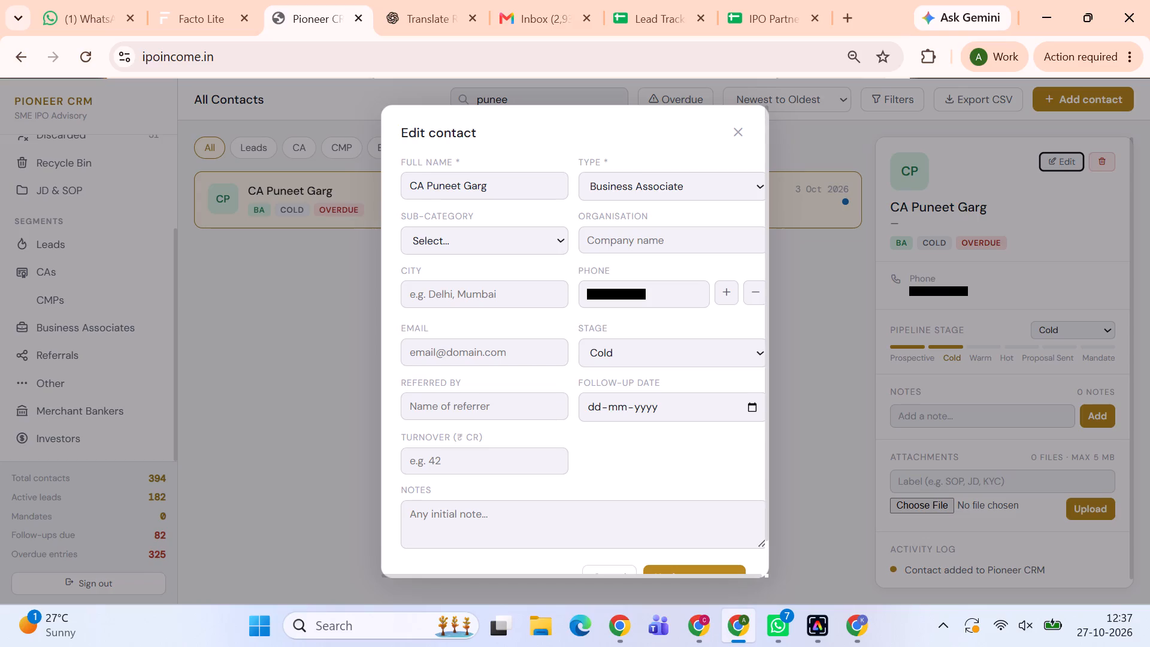
pyautogui.write('fa')
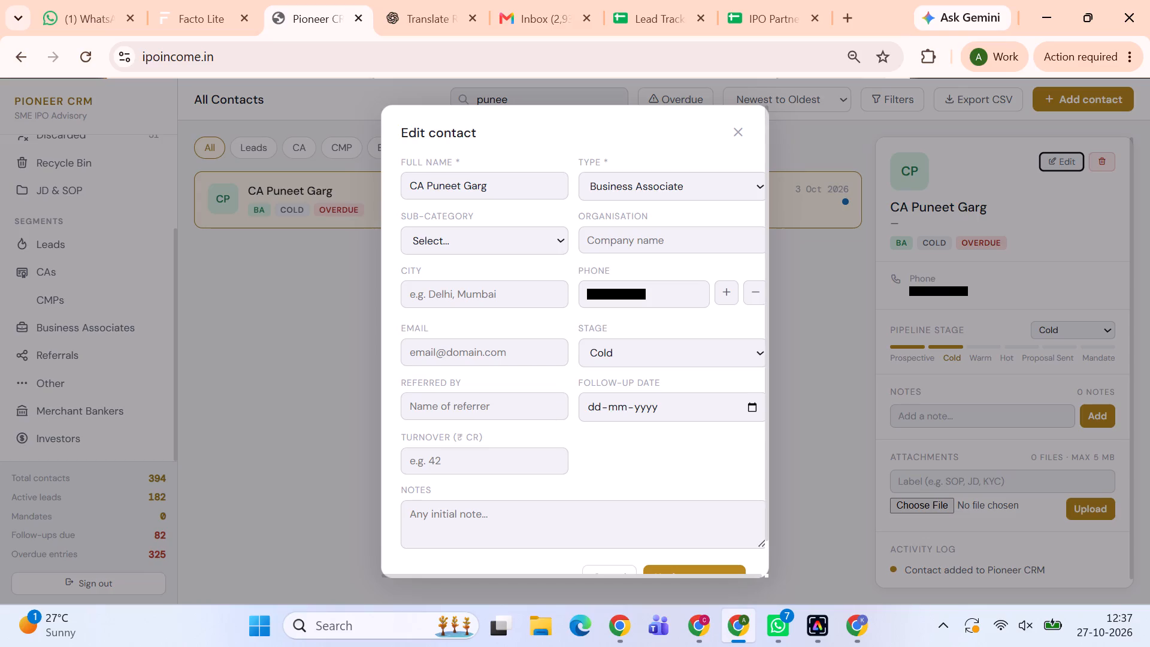
pyautogui.click(491, 292)
pyautogui.write('faridabad')
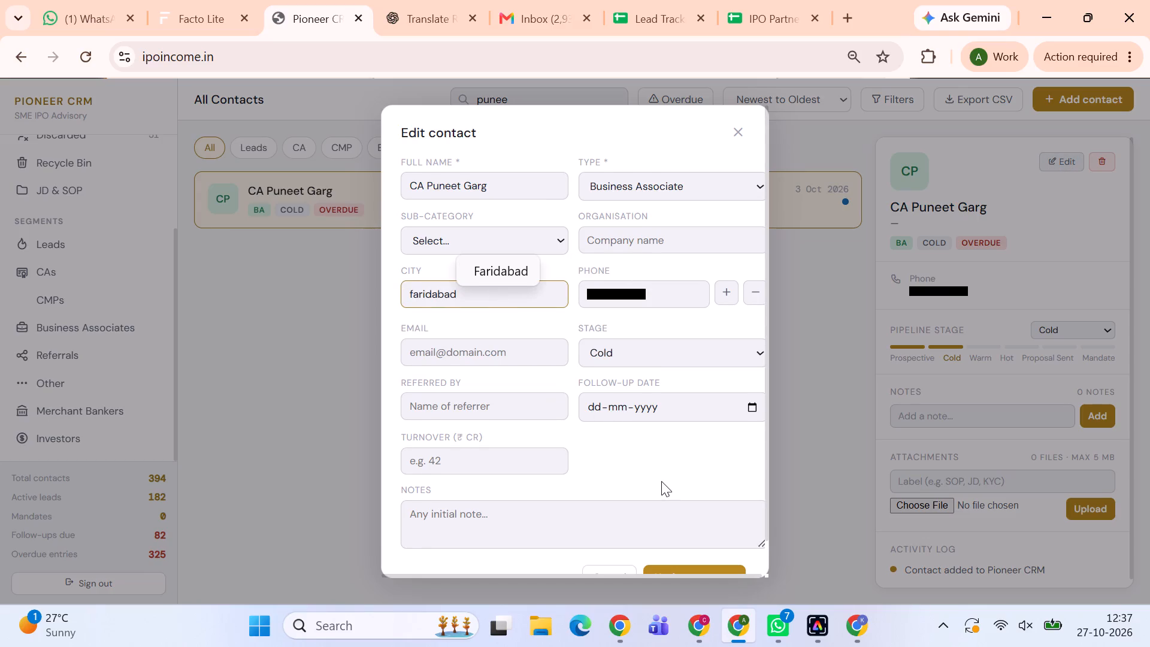
pyautogui.scroll(-3, 661, 481)
pyautogui.click(718, 540)
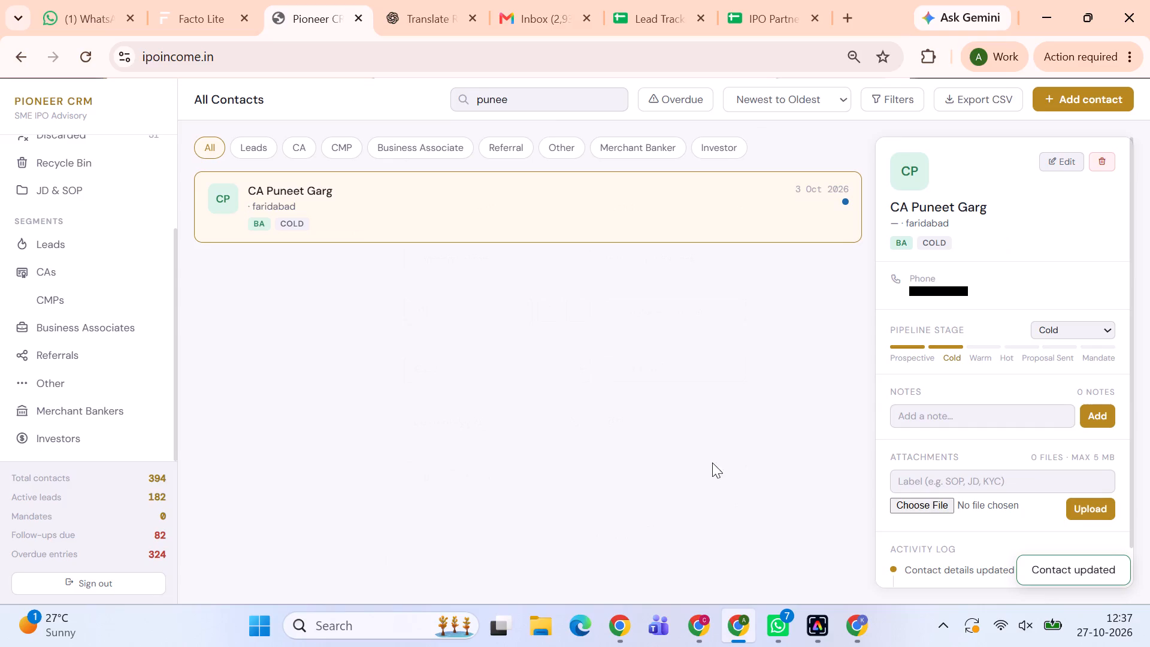
pyautogui.click(547, 105)
pyautogui.press('BackSpace')
pyautogui.press('BackSpace')
pyautogui.press('BackSpace')
pyautogui.press('BackSpace')
pyautogui.press('BackSpace')
pyautogui.press('BackSpace')
pyautogui.press('BackSpace')
pyautogui.press('BackSpace')
pyautogui.press('BackSpace')
pyautogui.press('BackSpace')
pyautogui.press('BackSpace')
pyautogui.press('BackSpace')
pyautogui.press('BackSpace')
pyautogui.press('BackSpace')
pyautogui.press('BackSpace')
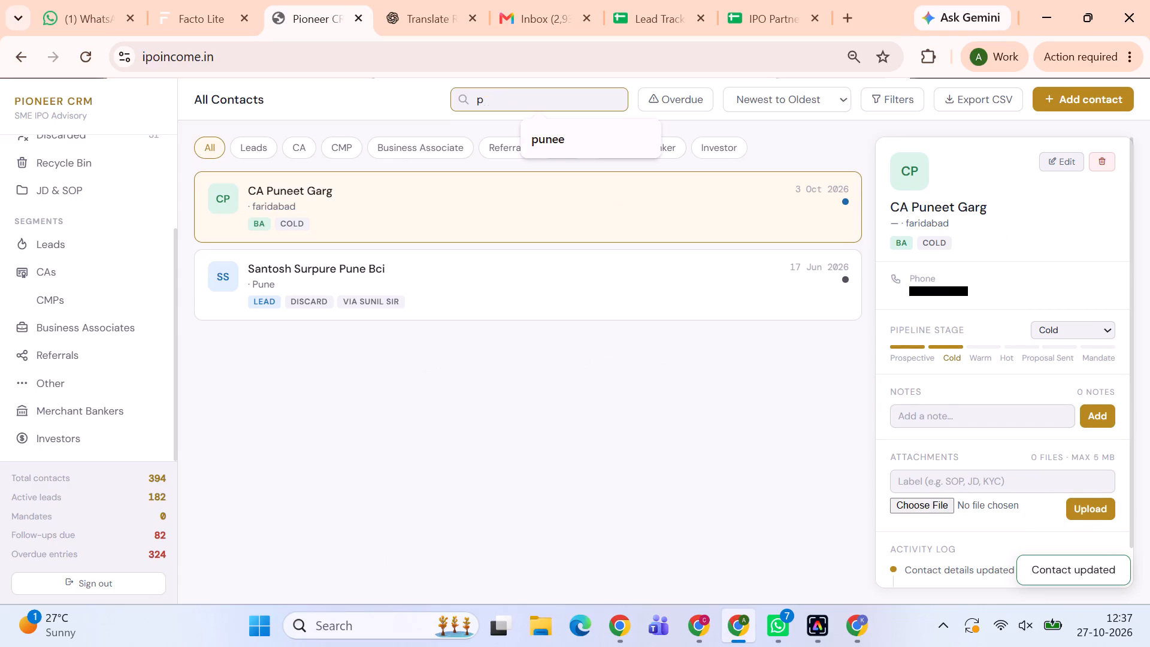
pyautogui.press('BackSpace')
pyautogui.press('BackSpace')
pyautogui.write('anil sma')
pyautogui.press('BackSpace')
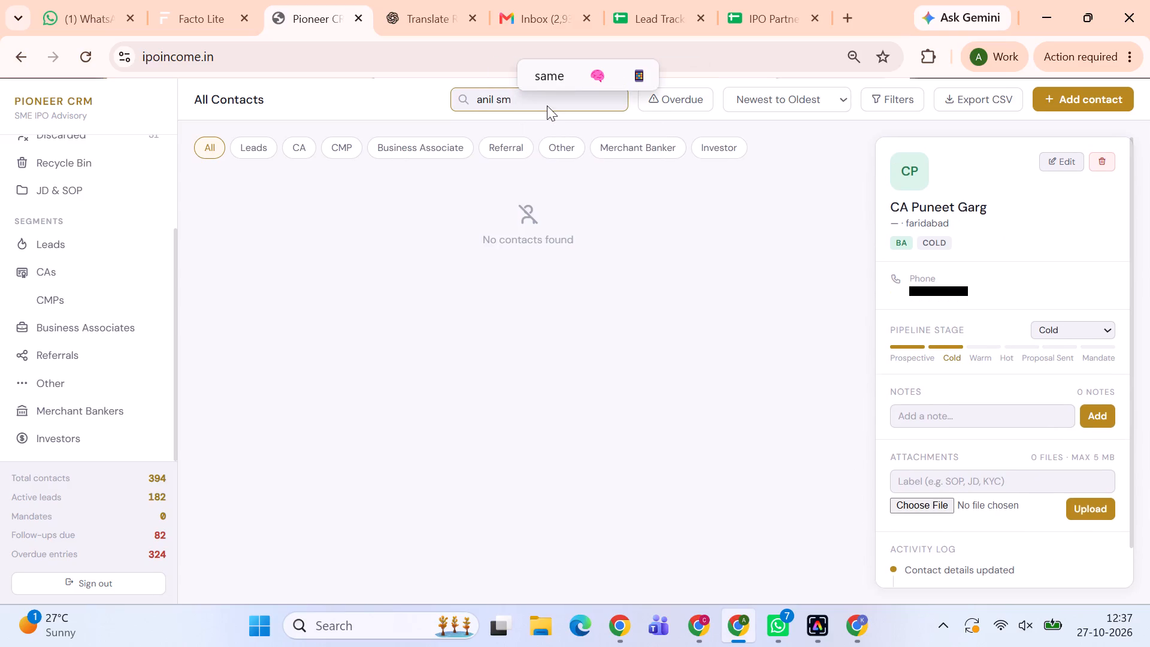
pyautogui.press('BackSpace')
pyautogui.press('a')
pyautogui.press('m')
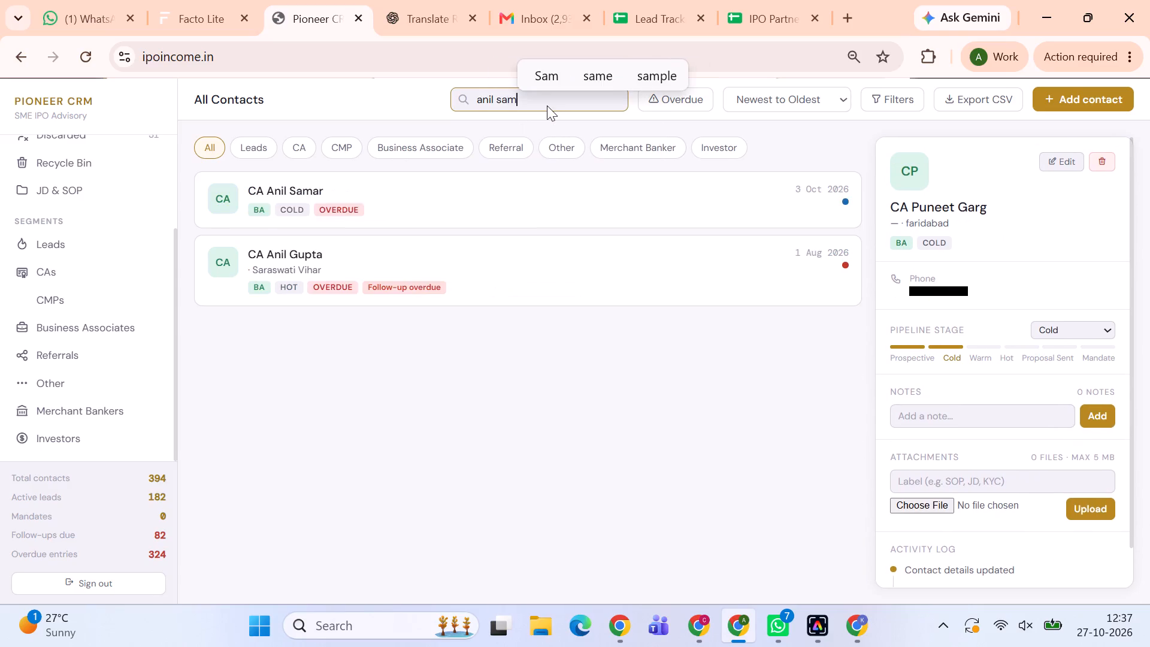
pyautogui.click(483, 187)
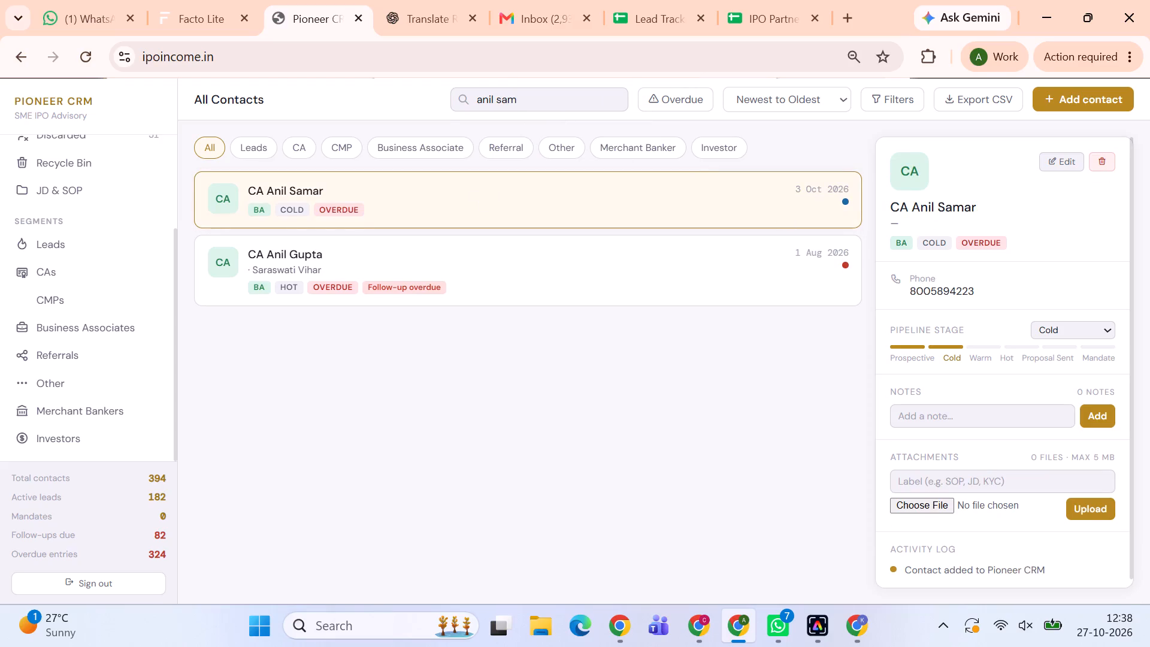
# Replace the contact search with "ca sriniva" and open the matching business associate's record to review it.
pyautogui.click(565, 102)
pyautogui.press('BackSpace')
pyautogui.press('BackSpace')
pyautogui.press('BackSpace')
pyautogui.press('BackSpace')
pyautogui.press('BackSpace')
pyautogui.press('BackSpace')
pyautogui.press('BackSpace')
pyautogui.press('BackSpace')
pyautogui.press('BackSpace')
pyautogui.press('BackSpace')
pyautogui.press('BackSpace')
pyautogui.press('BackSpace')
pyautogui.press('BackSpace')
pyautogui.press('BackSpace')
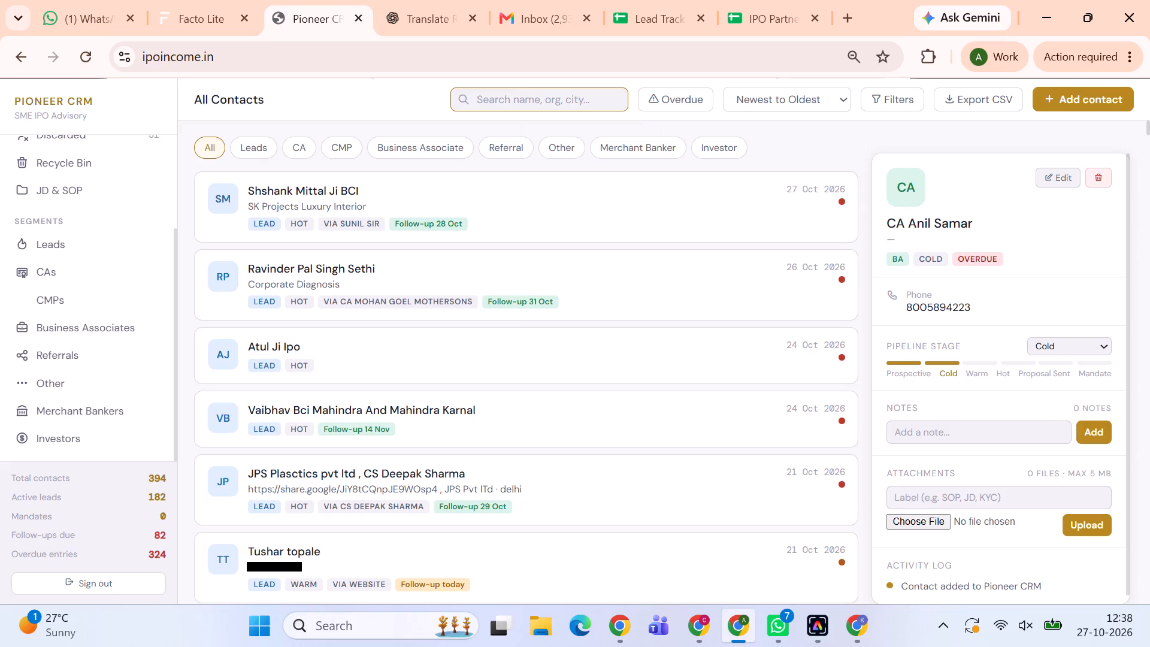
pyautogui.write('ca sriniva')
pyautogui.click(538, 204)
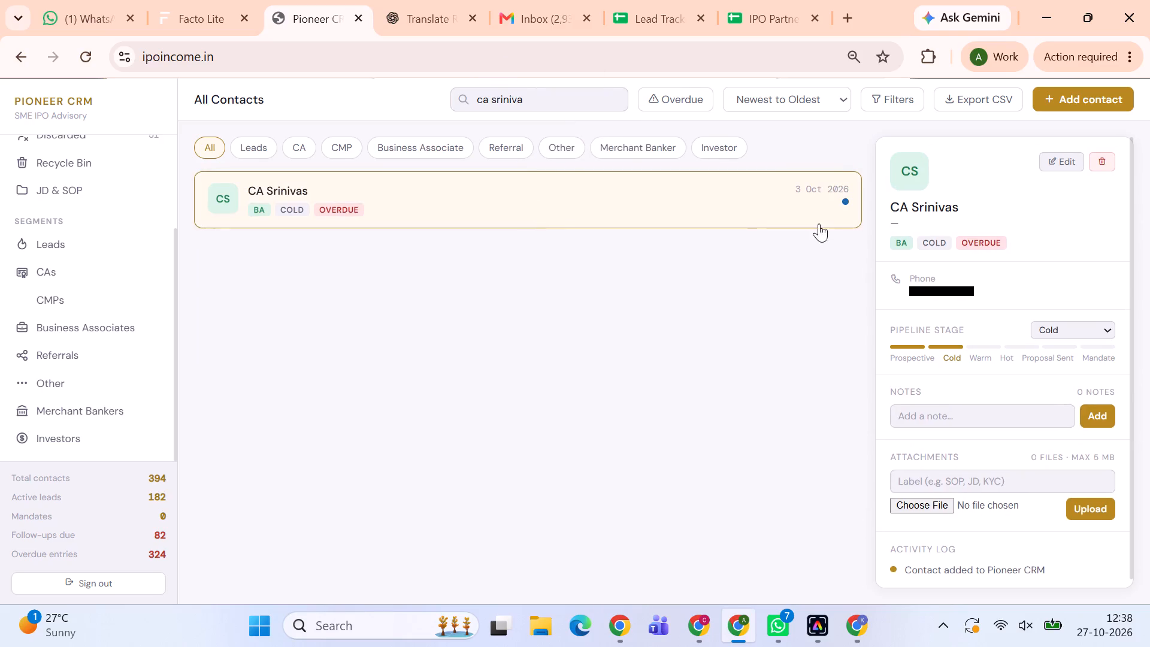
# Replace the contact search with "praful" and open the matching business associate's record to review it.
pyautogui.click(584, 101)
pyautogui.press('BackSpace')
pyautogui.press('BackSpace')
pyautogui.press('BackSpace')
pyautogui.press('BackSpace')
pyautogui.press('BackSpace')
pyautogui.press('BackSpace')
pyautogui.press('BackSpace')
pyautogui.press('BackSpace')
pyautogui.press('BackSpace')
pyautogui.press('BackSpace')
pyautogui.press('BackSpace')
pyautogui.press('BackSpace')
pyautogui.press('BackSpace')
pyautogui.press('BackSpace')
pyautogui.press('BackSpace')
pyautogui.press('BackSpace')
pyautogui.press('BackSpace')
pyautogui.press('BackSpace')
pyautogui.press('BackSpace')
pyautogui.press('BackSpace')
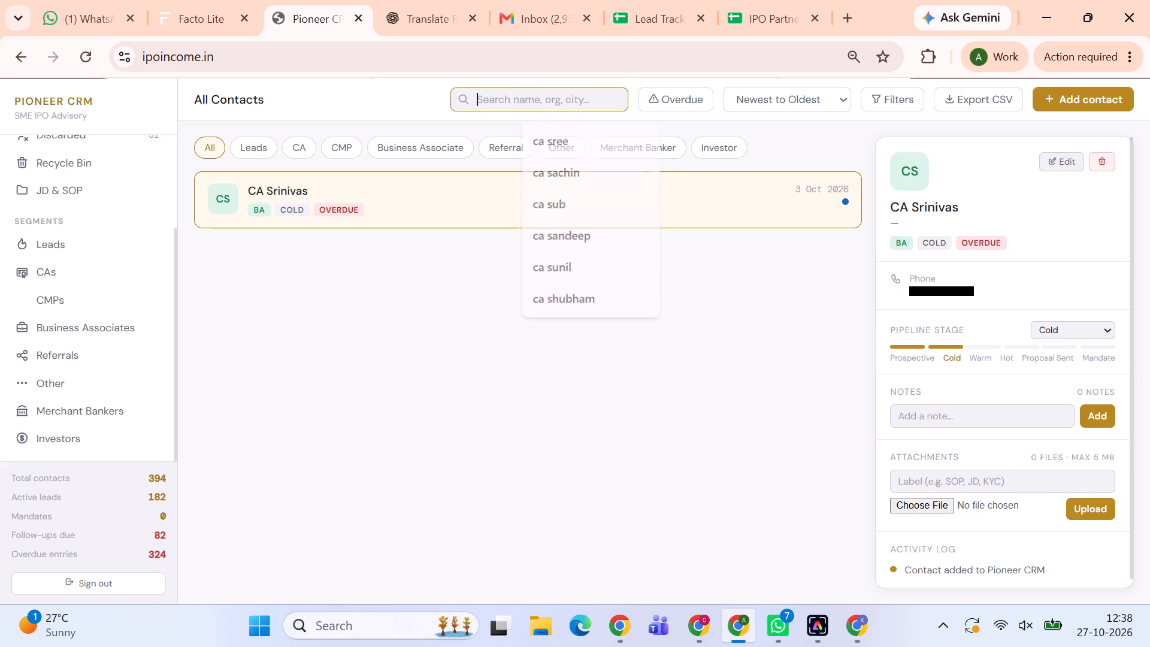
pyautogui.write('praful')
pyautogui.click(564, 191)
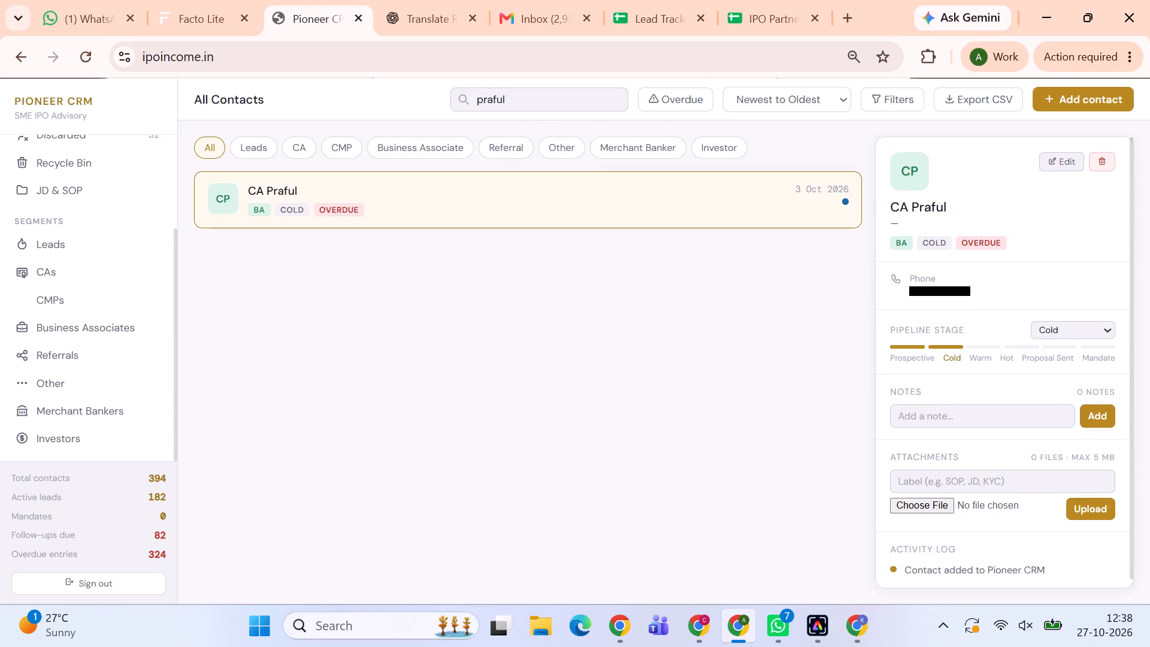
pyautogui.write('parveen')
# Replace the contact search with "subir" and open the matching business associate's record to review it.
pyautogui.click(613, 98)
pyautogui.press('BackSpace')
pyautogui.press('BackSpace')
pyautogui.press('BackSpace')
pyautogui.press('BackSpace')
pyautogui.press('BackSpace')
pyautogui.press('BackSpace')
pyautogui.press('BackSpace')
pyautogui.press('BackSpace')
pyautogui.press('BackSpace')
pyautogui.press('BackSpace')
pyautogui.press('BackSpace')
pyautogui.press('BackSpace')
pyautogui.press('BackSpace')
pyautogui.press('BackSpace')
pyautogui.press('BackSpace')
pyautogui.press('BackSpace')
pyautogui.press('BackSpace')
pyautogui.press('BackSpace')
pyautogui.press('BackSpace')
pyautogui.press('BackSpace')
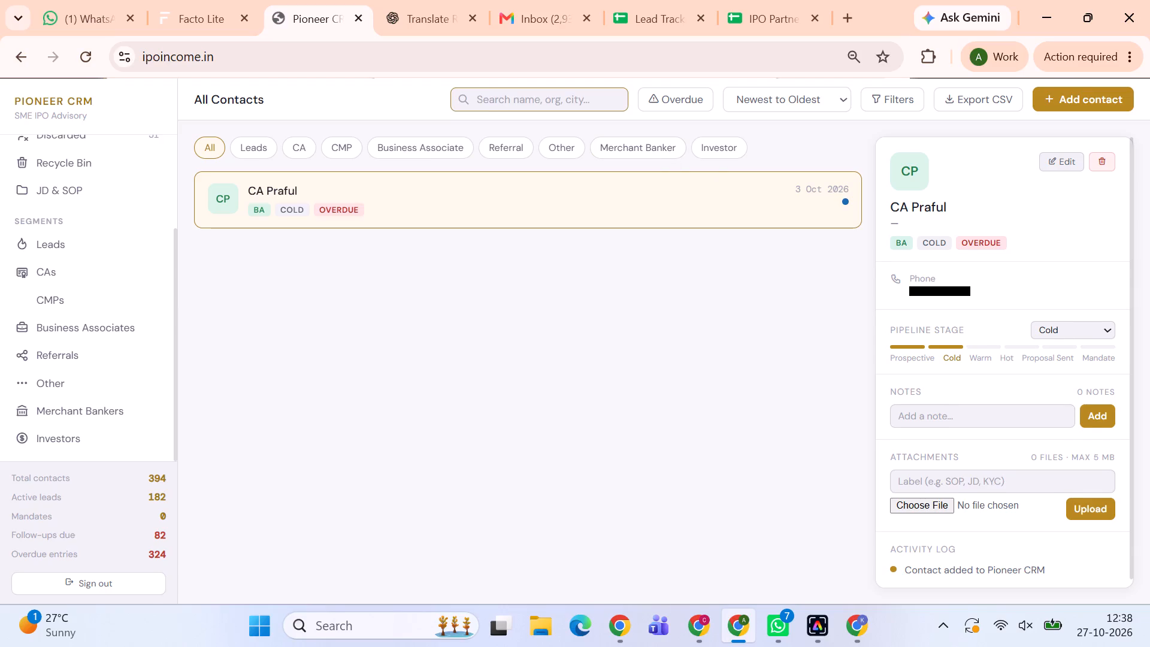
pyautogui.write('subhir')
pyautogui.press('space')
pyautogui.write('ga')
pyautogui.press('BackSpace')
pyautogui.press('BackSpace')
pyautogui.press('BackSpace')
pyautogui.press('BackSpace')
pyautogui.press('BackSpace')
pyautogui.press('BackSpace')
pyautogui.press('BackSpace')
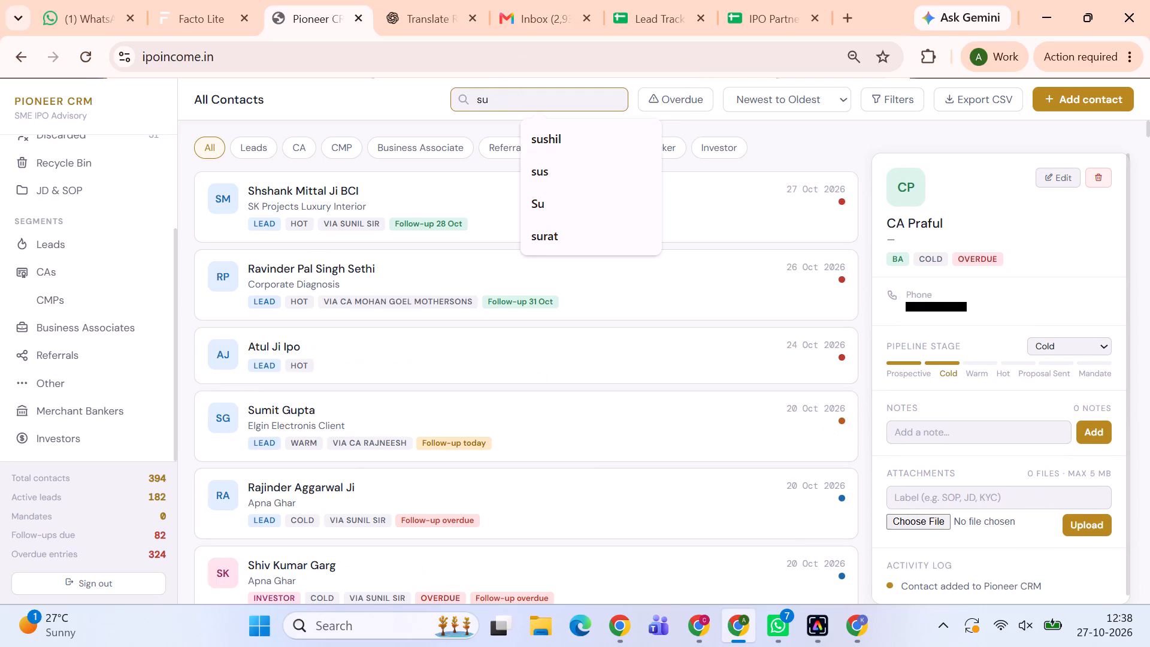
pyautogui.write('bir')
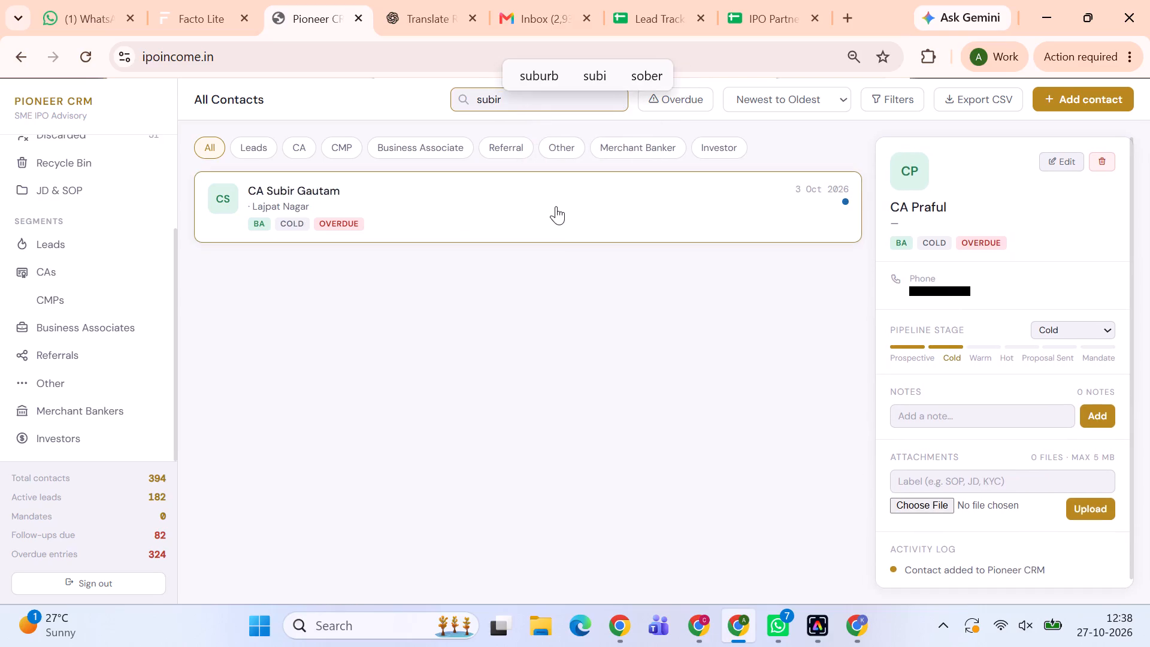
pyautogui.click(556, 206)
pyautogui.click(618, 104)
pyautogui.press('BackSpace')
pyautogui.press('BackSpace')
pyautogui.press('BackSpace')
pyautogui.press('BackSpace')
pyautogui.press('BackSpace')
pyautogui.press('BackSpace')
pyautogui.press('BackSpace')
pyautogui.press('BackSpace')
pyautogui.press('BackSpace')
pyautogui.press('BackSpace')
pyautogui.press('BackSpace')
pyautogui.press('BackSpace')
pyautogui.press('BackSpace')
pyautogui.press('BackSpace')
pyautogui.press('BackSpace')
pyautogui.press('BackSpace')
pyautogui.press('BackSpace')
pyautogui.press('BackSpace')
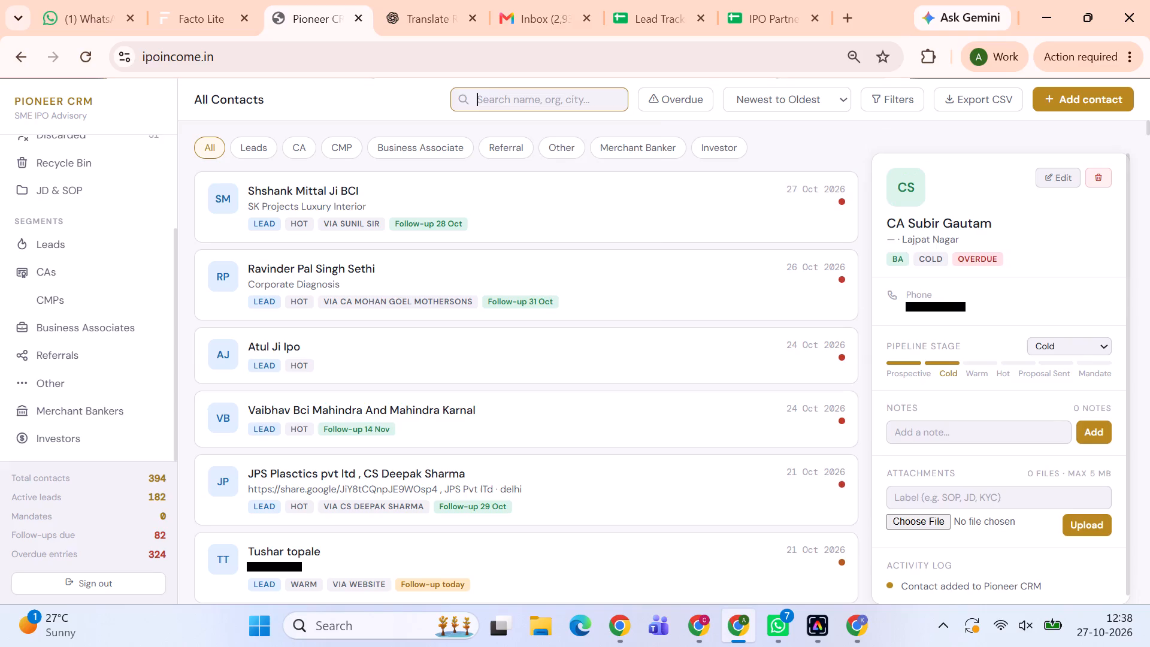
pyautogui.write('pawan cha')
pyautogui.click(628, 202)
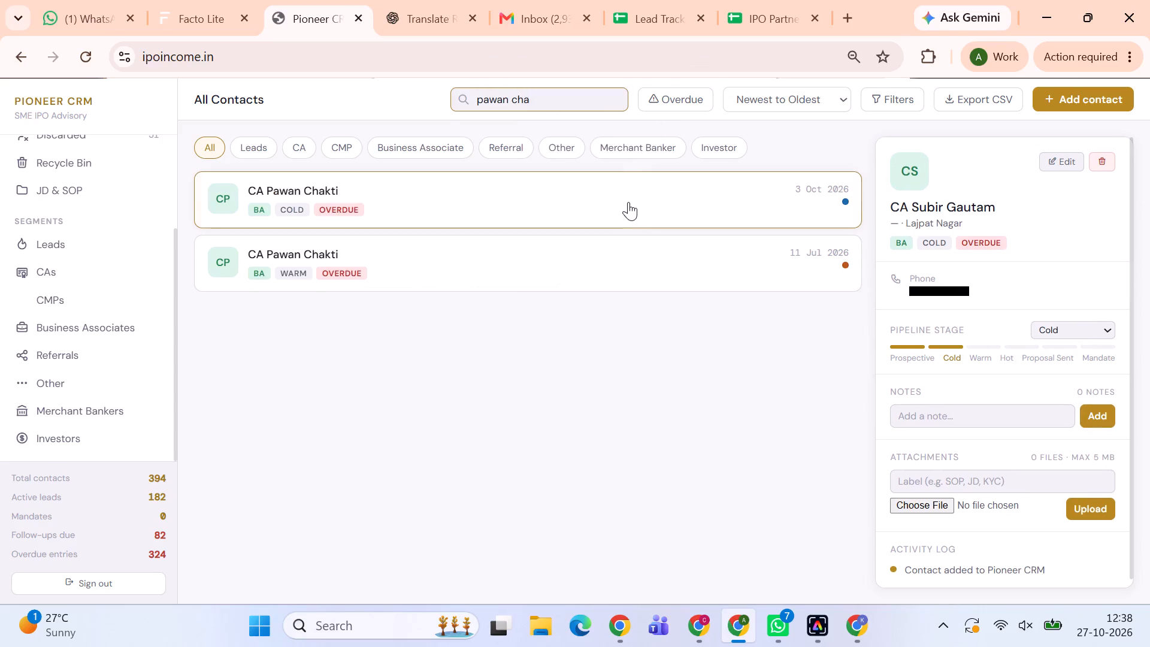
pyautogui.click(1113, 161)
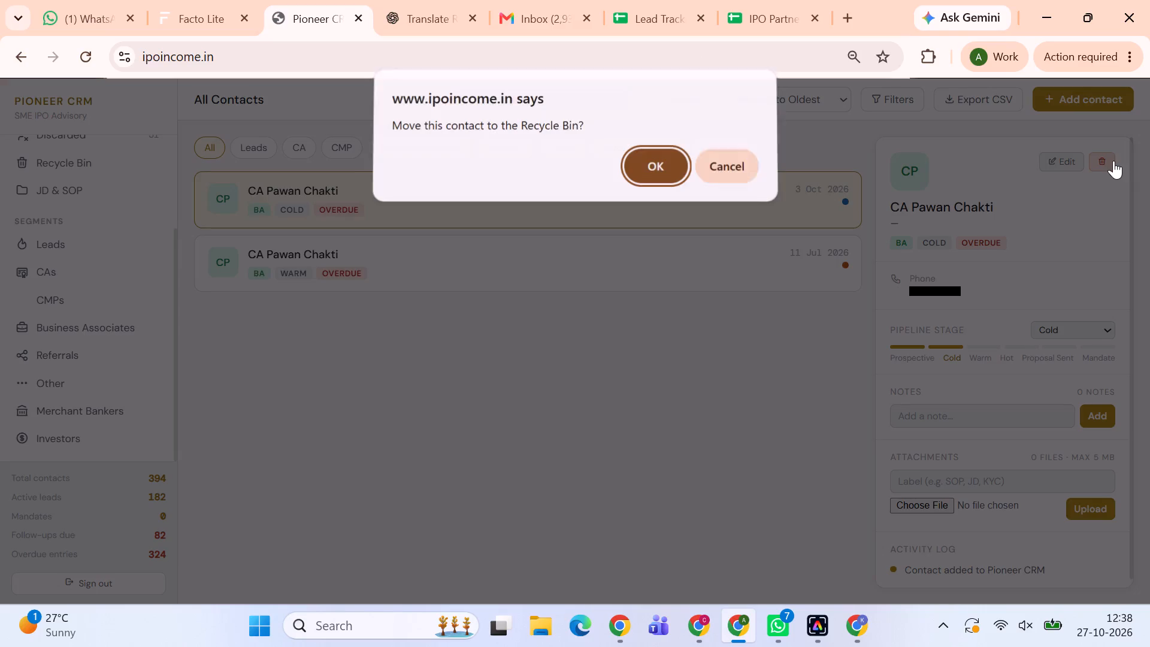
pyautogui.click(667, 167)
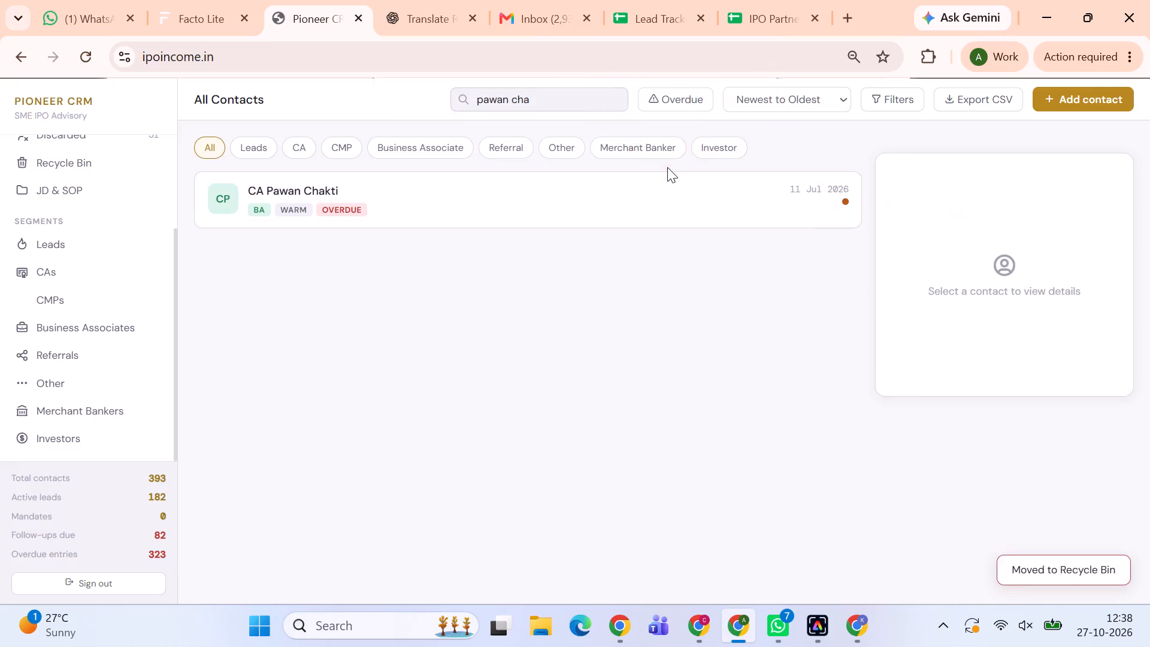
pyautogui.click(595, 87)
pyautogui.press('BackSpace')
pyautogui.press('BackSpace')
pyautogui.press('BackSpace')
pyautogui.press('BackSpace')
pyautogui.press('BackSpace')
pyautogui.press('BackSpace')
pyautogui.press('BackSpace')
pyautogui.press('BackSpace')
pyautogui.press('BackSpace')
pyautogui.press('BackSpace')
pyautogui.press('BackSpace')
pyautogui.press('BackSpace')
pyautogui.press('BackSpace')
pyautogui.press('BackSpace')
pyautogui.press('BackSpace')
pyautogui.press('BackSpace')
pyautogui.press('BackSpace')
pyautogui.press('BackSpace')
pyautogui.press('BackSpace')
pyautogui.press('BackSpace')
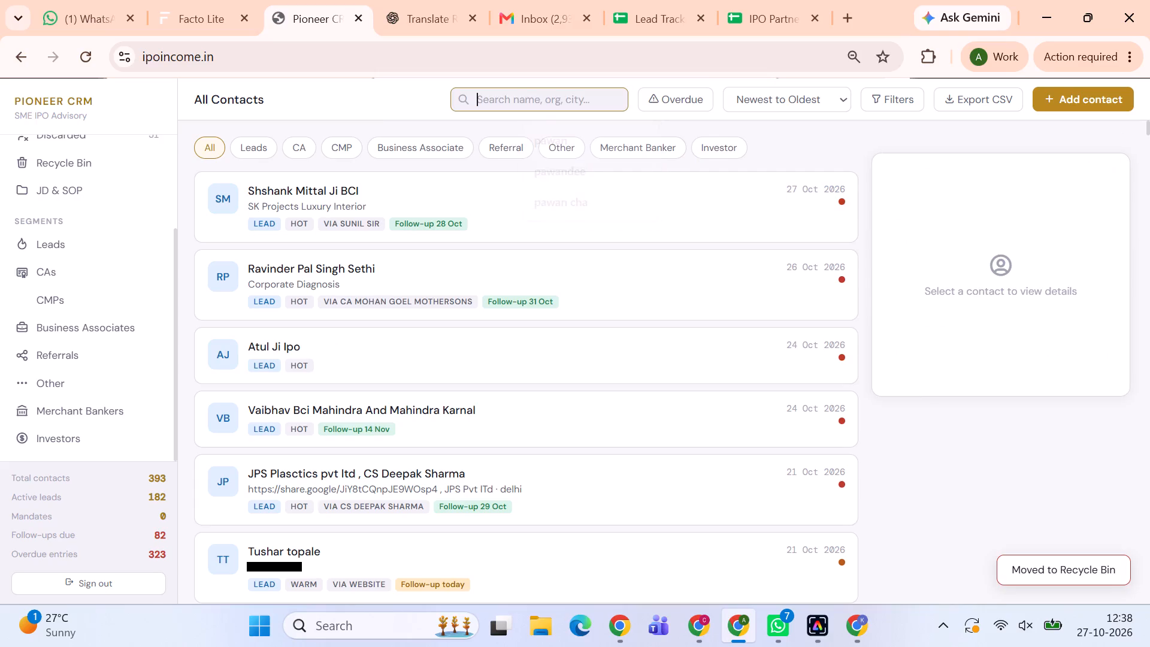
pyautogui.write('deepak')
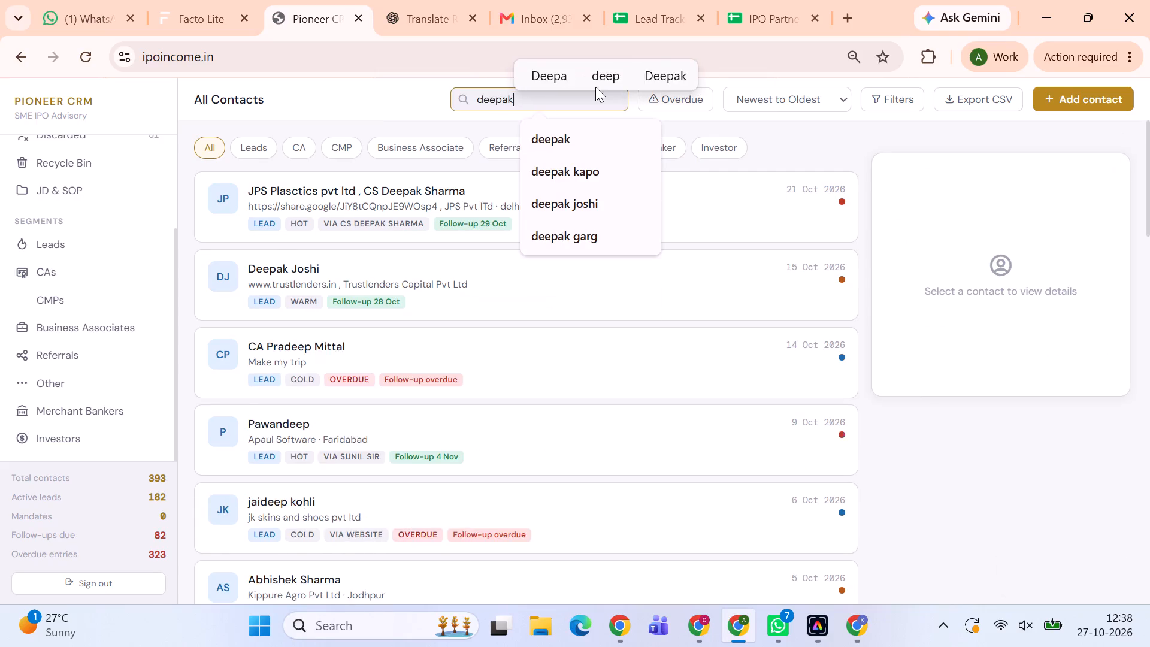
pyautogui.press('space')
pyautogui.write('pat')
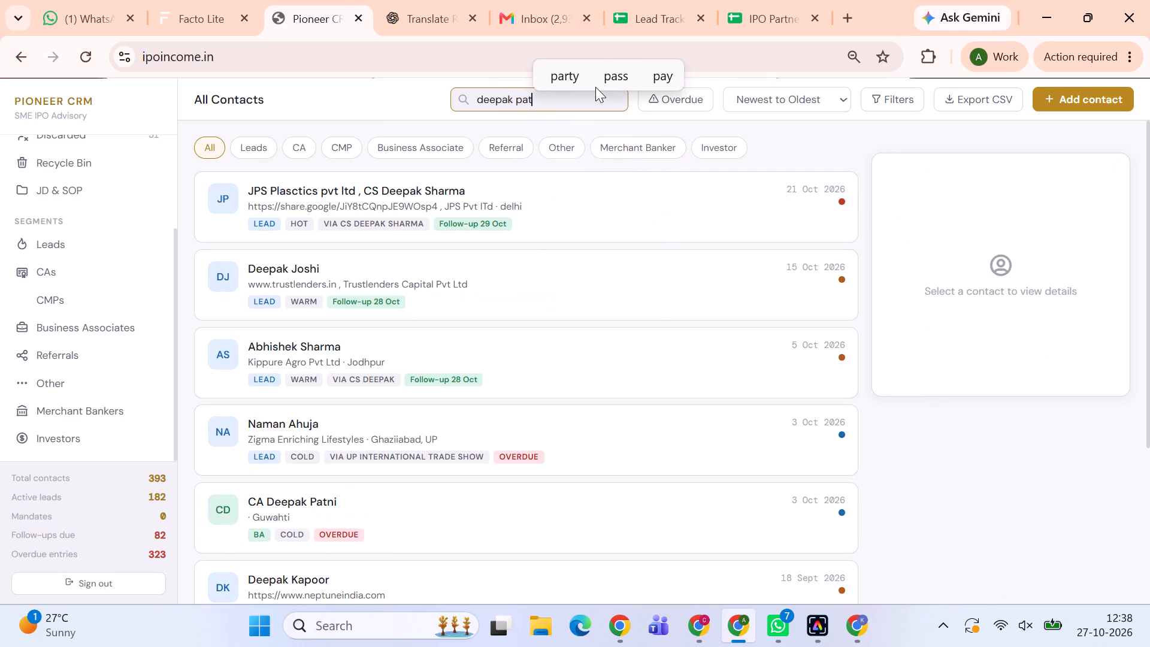
pyautogui.click(620, 188)
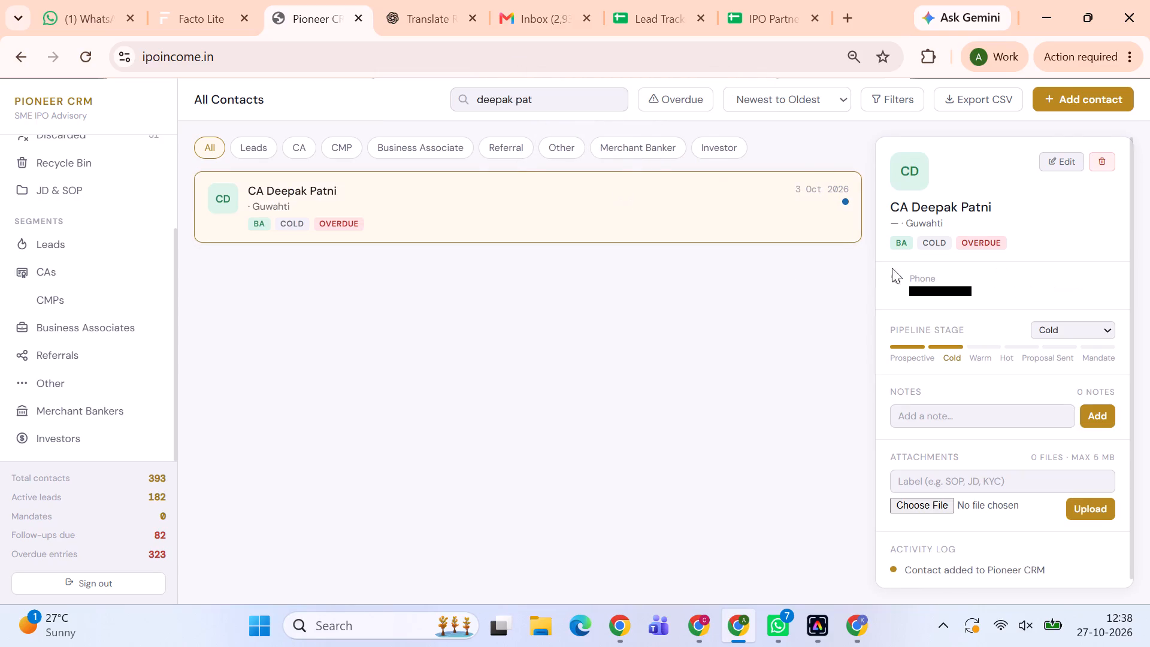
# Replace the contact search with "raman" and open the second cold business associate's record to review it.
pyautogui.click(581, 93)
pyautogui.press('BackSpace')
pyautogui.press('BackSpace')
pyautogui.press('BackSpace')
pyautogui.press('BackSpace')
pyautogui.press('BackSpace')
pyautogui.press('BackSpace')
pyautogui.press('BackSpace')
pyautogui.press('BackSpace')
pyautogui.press('BackSpace')
pyautogui.press('BackSpace')
pyautogui.press('BackSpace')
pyautogui.press('BackSpace')
pyautogui.press('BackSpace')
pyautogui.press('BackSpace')
pyautogui.press('BackSpace')
pyautogui.press('BackSpace')
pyautogui.press('BackSpace')
pyautogui.press('BackSpace')
pyautogui.press('BackSpace')
pyautogui.press('BackSpace')
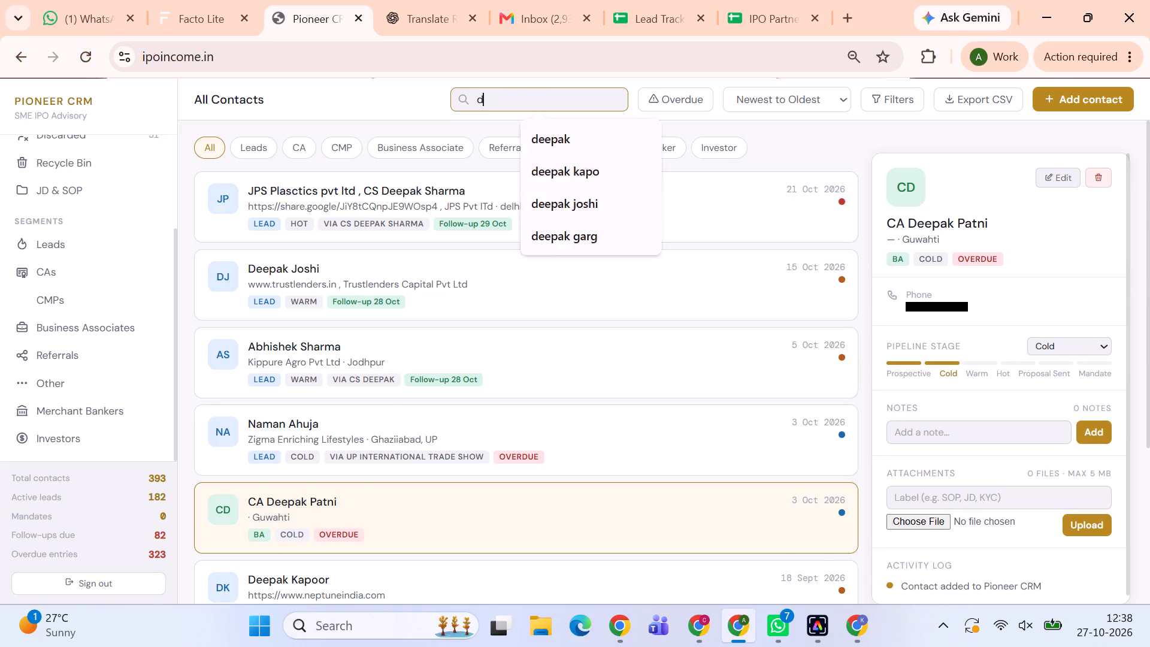
pyautogui.write('raman')
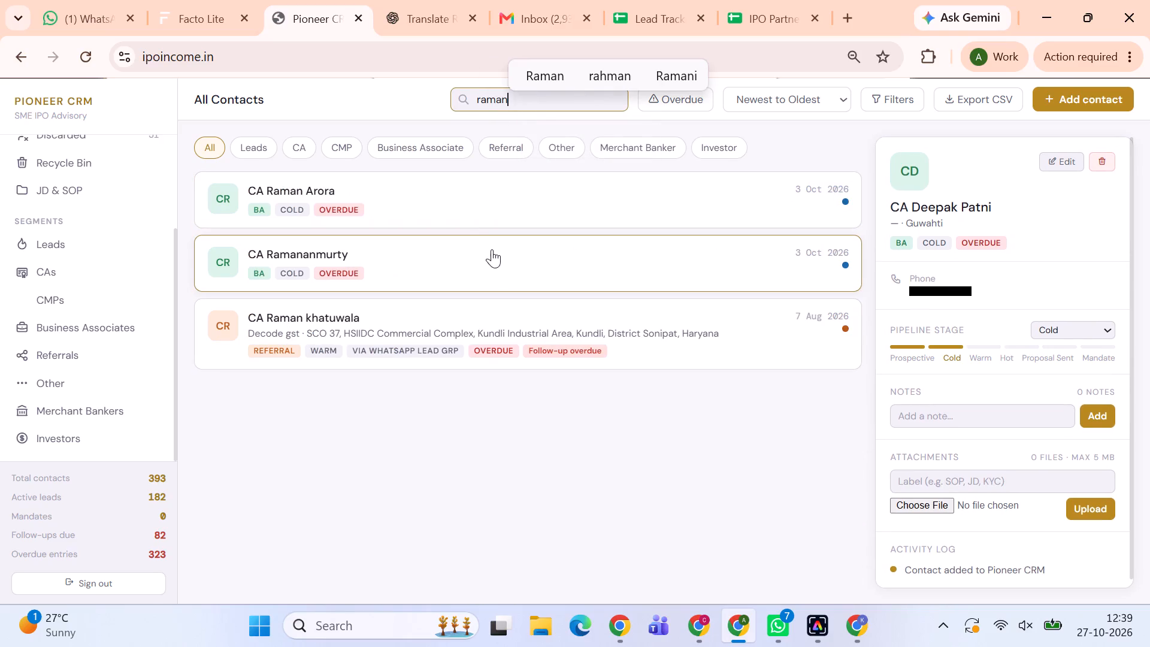
pyautogui.click(490, 249)
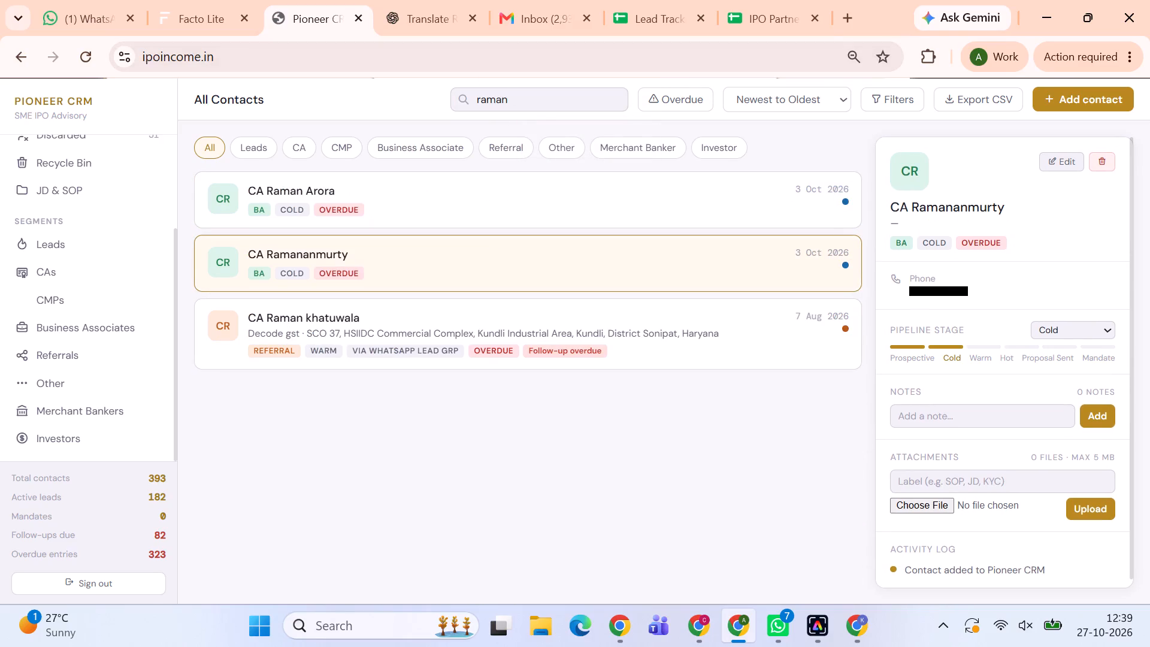
# Replace the contact search with "chirag" and open the matching business associate's record to review it.
pyautogui.click(609, 88)
pyautogui.press('BackSpace')
pyautogui.press('BackSpace')
pyautogui.press('BackSpace')
pyautogui.press('BackSpace')
pyautogui.press('BackSpace')
pyautogui.press('BackSpace')
pyautogui.press('BackSpace')
pyautogui.press('BackSpace')
pyautogui.press('BackSpace')
pyautogui.press('BackSpace')
pyautogui.press('BackSpace')
pyautogui.press('BackSpace')
pyautogui.press('BackSpace')
pyautogui.press('BackSpace')
pyautogui.press('BackSpace')
pyautogui.press('BackSpace')
pyautogui.press('BackSpace')
pyautogui.press('BackSpace')
pyautogui.press('BackSpace')
pyautogui.press('BackSpace')
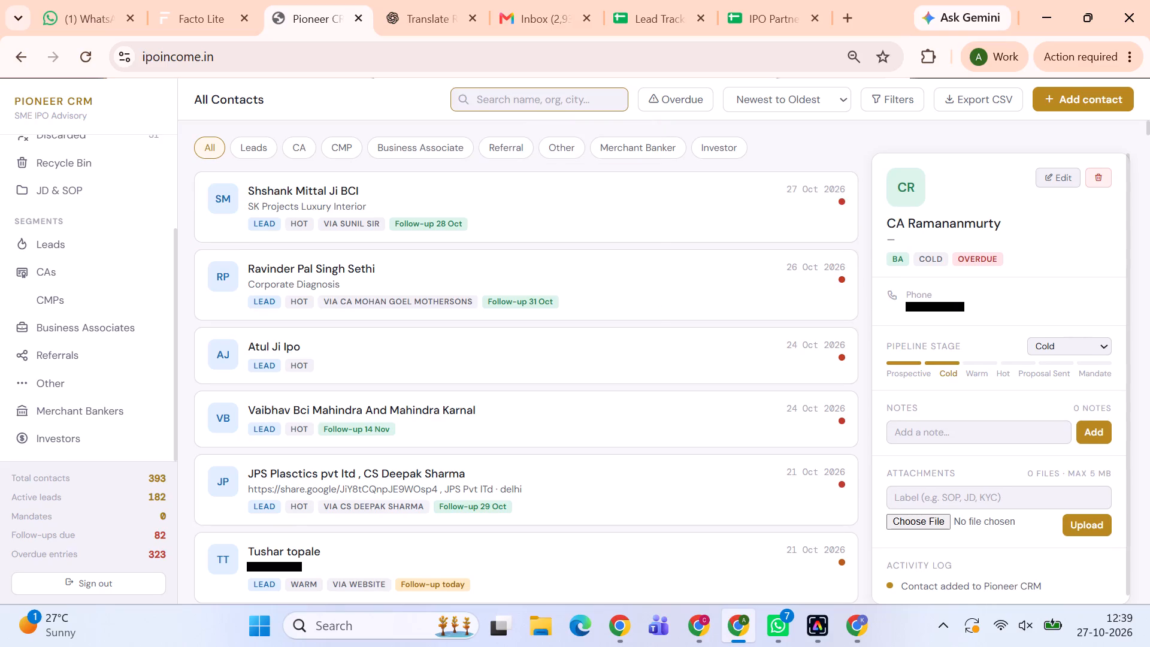
pyautogui.write('chirag')
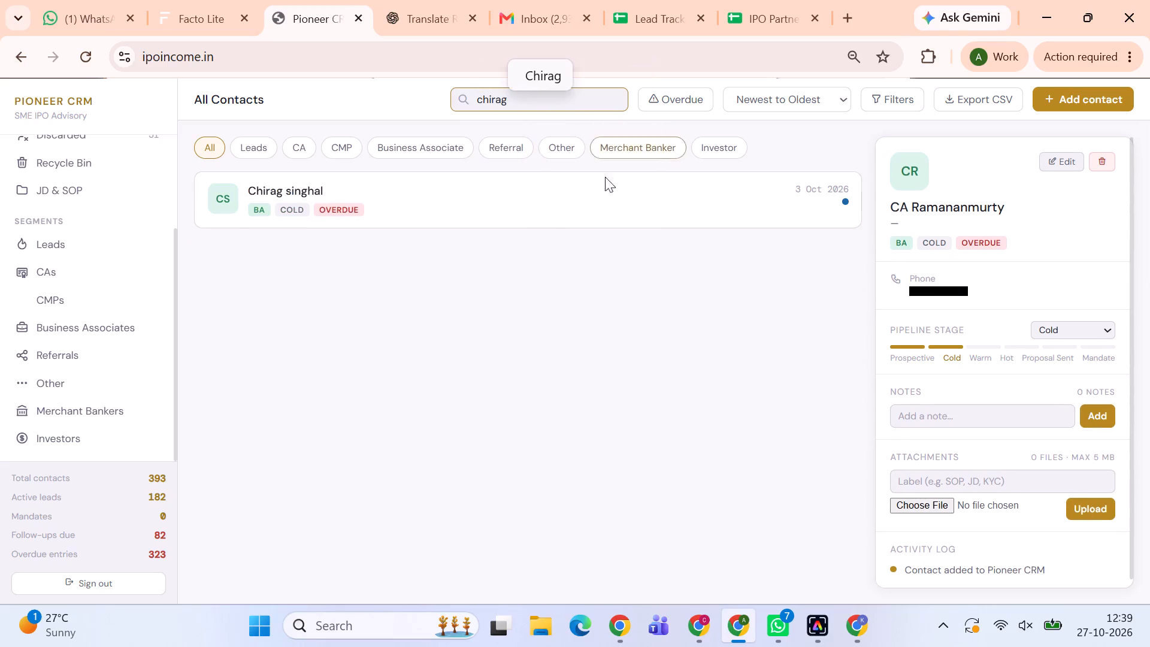
pyautogui.click(582, 192)
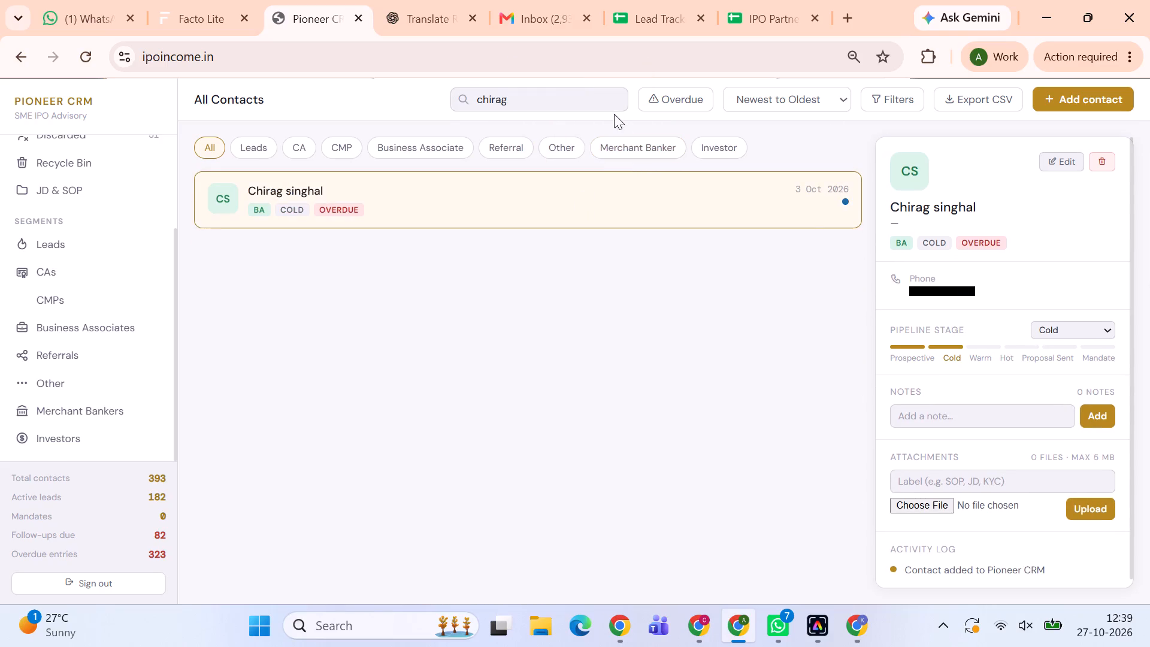
pyautogui.click(604, 104)
pyautogui.press('BackSpace')
pyautogui.press('BackSpace')
pyautogui.press('BackSpace')
pyautogui.press('BackSpace')
pyautogui.press('BackSpace')
pyautogui.press('BackSpace')
pyautogui.press('BackSpace')
pyautogui.press('BackSpace')
pyautogui.press('BackSpace')
pyautogui.press('BackSpace')
pyautogui.press('BackSpace')
pyautogui.press('BackSpace')
pyautogui.press('BackSpace')
pyautogui.press('BackSpace')
pyautogui.press('BackSpace')
pyautogui.press('BackSpace')
pyautogui.press('BackSpace')
pyautogui.press('BackSpace')
pyautogui.press('BackSpace')
pyautogui.press('BackSpace')
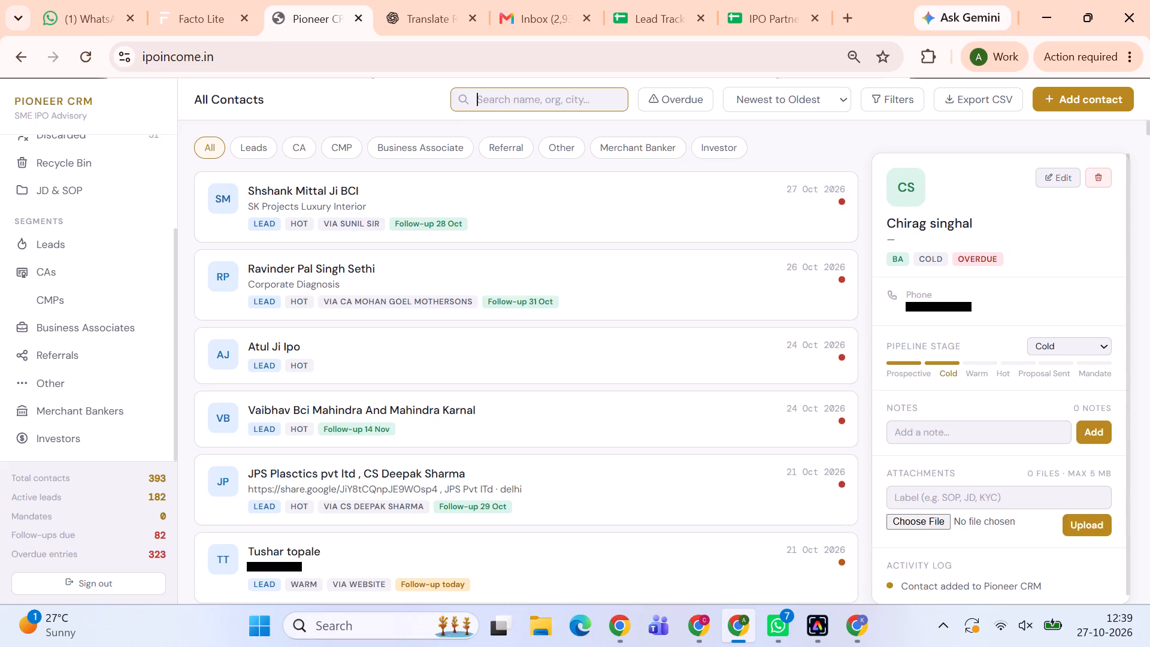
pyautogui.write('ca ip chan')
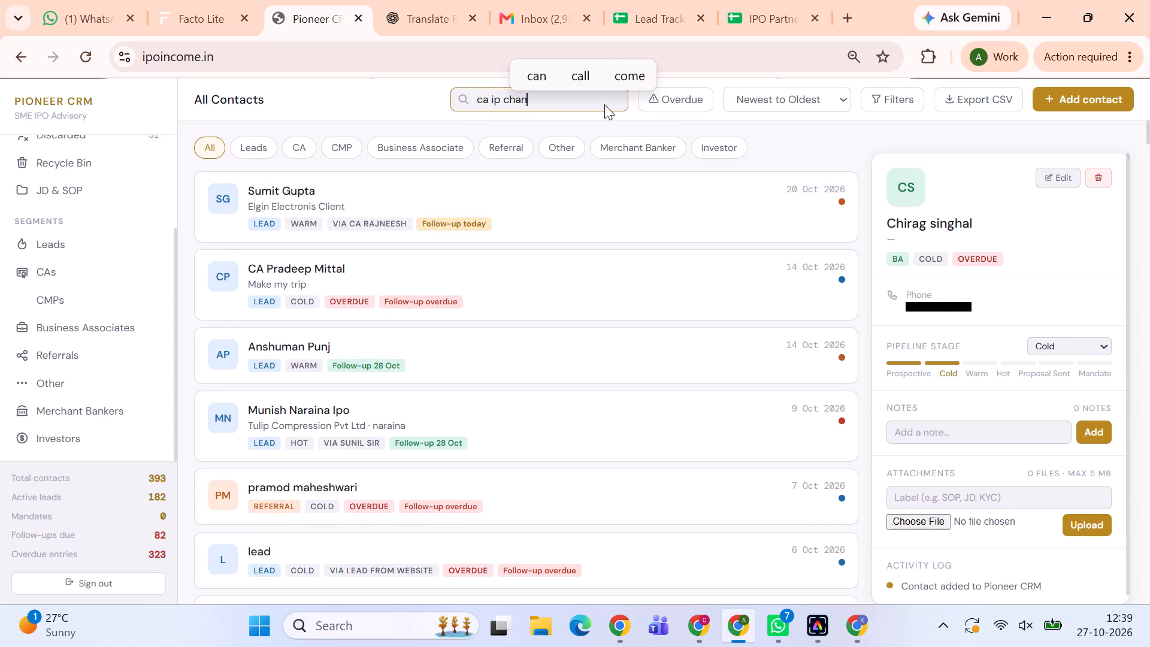
# Open the CA IP Chandarsekar Company business associate record from the search matches to review it.
pyautogui.click(488, 205)
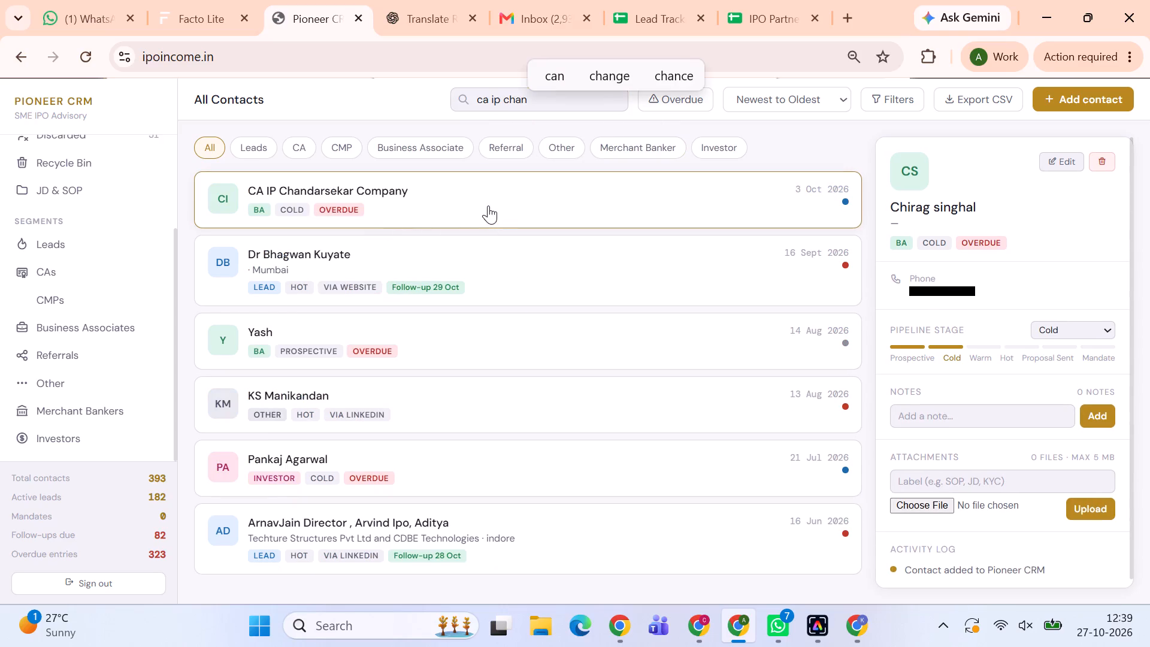
# Replace the contact search with "pradee" and open the cold lead's record for Make my trip to review it.
pyautogui.click(567, 103)
pyautogui.press('BackSpace')
pyautogui.press('BackSpace')
pyautogui.press('BackSpace')
pyautogui.press('BackSpace')
pyautogui.press('BackSpace')
pyautogui.press('BackSpace')
pyautogui.press('BackSpace')
pyautogui.press('BackSpace')
pyautogui.press('BackSpace')
pyautogui.press('BackSpace')
pyautogui.press('BackSpace')
pyautogui.press('BackSpace')
pyautogui.press('BackSpace')
pyautogui.press('BackSpace')
pyautogui.press('BackSpace')
pyautogui.press('BackSpace')
pyautogui.press('BackSpace')
pyautogui.press('BackSpace')
pyautogui.press('BackSpace')
pyautogui.press('BackSpace')
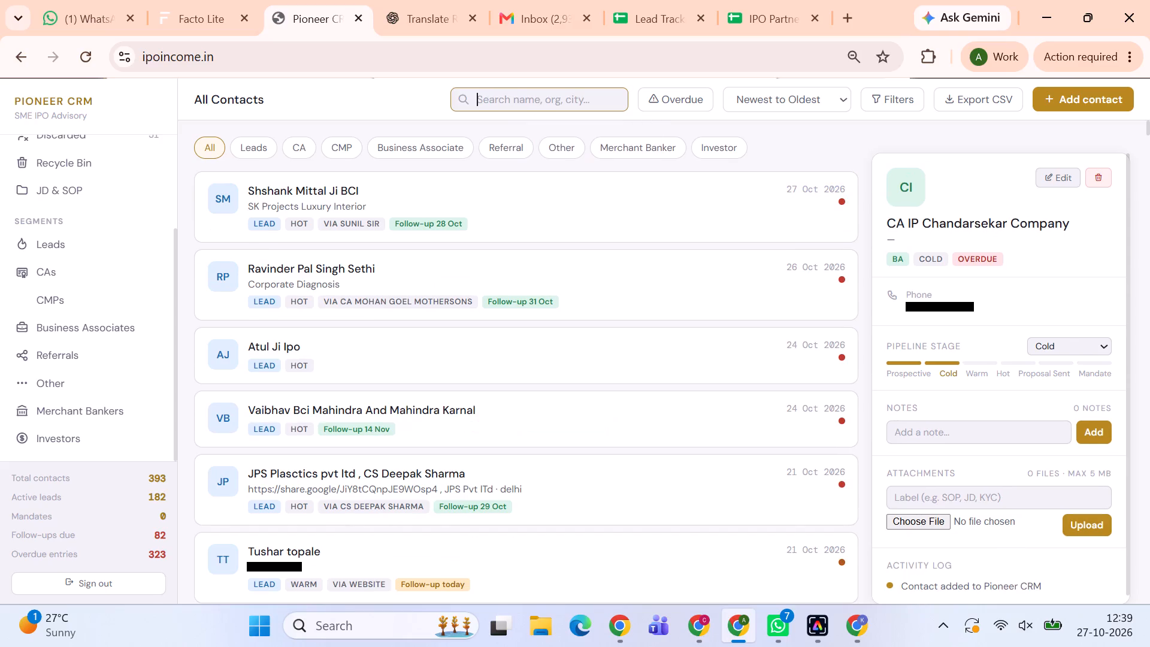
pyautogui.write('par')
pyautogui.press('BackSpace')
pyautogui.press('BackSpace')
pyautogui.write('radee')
pyautogui.click(572, 214)
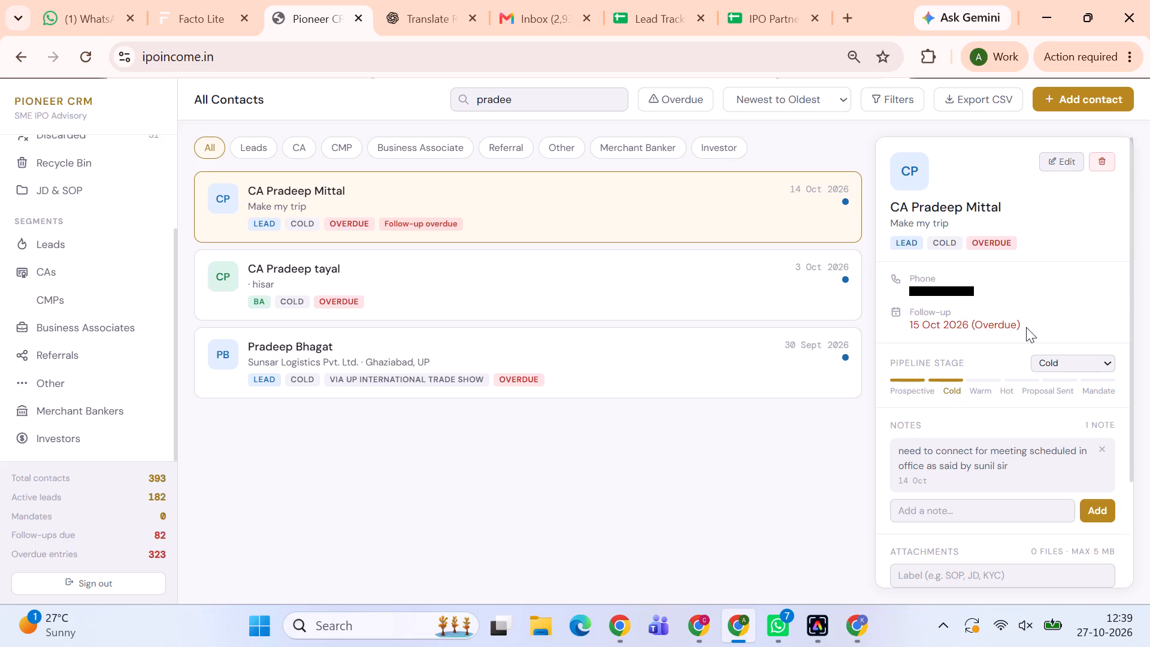
# Open the matching cold business associate's record in Hisar to review it, and dismiss the WhatsApp notification.
pyautogui.click(665, 266)
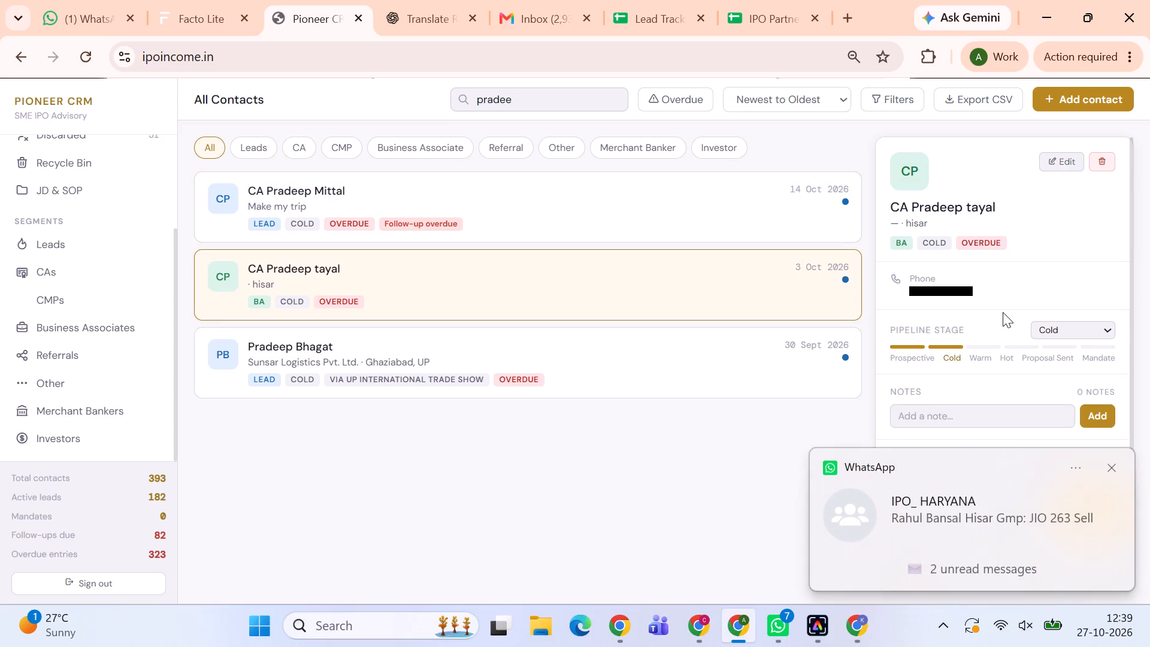
pyautogui.click(1103, 467)
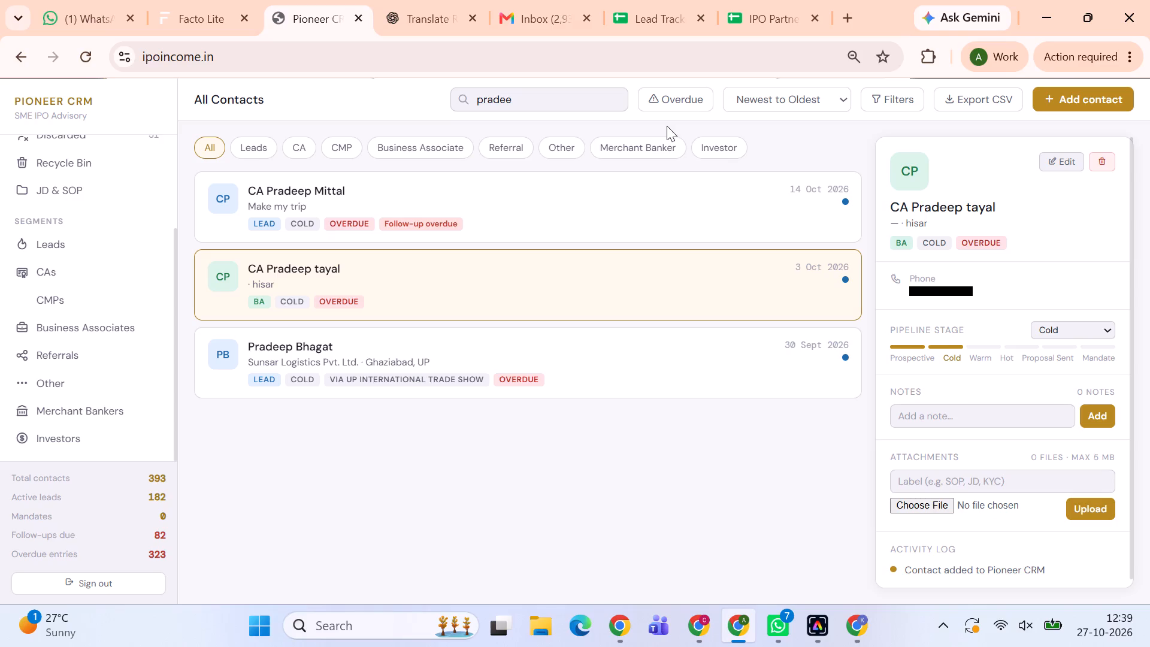
# Clear the current contact search text for another contact lookup.
pyautogui.click(585, 105)
pyautogui.press('BackSpace')
pyautogui.press('BackSpace')
pyautogui.press('BackSpace')
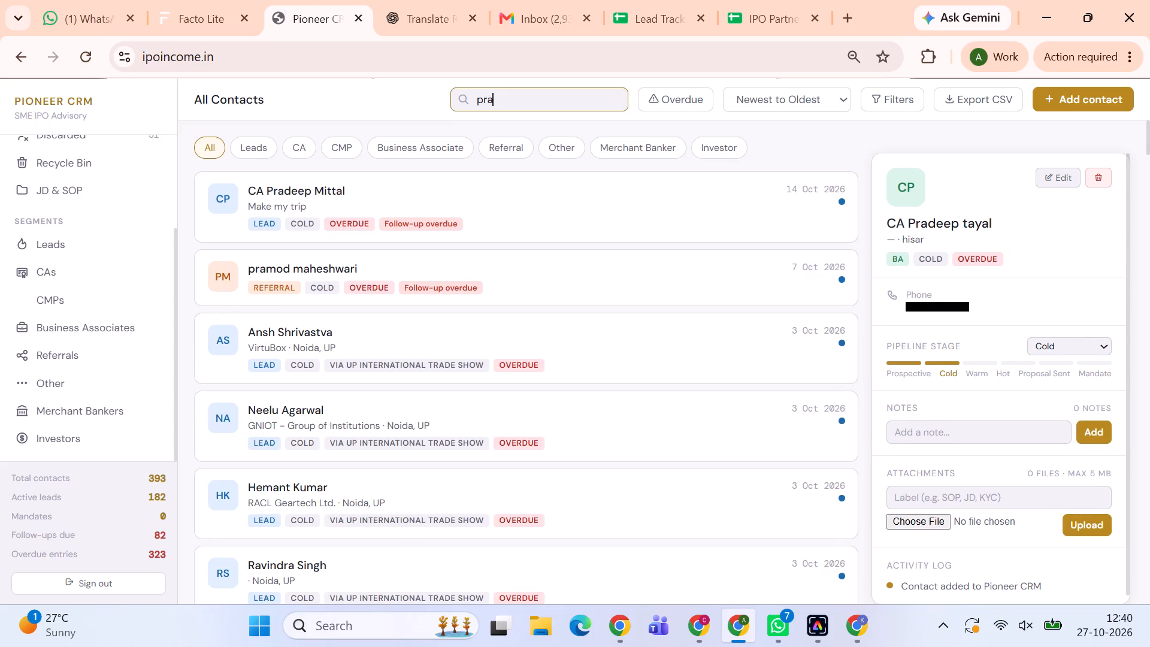
# Replace the contact search with "kamalkant" and open the matching Mumbai business associate's record to review it.
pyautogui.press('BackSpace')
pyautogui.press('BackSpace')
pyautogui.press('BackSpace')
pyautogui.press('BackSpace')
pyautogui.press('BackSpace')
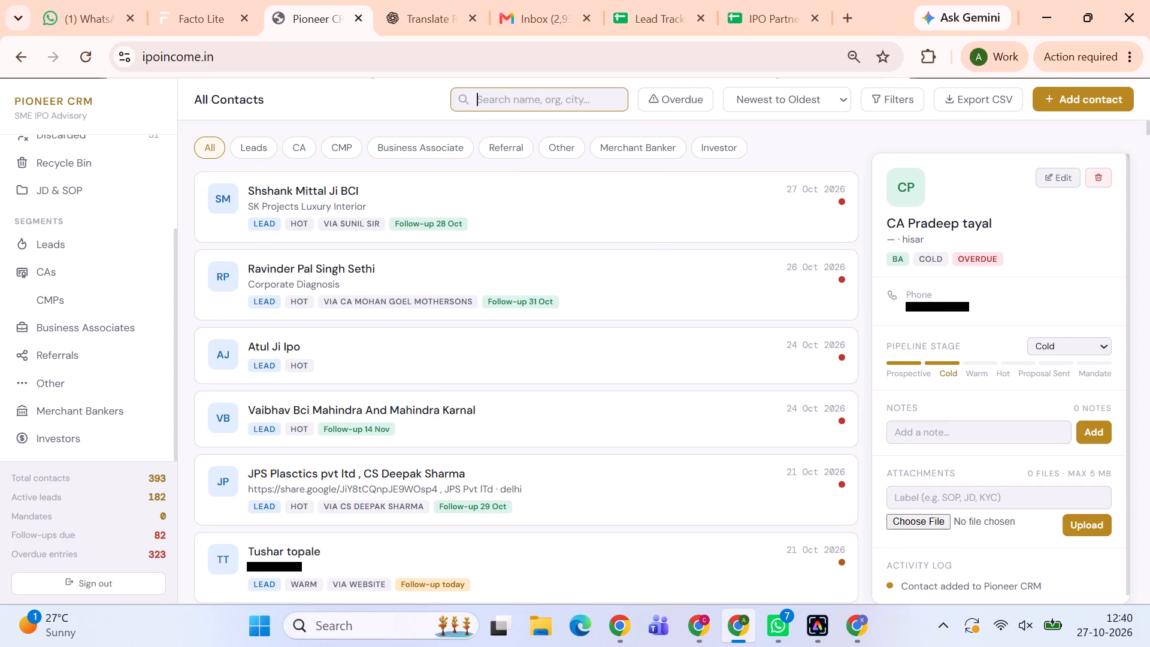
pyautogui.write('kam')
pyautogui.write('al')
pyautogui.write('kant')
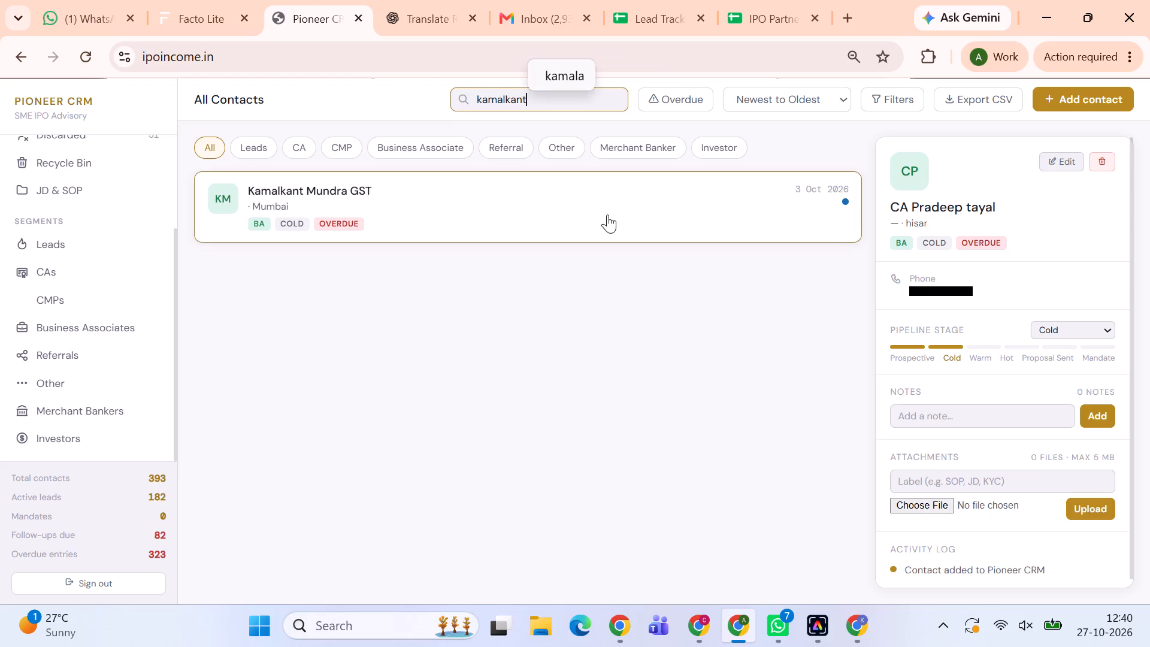
pyautogui.click(607, 214)
# Replace the contact search with "saravan" and open the matching cold business associate's record to review it.
pyautogui.click(554, 92)
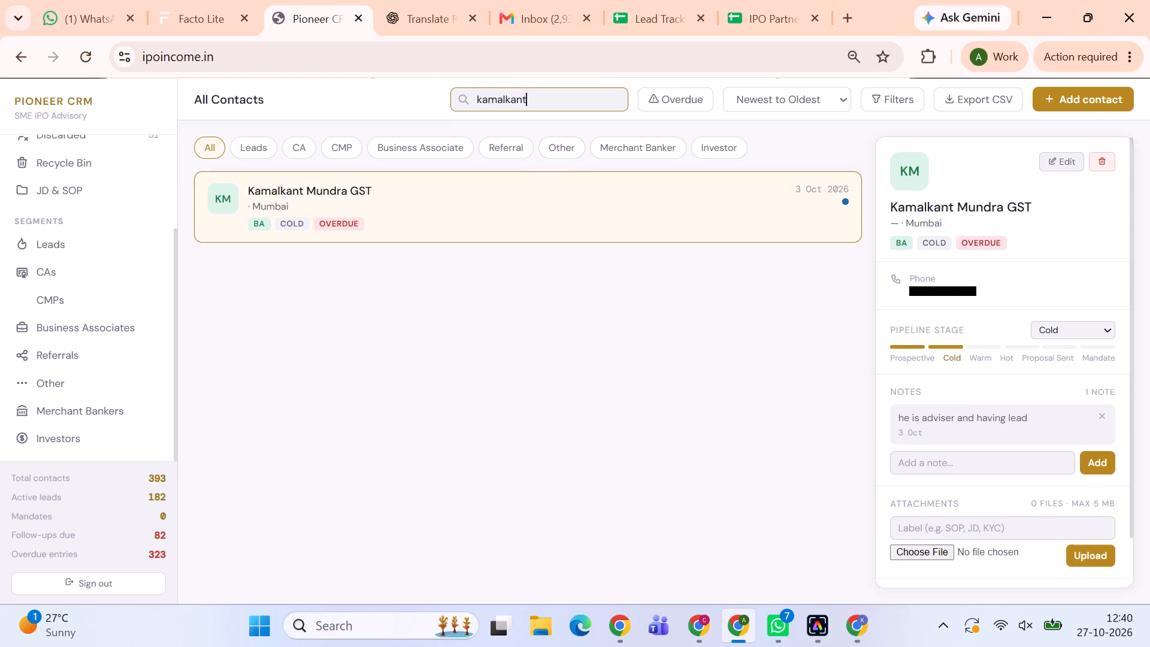
pyautogui.press('BackSpace')
pyautogui.press('BackSpace')
pyautogui.press('BackSpace')
pyautogui.press('BackSpace')
pyautogui.press('BackSpace')
pyautogui.press('BackSpace')
pyautogui.press('BackSpace')
pyautogui.press('BackSpace')
pyautogui.press('BackSpace')
pyautogui.press('BackSpace')
pyautogui.press('BackSpace')
pyautogui.press('BackSpace')
pyautogui.press('BackSpace')
pyautogui.press('BackSpace')
pyautogui.press('BackSpace')
pyautogui.press('BackSpace')
pyautogui.press('BackSpace')
pyautogui.press('BackSpace')
pyautogui.press('BackSpace')
pyautogui.press('BackSpace')
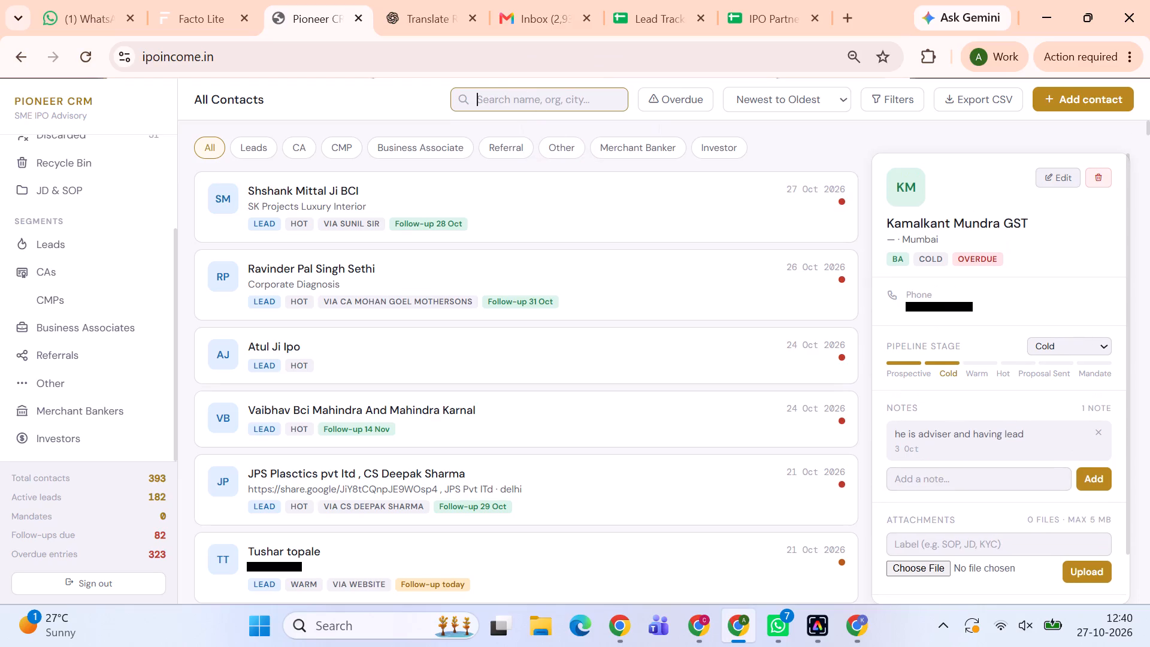
pyautogui.write('saravannan')
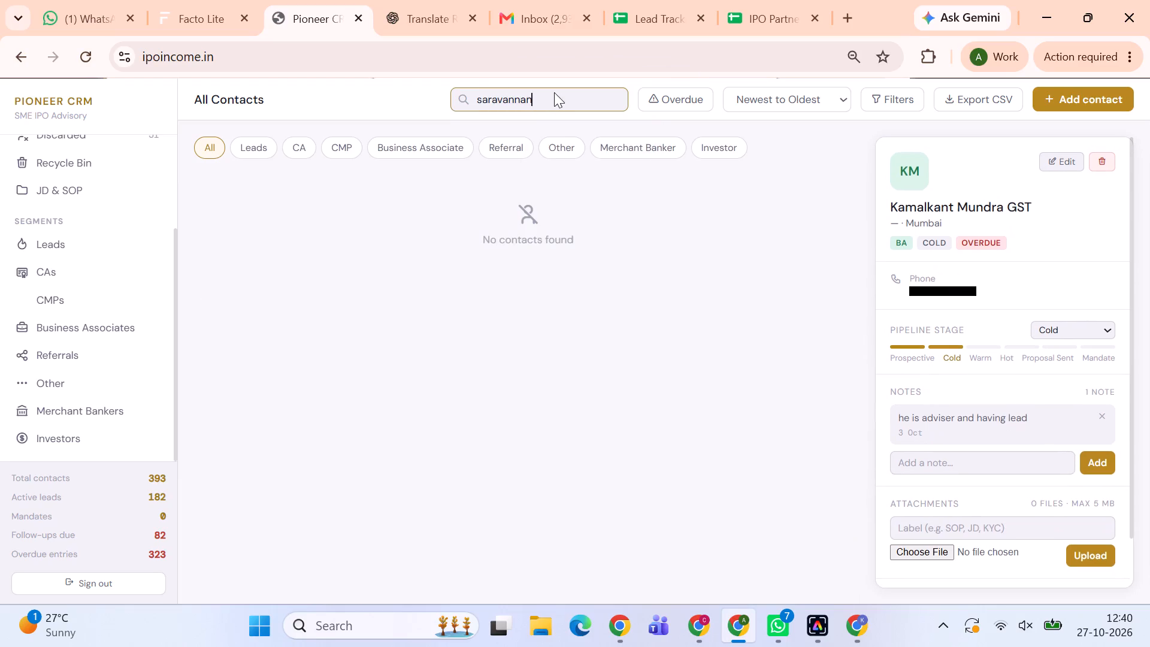
pyautogui.press('BackSpace')
pyautogui.press('BackSpace')
pyautogui.press('BackSpace')
pyautogui.click(596, 179)
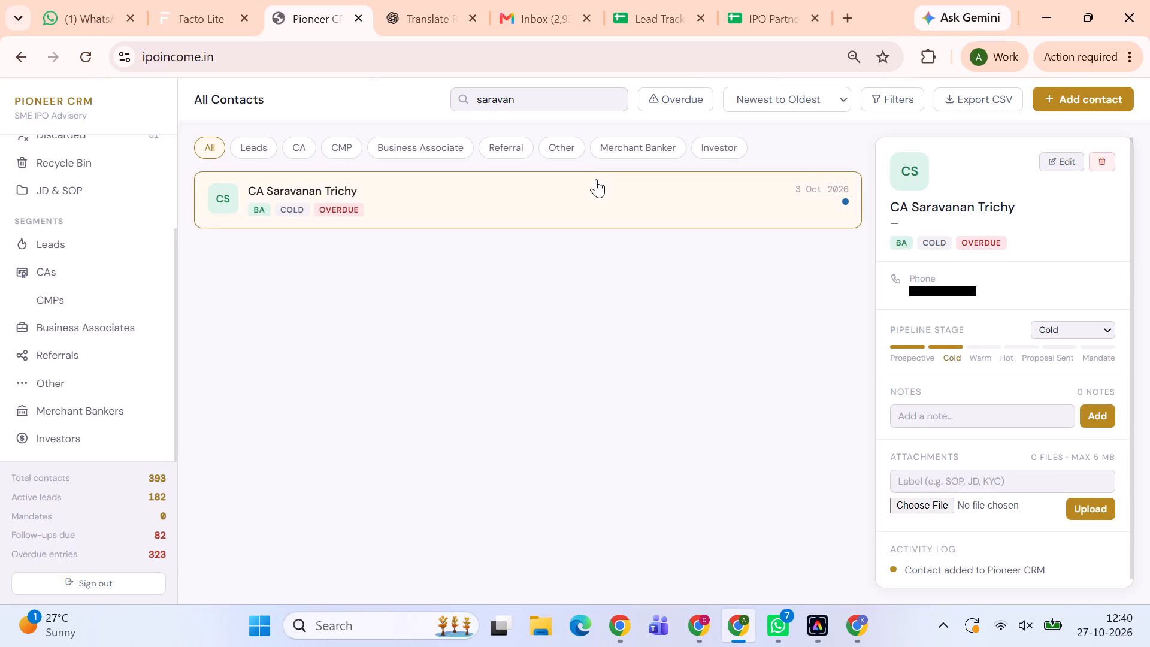
# Replace the contact search with "mohan" to look up that contact.
pyautogui.moveTo(535, 84); pyautogui.dragTo(530, 93)
pyautogui.click(530, 93)
pyautogui.press('BackSpace')
pyautogui.press('BackSpace')
pyautogui.press('BackSpace')
pyautogui.press('BackSpace')
pyautogui.press('BackSpace')
pyautogui.press('BackSpace')
pyautogui.press('BackSpace')
pyautogui.press('BackSpace')
pyautogui.press('BackSpace')
pyautogui.press('BackSpace')
pyautogui.press('BackSpace')
pyautogui.press('BackSpace')
pyautogui.press('BackSpace')
pyautogui.press('BackSpace')
pyautogui.write('mohan')
pyautogui.press('space')
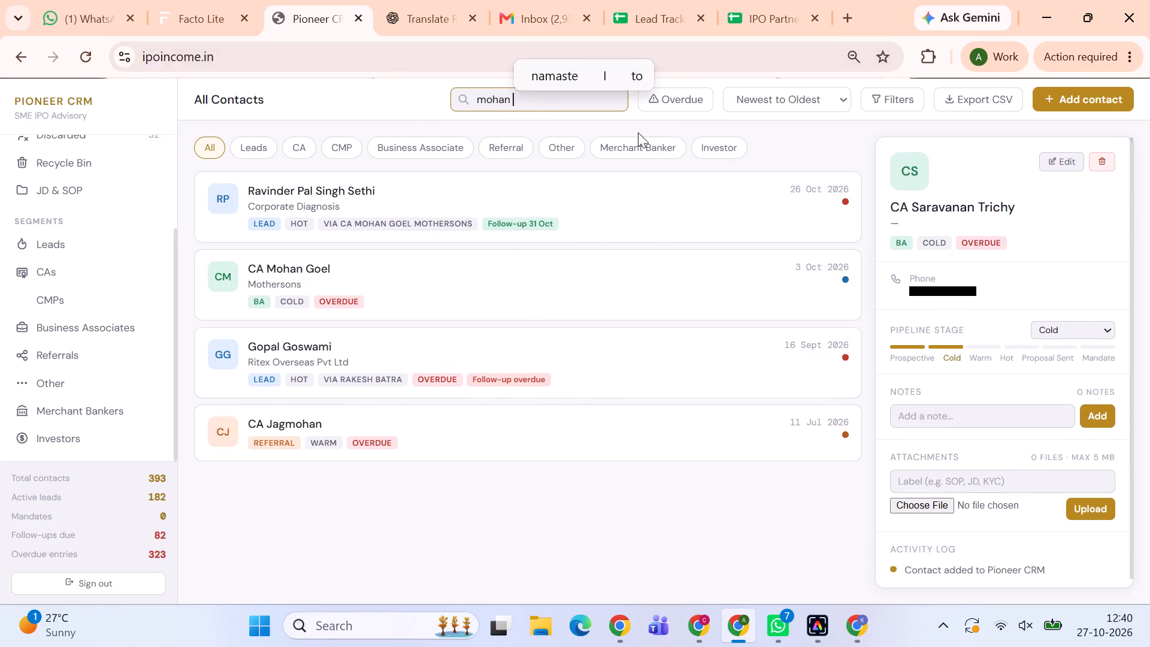
# Replace the contact search with "sarthak" and open the matching Anand Vihar business associate's record to review it.
pyautogui.press('BackSpace')
pyautogui.press('BackSpace')
pyautogui.press('BackSpace')
pyautogui.press('BackSpace')
pyautogui.press('BackSpace')
pyautogui.press('BackSpace')
pyautogui.press('BackSpace')
pyautogui.press('BackSpace')
pyautogui.press('BackSpace')
pyautogui.press('BackSpace')
pyautogui.press('BackSpace')
pyautogui.press('BackSpace')
pyautogui.press('BackSpace')
pyautogui.press('BackSpace')
pyautogui.press('BackSpace')
pyautogui.press('BackSpace')
pyautogui.press('BackSpace')
pyautogui.press('BackSpace')
pyautogui.press('BackSpace')
pyautogui.press('BackSpace')
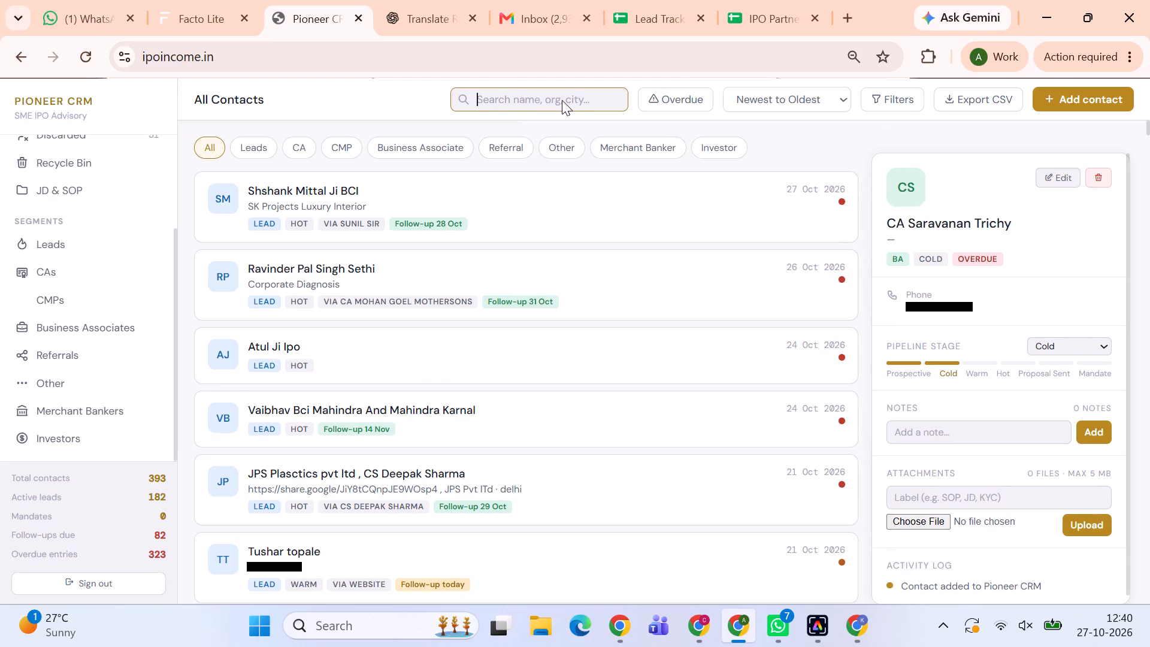
pyautogui.write('sarthak')
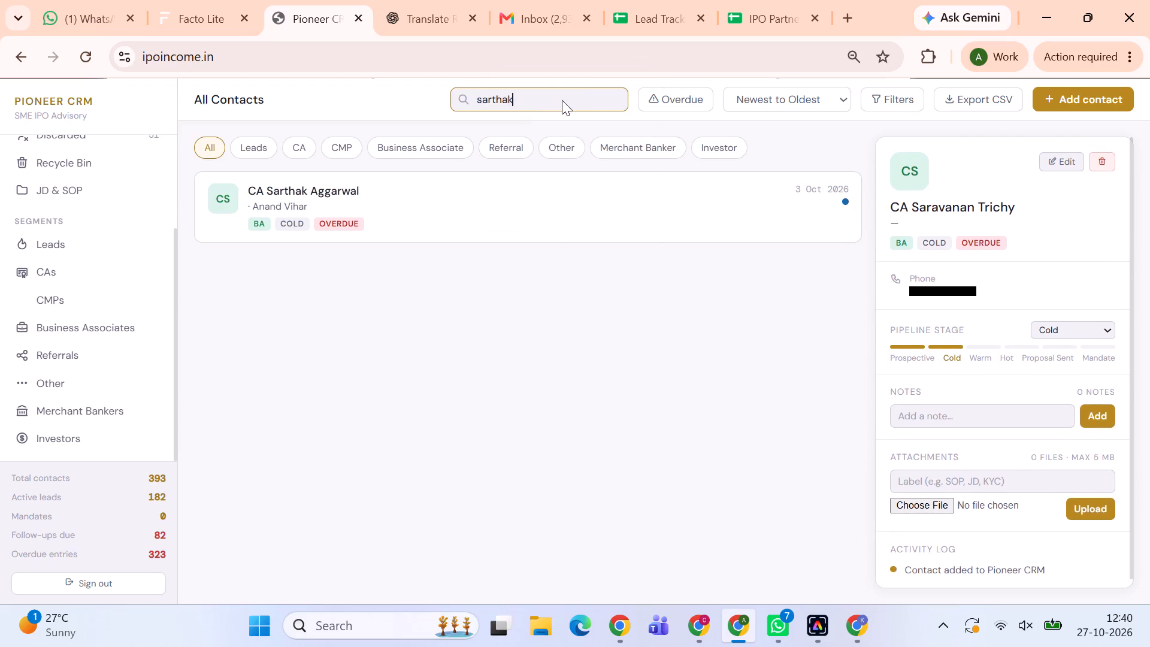
pyautogui.click(558, 205)
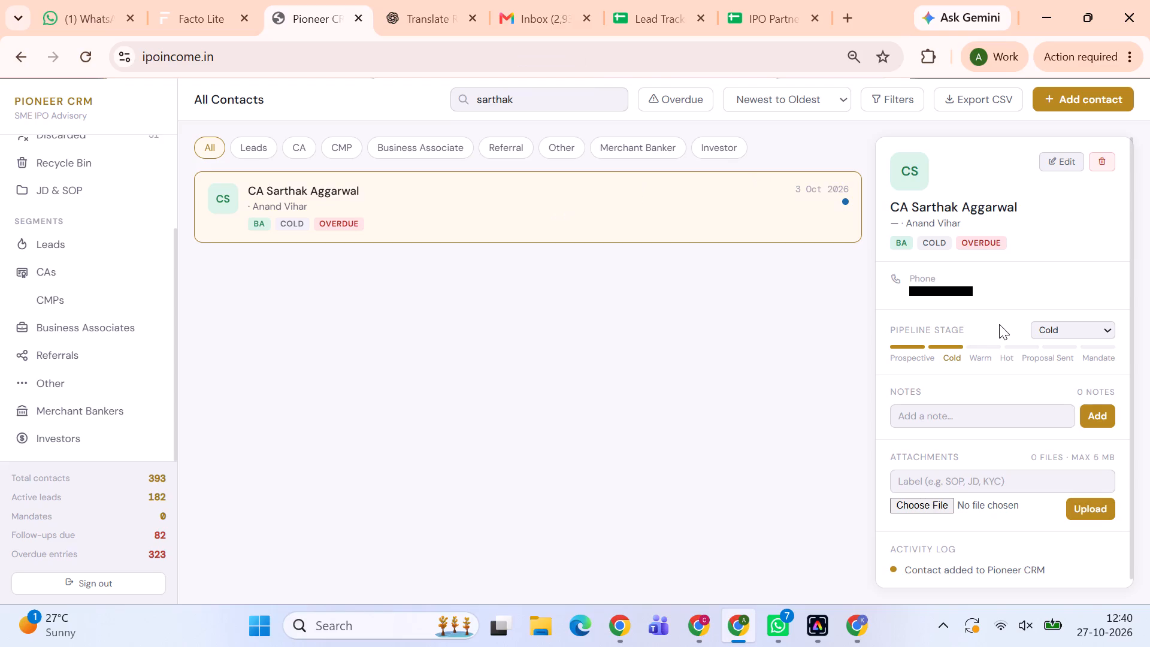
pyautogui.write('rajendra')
# Replace the contact search with "raman" and open the first cold business associate's record to review it.
pyautogui.click(594, 104)
pyautogui.press('BackSpace')
pyautogui.press('BackSpace')
pyautogui.press('BackSpace')
pyautogui.press('BackSpace')
pyautogui.press('BackSpace')
pyautogui.press('BackSpace')
pyautogui.press('BackSpace')
pyautogui.press('BackSpace')
pyautogui.press('BackSpace')
pyautogui.press('BackSpace')
pyautogui.press('BackSpace')
pyautogui.press('BackSpace')
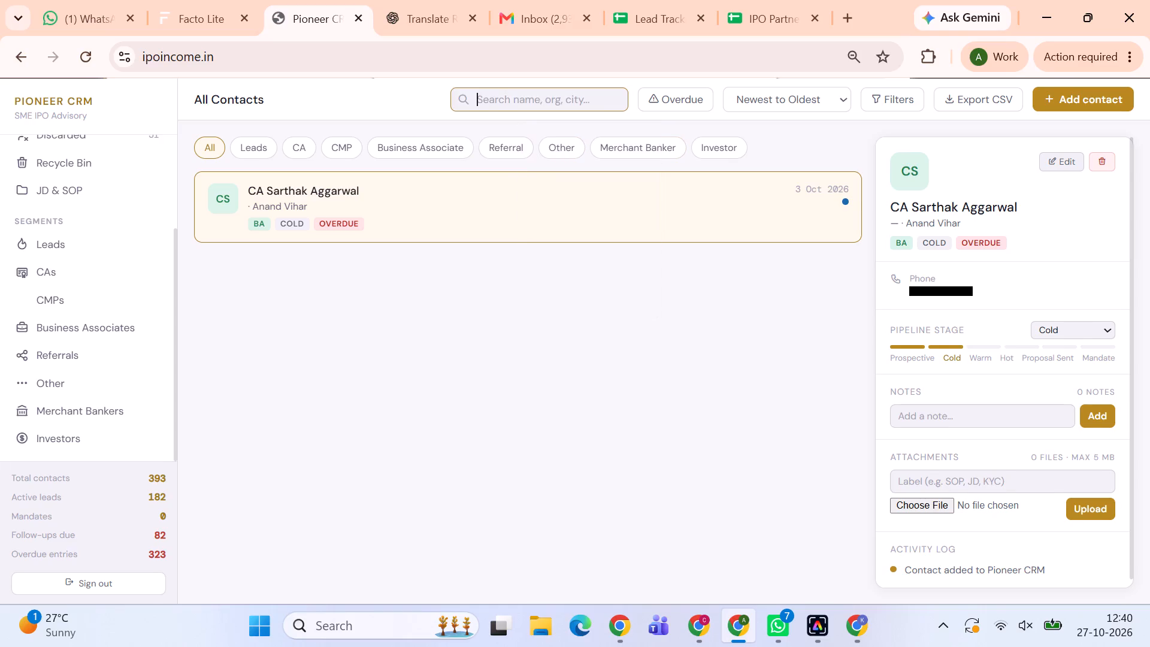
pyautogui.write('raman')
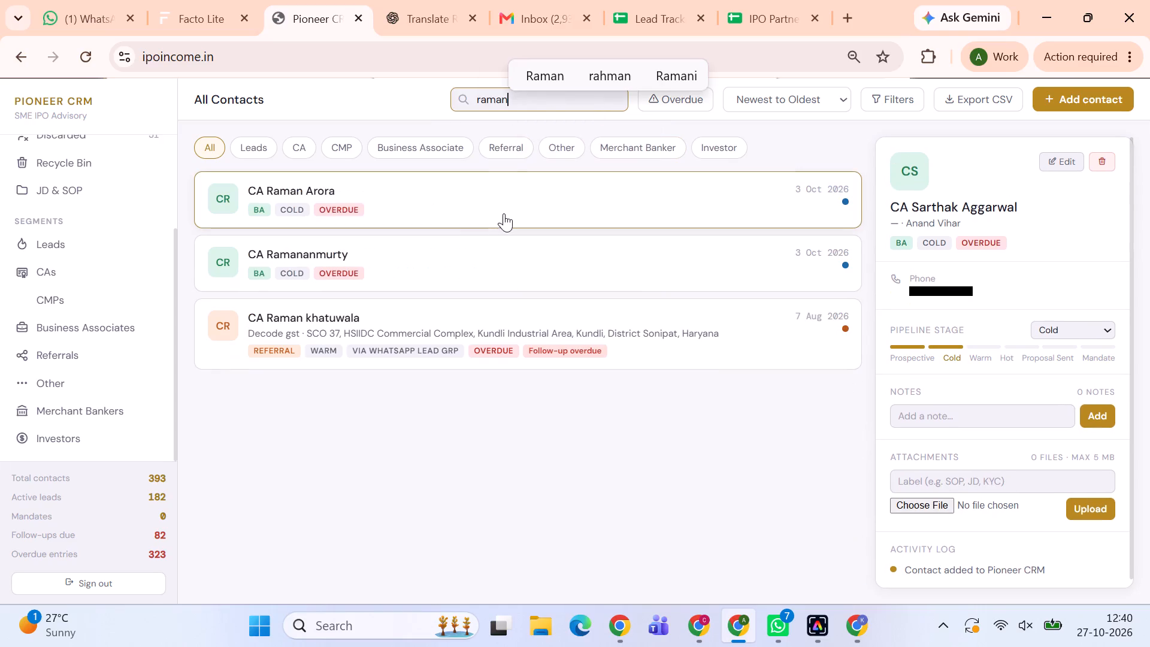
pyautogui.click(504, 213)
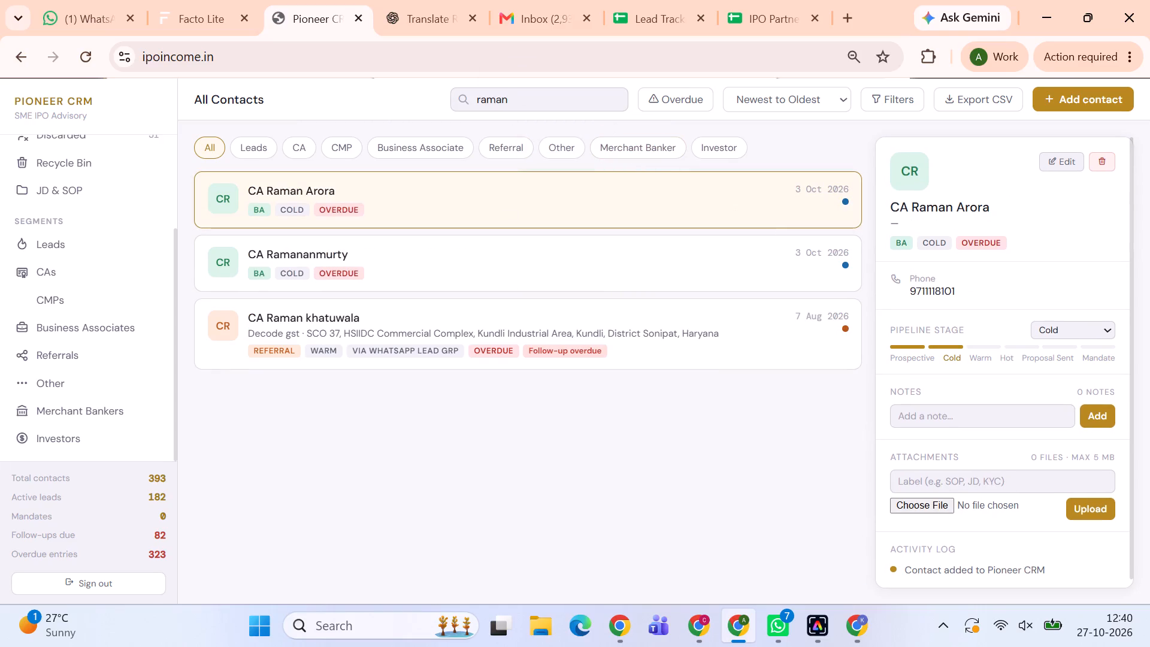
# Replace the contact search with "sanjay" and open the cold business associate CA's record to review it.
pyautogui.click(577, 108)
pyautogui.press('BackSpace')
pyautogui.press('BackSpace')
pyautogui.press('BackSpace')
pyautogui.press('BackSpace')
pyautogui.press('BackSpace')
pyautogui.press('BackSpace')
pyautogui.press('BackSpace')
pyautogui.press('BackSpace')
pyautogui.press('BackSpace')
pyautogui.press('BackSpace')
pyautogui.press('BackSpace')
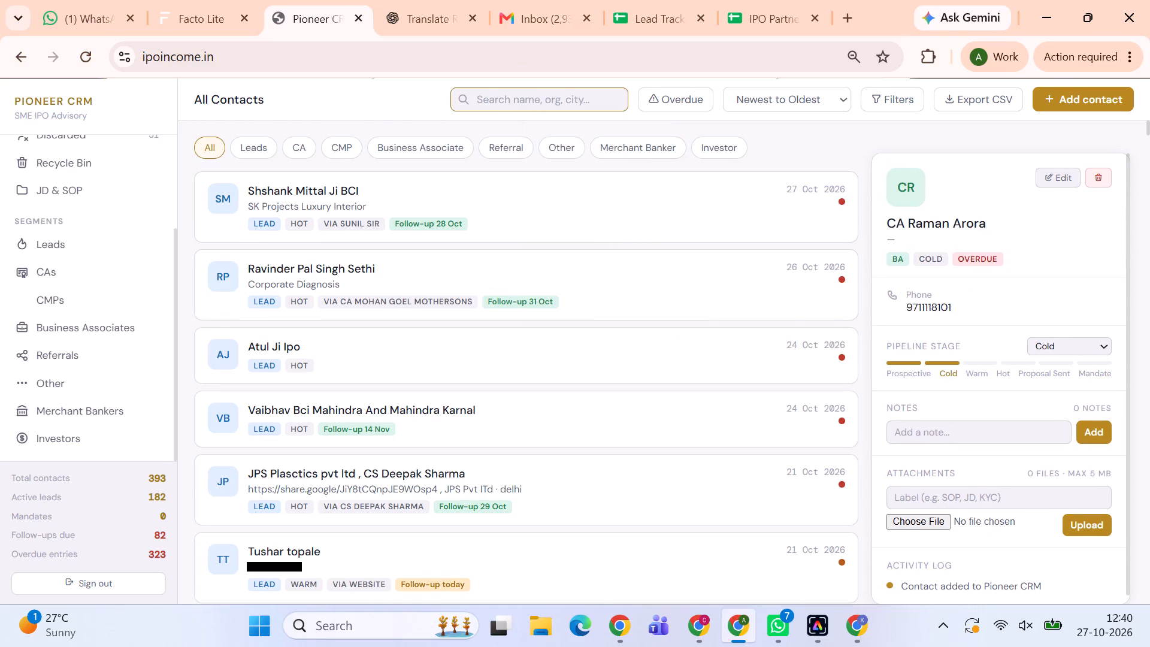
pyautogui.write('sanjay')
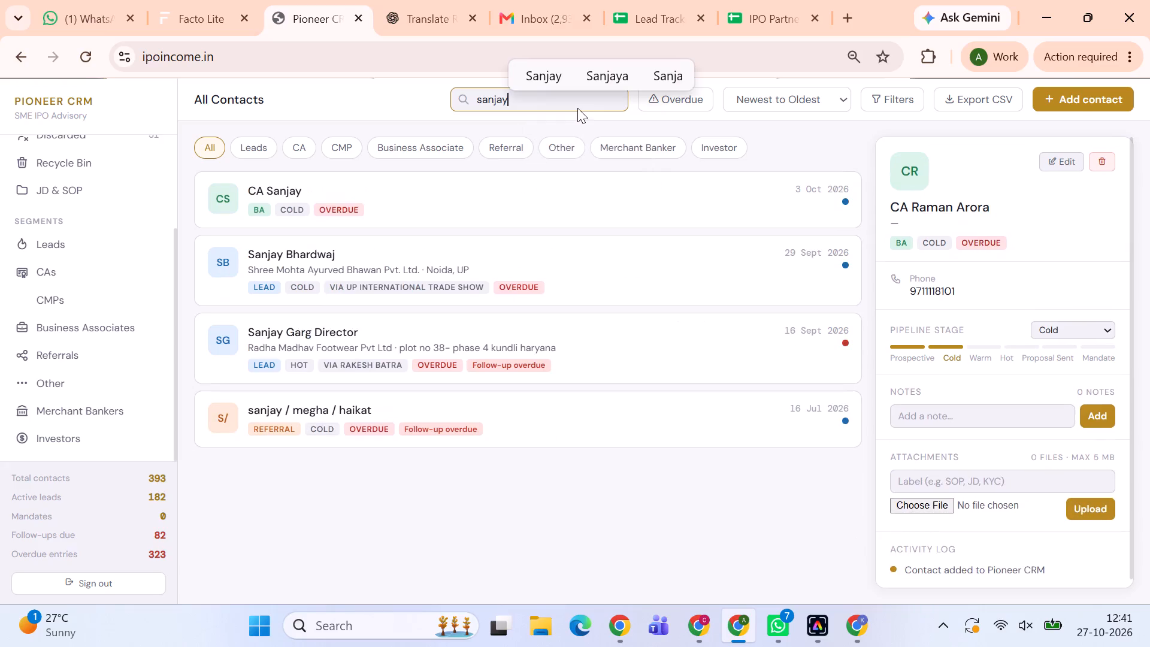
pyautogui.click(542, 211)
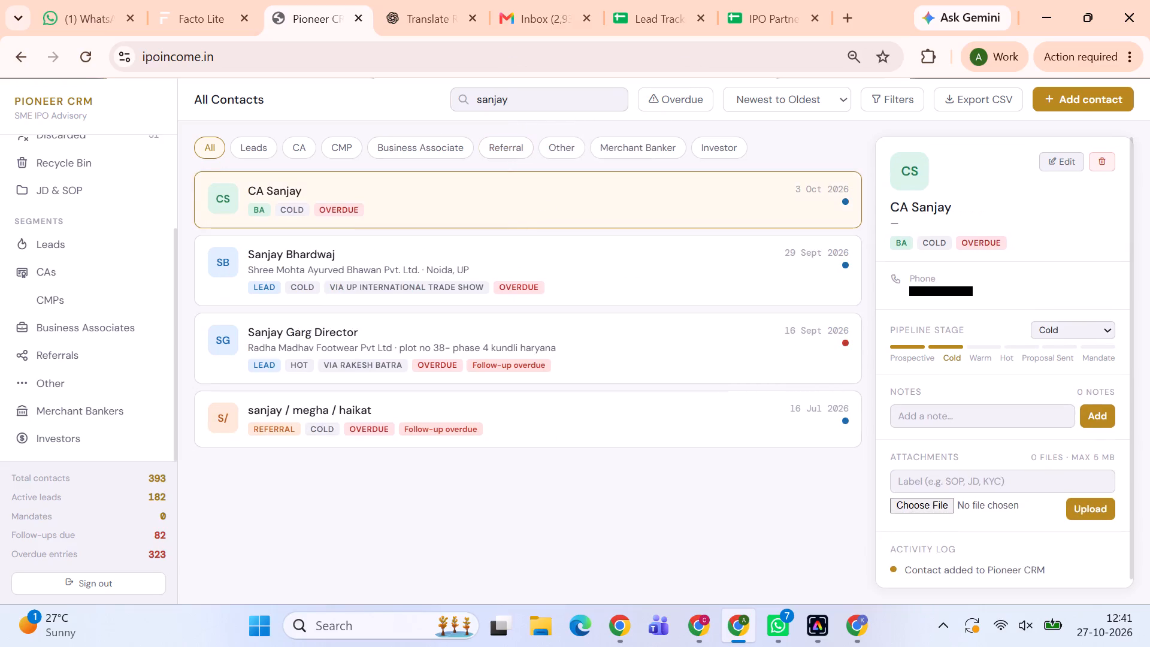
# Replace the contact search with "shankar" to look up that contact.
pyautogui.click(553, 101)
pyautogui.press('BackSpace')
pyautogui.press('BackSpace')
pyautogui.press('BackSpace')
pyautogui.press('BackSpace')
pyautogui.press('BackSpace')
pyautogui.press('BackSpace')
pyautogui.press('BackSpace')
pyautogui.press('BackSpace')
pyautogui.press('BackSpace')
pyautogui.press('BackSpace')
pyautogui.press('BackSpace')
pyautogui.press('BackSpace')
pyautogui.press('BackSpace')
pyautogui.press('BackSpace')
pyautogui.press('BackSpace')
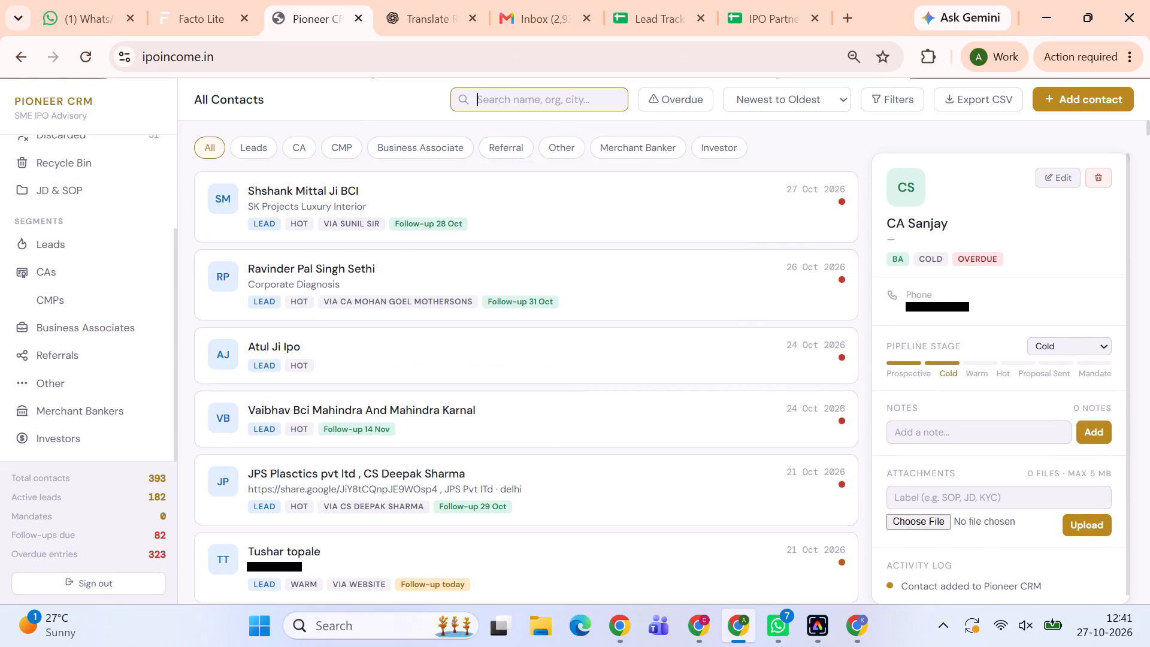
pyautogui.write('shankar')
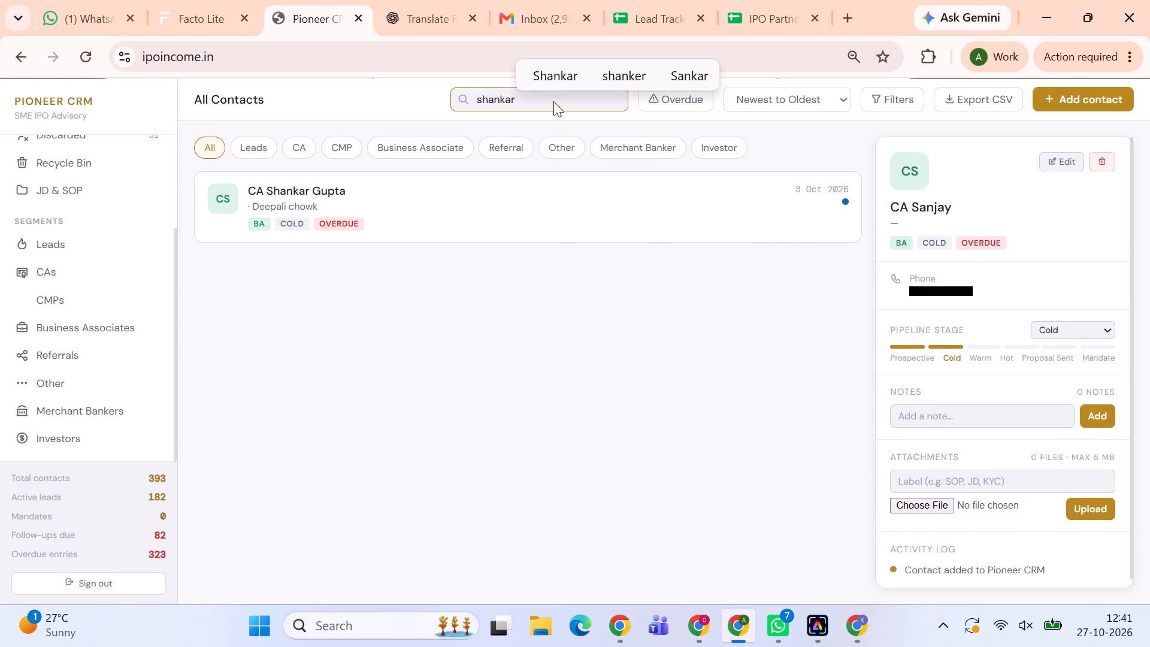
pyautogui.press('BackSpace')
pyautogui.press('BackSpace')
pyautogui.press('BackSpace')
pyautogui.press('BackSpace')
pyautogui.press('BackSpace')
pyautogui.press('BackSpace')
pyautogui.press('BackSpace')
pyautogui.press('BackSpace')
pyautogui.press('BackSpace')
pyautogui.press('BackSpace')
pyautogui.press('BackSpace')
pyautogui.press('BackSpace')
pyautogui.press('BackSpace')
pyautogui.press('BackSpace')
pyautogui.press('BackSpace')
pyautogui.press('BackSpace')
pyautogui.press('BackSpace')
pyautogui.write('narang')
pyautogui.click(565, 201)
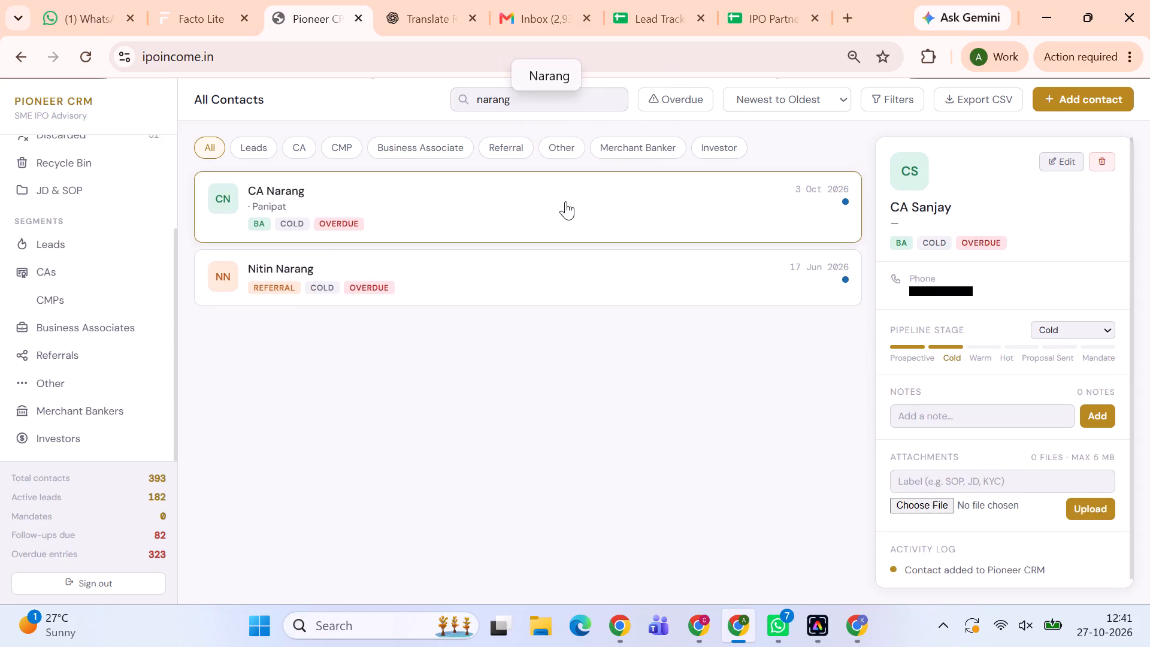
# Replace the contact search with "sangam" to look up that contact.
pyautogui.click(540, 92)
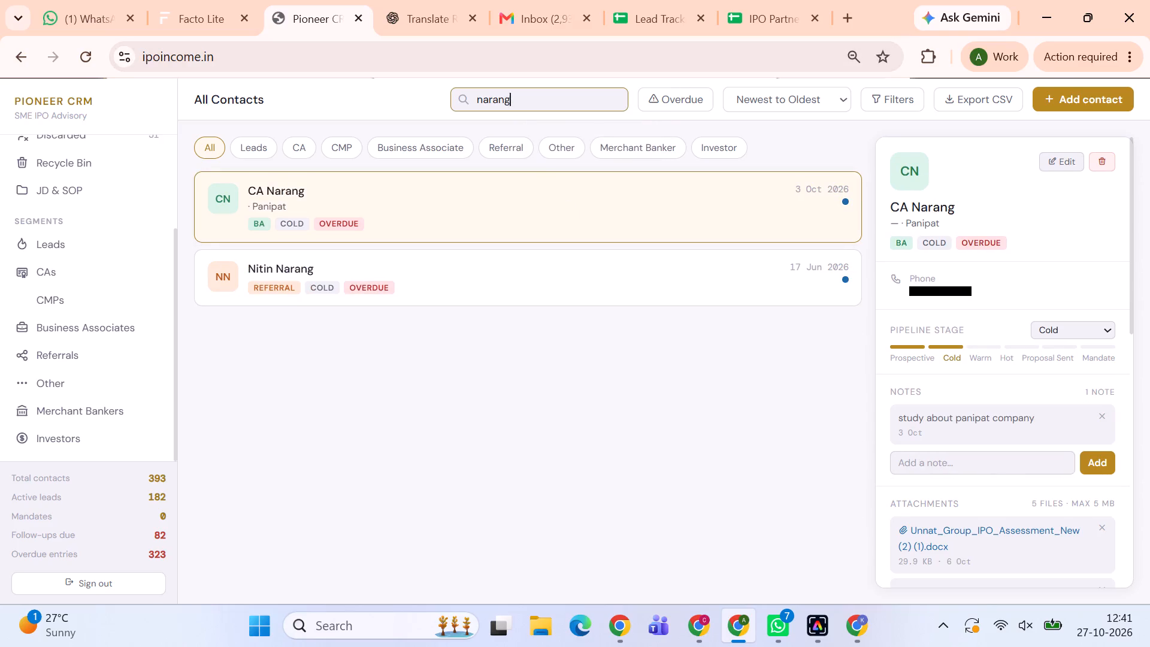
pyautogui.press('BackSpace')
pyautogui.press('BackSpace')
pyautogui.press('BackSpace')
pyautogui.press('BackSpace')
pyautogui.press('BackSpace')
pyautogui.press('BackSpace')
pyautogui.press('BackSpace')
pyautogui.press('BackSpace')
pyautogui.press('BackSpace')
pyautogui.press('BackSpace')
pyautogui.press('BackSpace')
pyautogui.press('BackSpace')
pyautogui.press('BackSpace')
pyautogui.press('BackSpace')
pyautogui.press('BackSpace')
pyautogui.press('BackSpace')
pyautogui.press('BackSpace')
pyautogui.press('BackSpace')
pyautogui.press('BackSpace')
pyautogui.press('BackSpace')
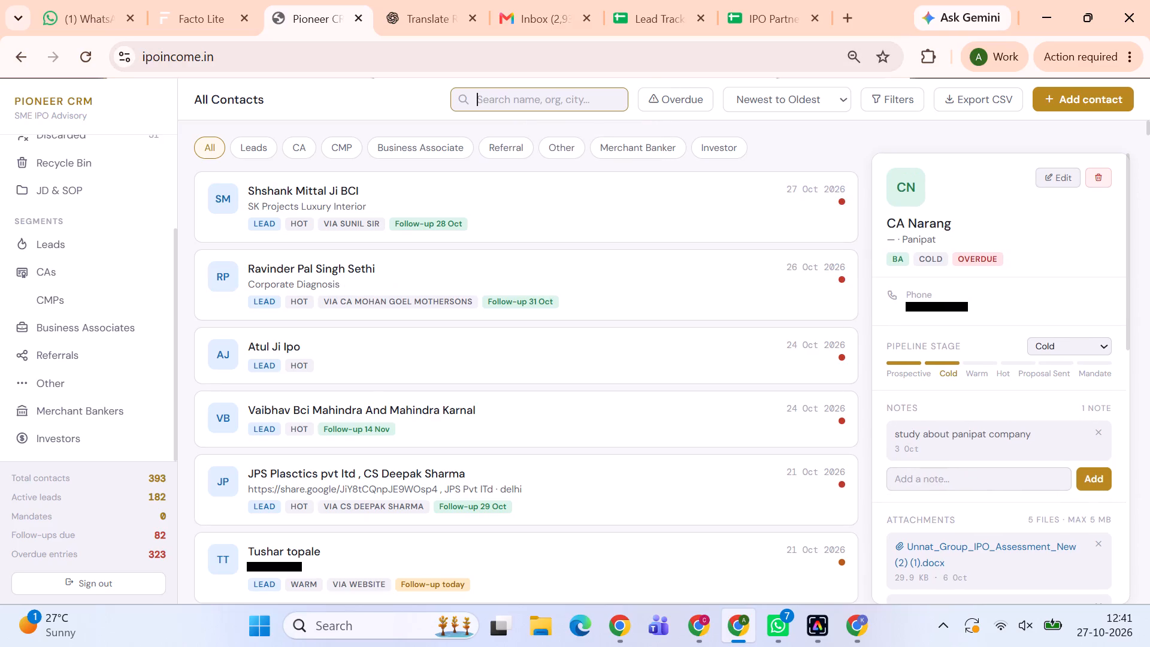
pyautogui.write('sangam')
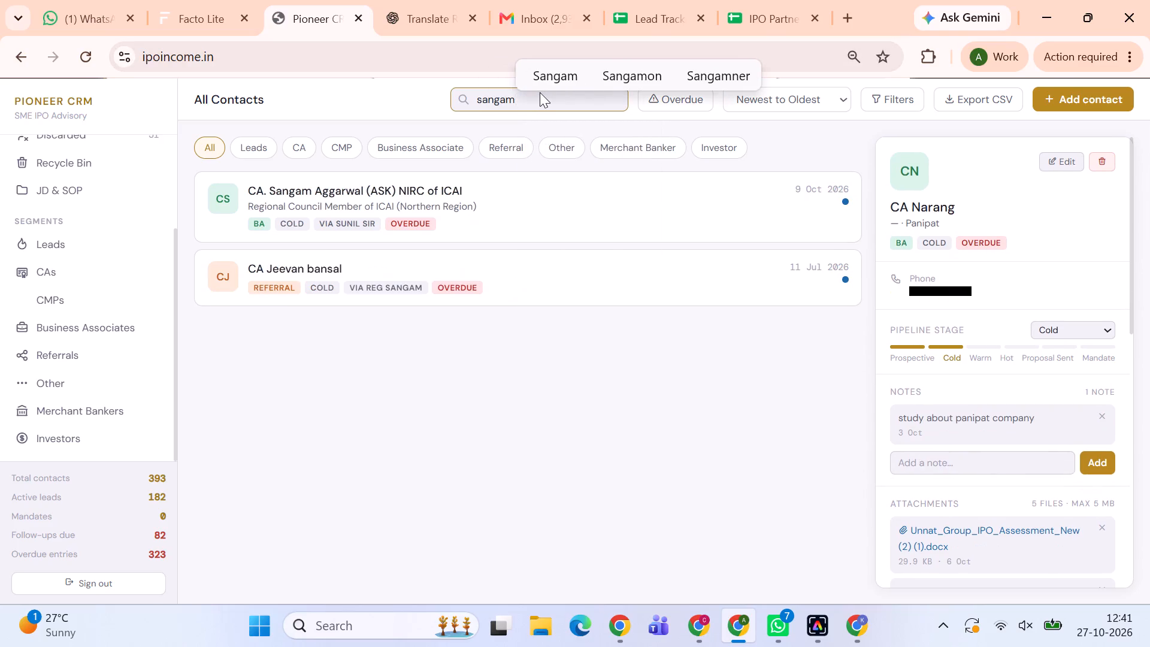
# Replace the contact search with "poonam" and open the hot referral CA's record to review its notes.
pyautogui.press('BackSpace')
pyautogui.press('BackSpace')
pyautogui.press('BackSpace')
pyautogui.press('BackSpace')
pyautogui.press('BackSpace')
pyautogui.press('BackSpace')
pyautogui.press('BackSpace')
pyautogui.press('BackSpace')
pyautogui.press('BackSpace')
pyautogui.press('BackSpace')
pyautogui.press('BackSpace')
pyautogui.press('BackSpace')
pyautogui.press('BackSpace')
pyautogui.press('BackSpace')
pyautogui.press('BackSpace')
pyautogui.press('BackSpace')
pyautogui.press('BackSpace')
pyautogui.press('BackSpace')
pyautogui.press('BackSpace')
pyautogui.press('BackSpace')
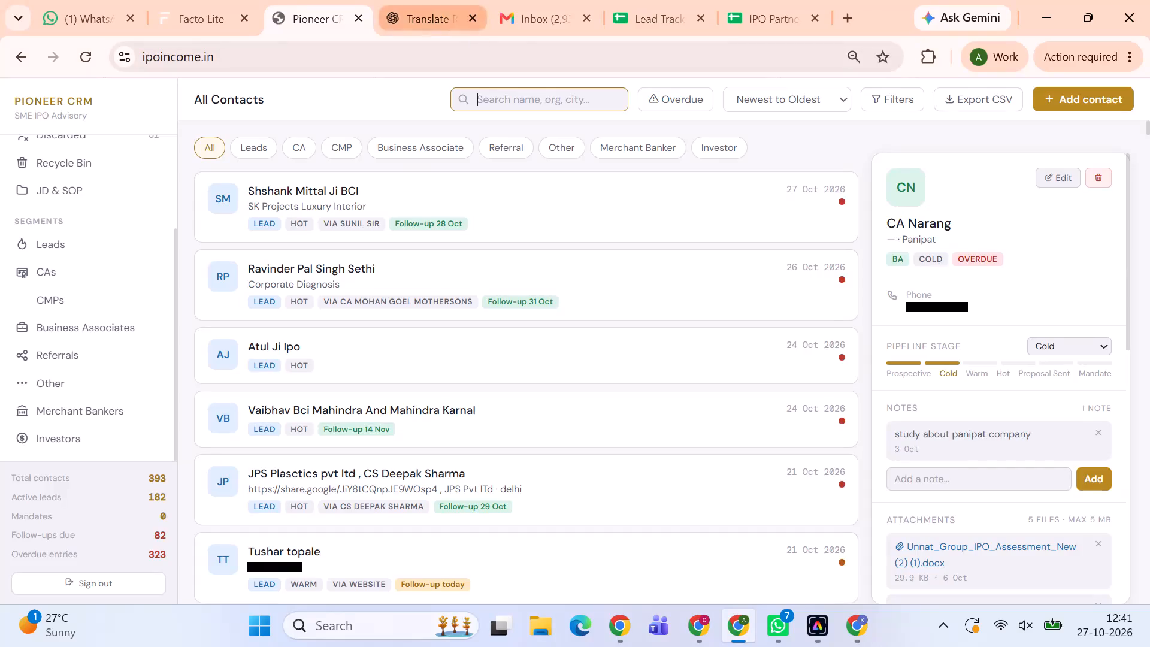
pyautogui.click(528, 93)
pyautogui.write('poonam')
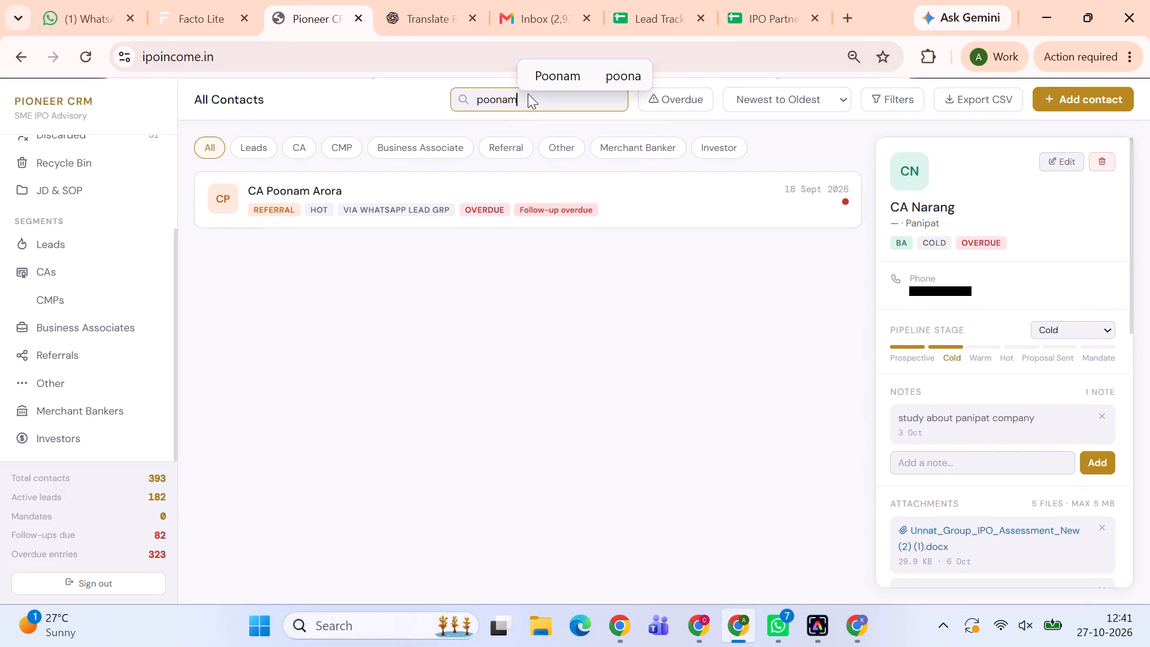
pyautogui.click(746, 211)
pyautogui.scroll(-1, 936, 345)
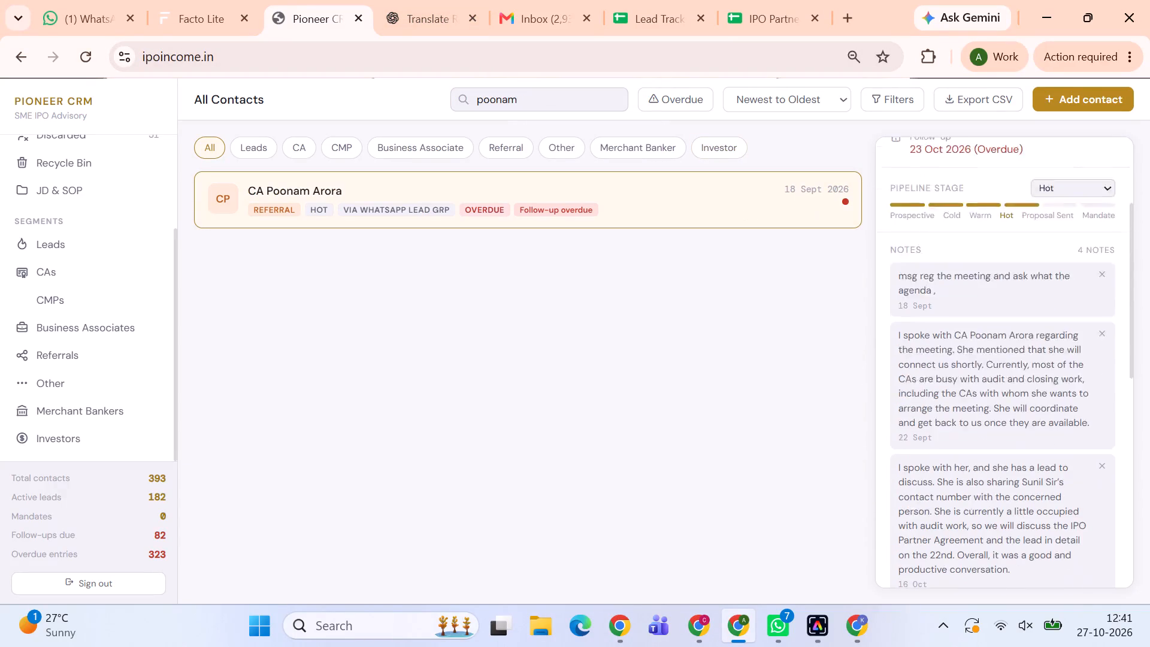
pyautogui.scroll(-2, 936, 345)
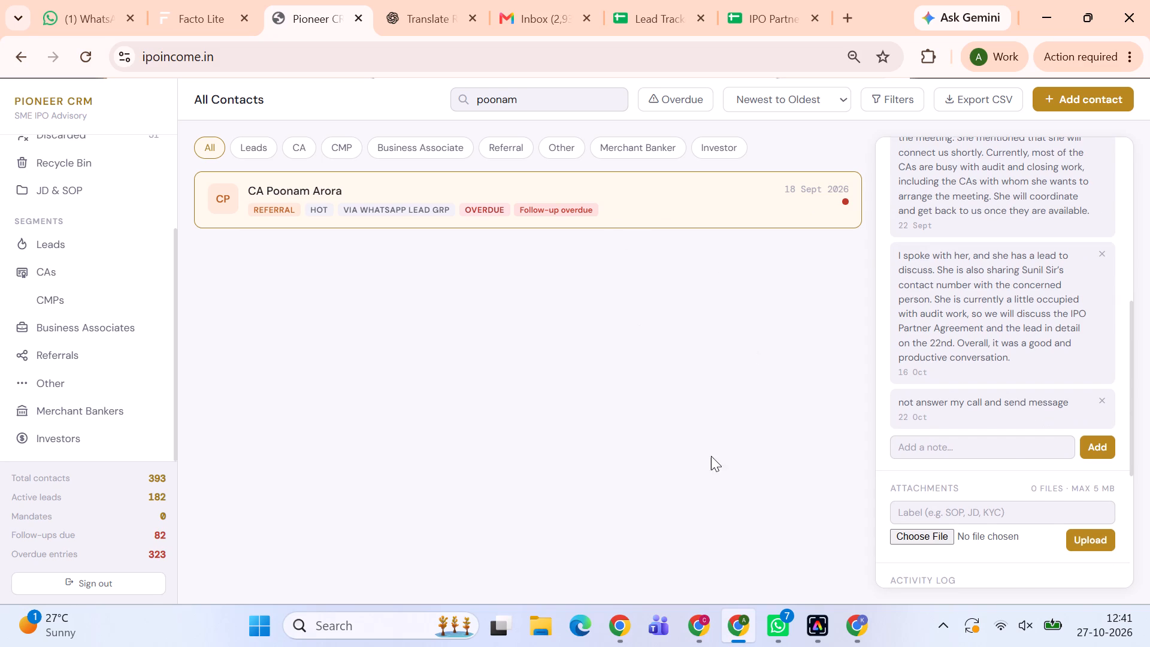
# Switch to the IPO Partner Agreement List spreadsheet to look through the partner entries.
pyautogui.click(782, 0)
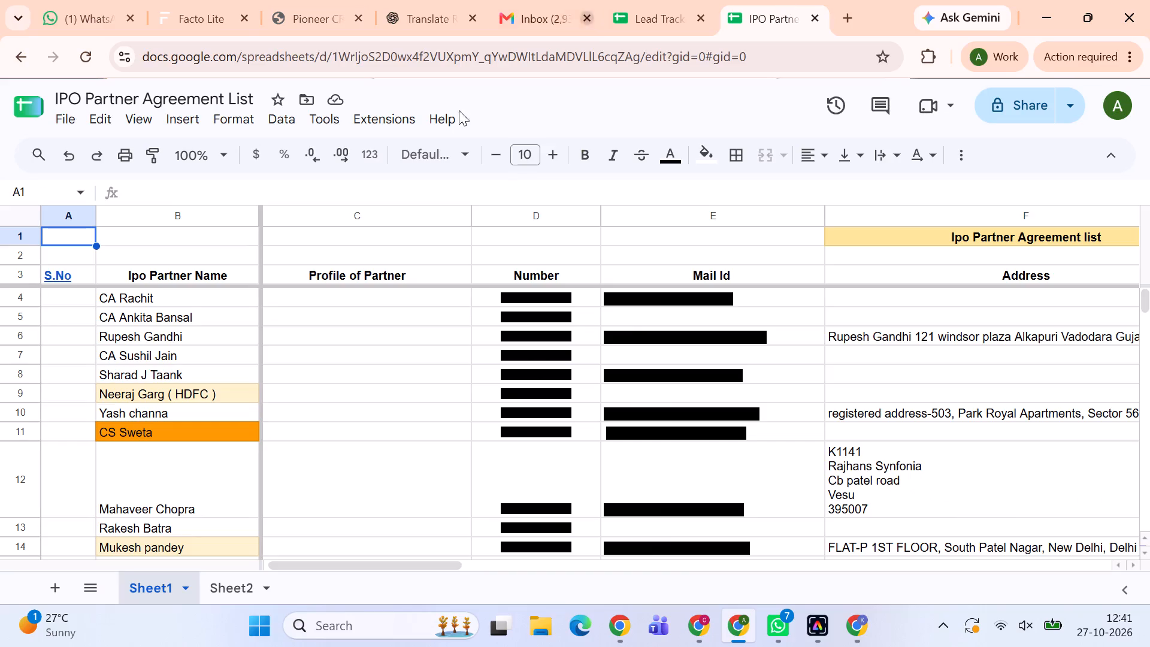
pyautogui.scroll(4, 376, 394)
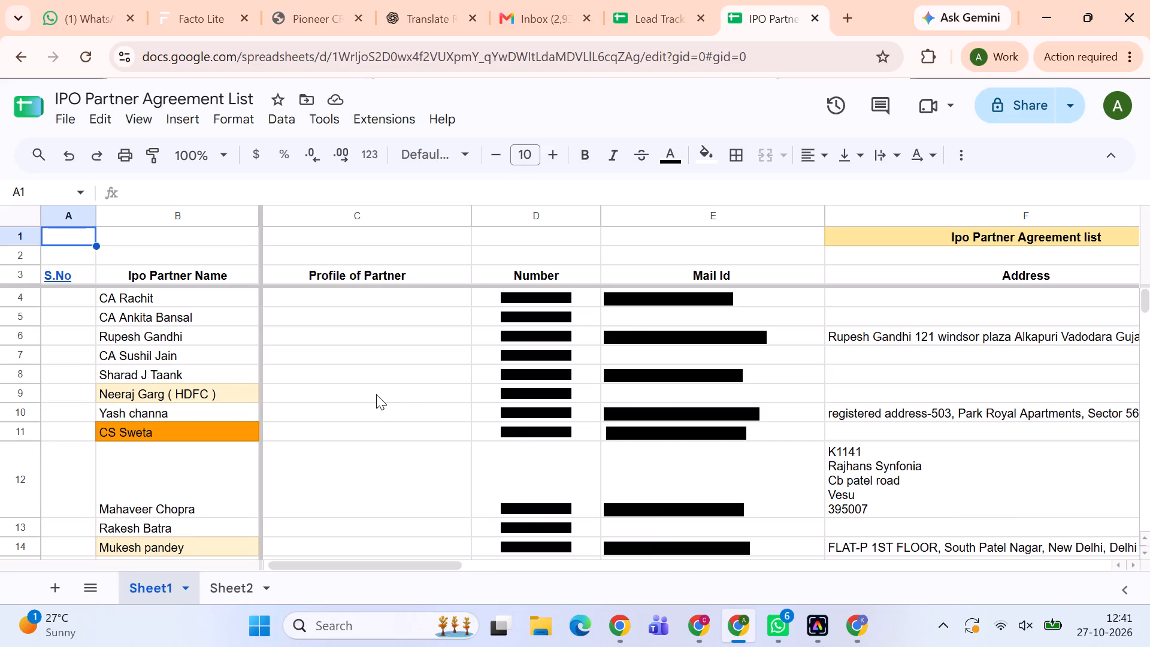
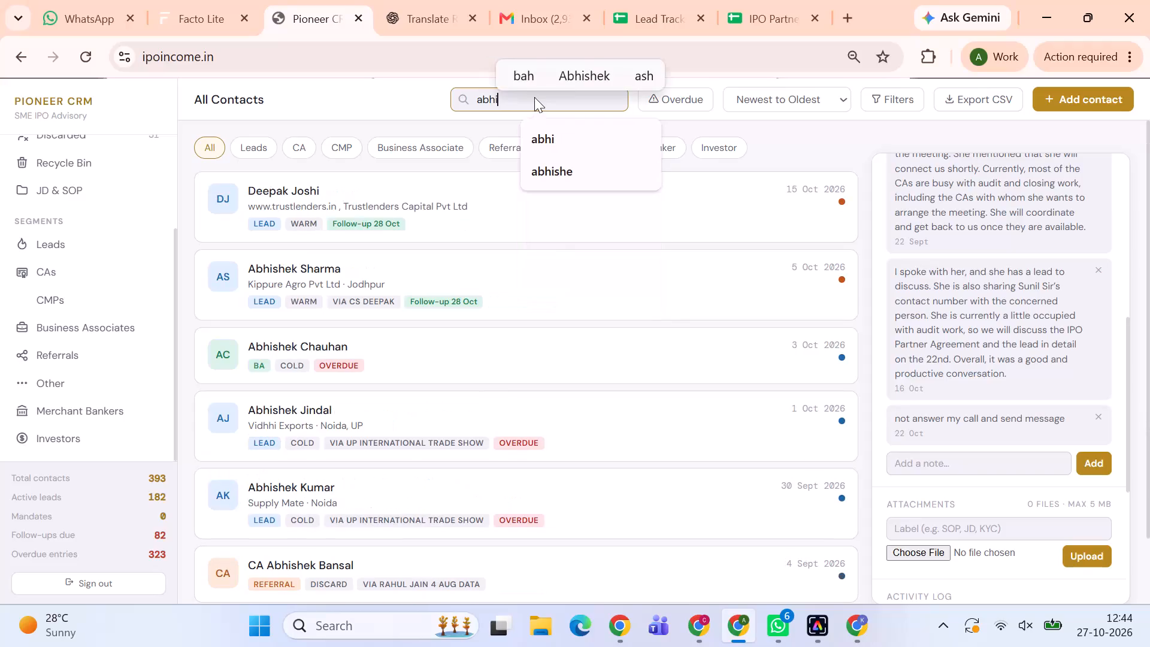
# Complete the contact search as "abhishek" and open the Kippure Agro lead's record at its notes.
pyautogui.write('shek')
pyautogui.click(551, 209)
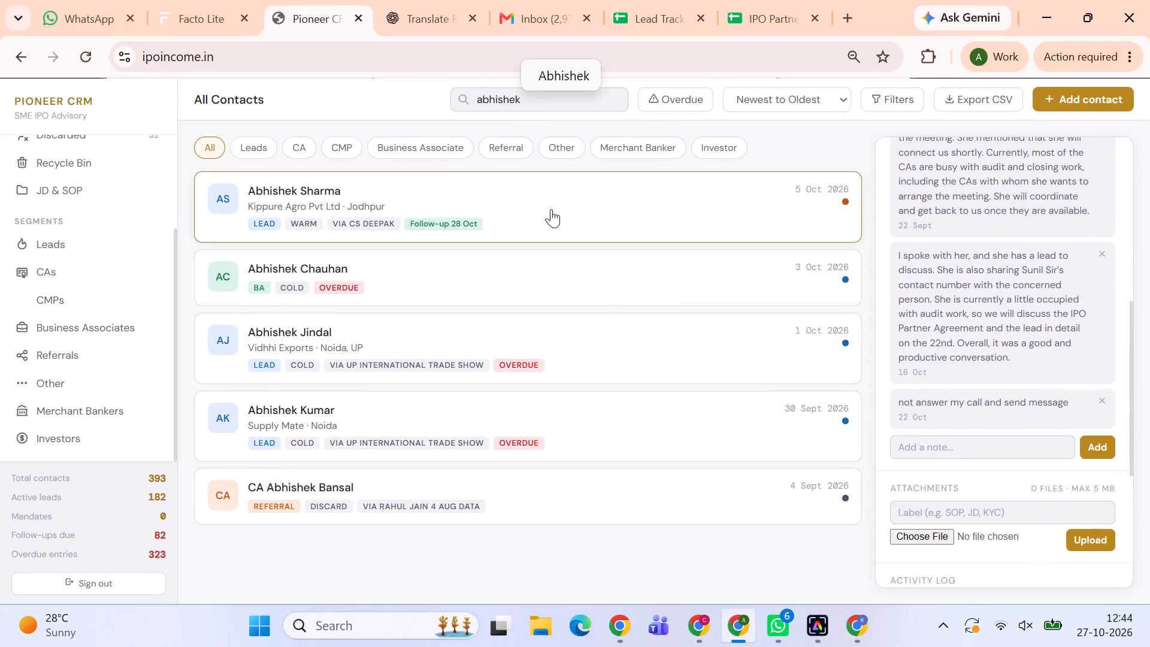
pyautogui.scroll(-4, 1006, 355)
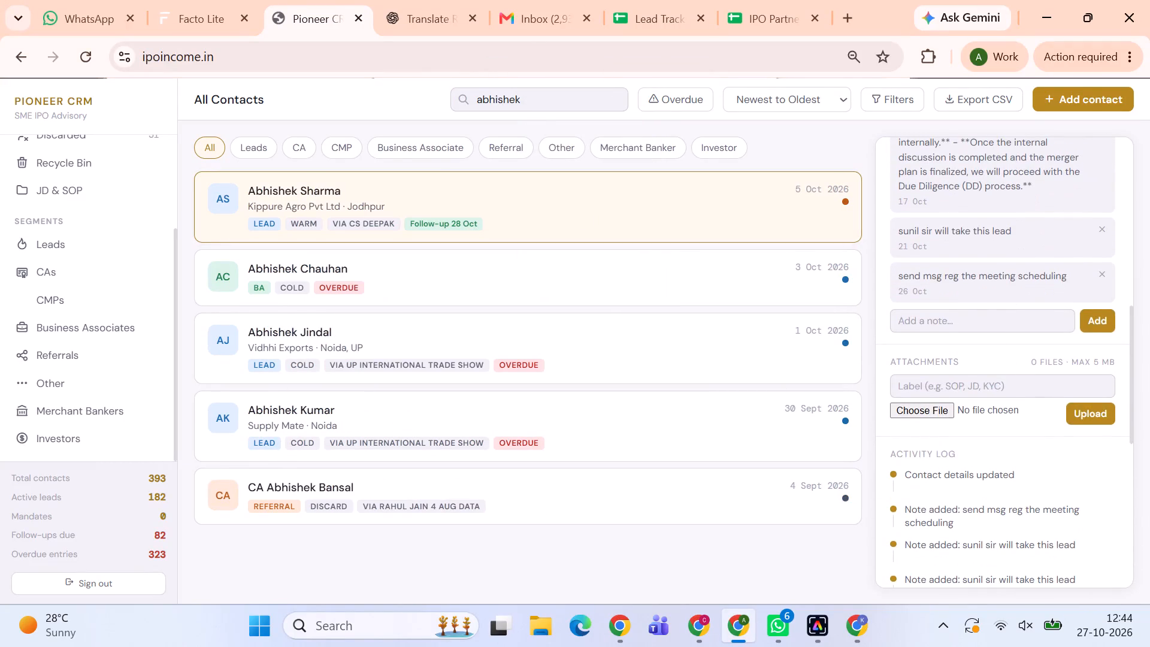
# Add a note to the Kippure Agro lead from the copied text on scheduling the next meeting, ending "as said by abhishek sir".
pyautogui.click(995, 323)
pyautogui.hotkey('ctrl', 'v')
pyautogui.press('space')
pyautogui.write('as a')
pyautogui.press('BackSpace')
pyautogui.write('said')
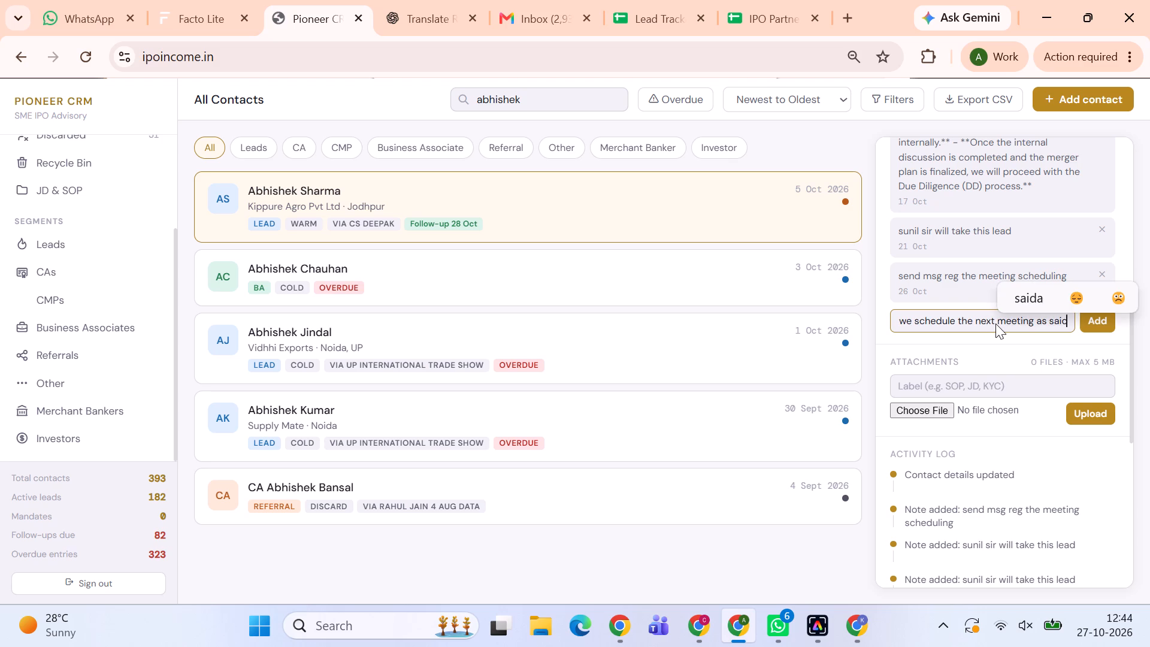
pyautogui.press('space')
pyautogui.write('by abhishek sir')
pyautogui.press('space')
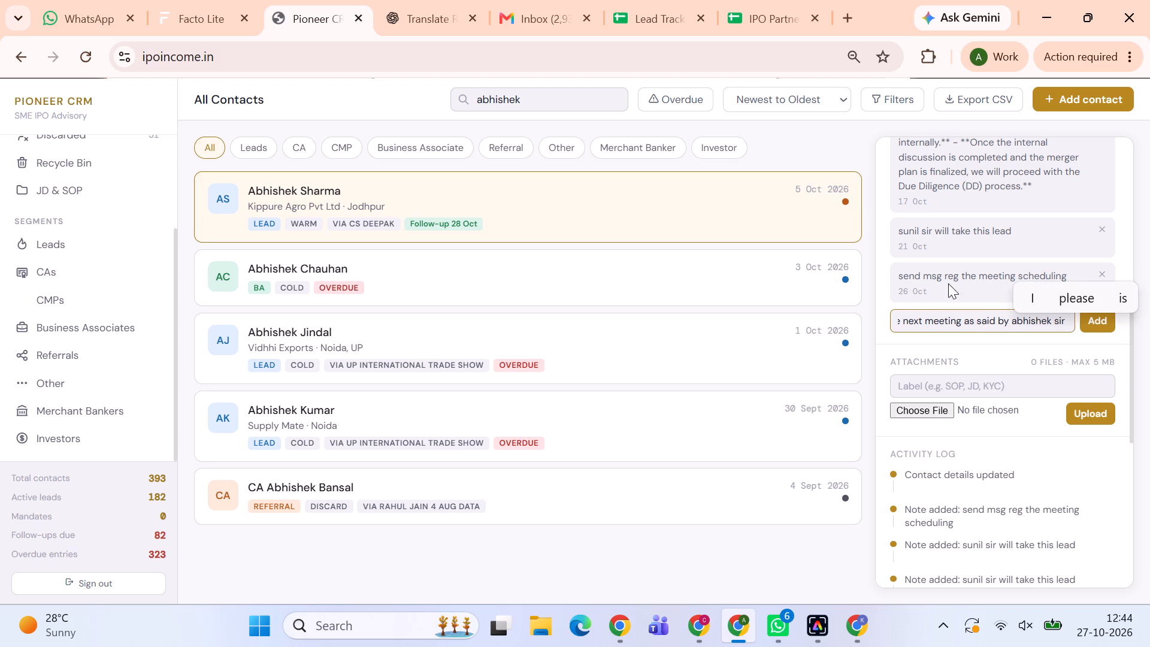
pyautogui.click(1100, 319)
# End the Kippure Agro note on scheduling the next meeting with a full stop and save it to the lead's record.
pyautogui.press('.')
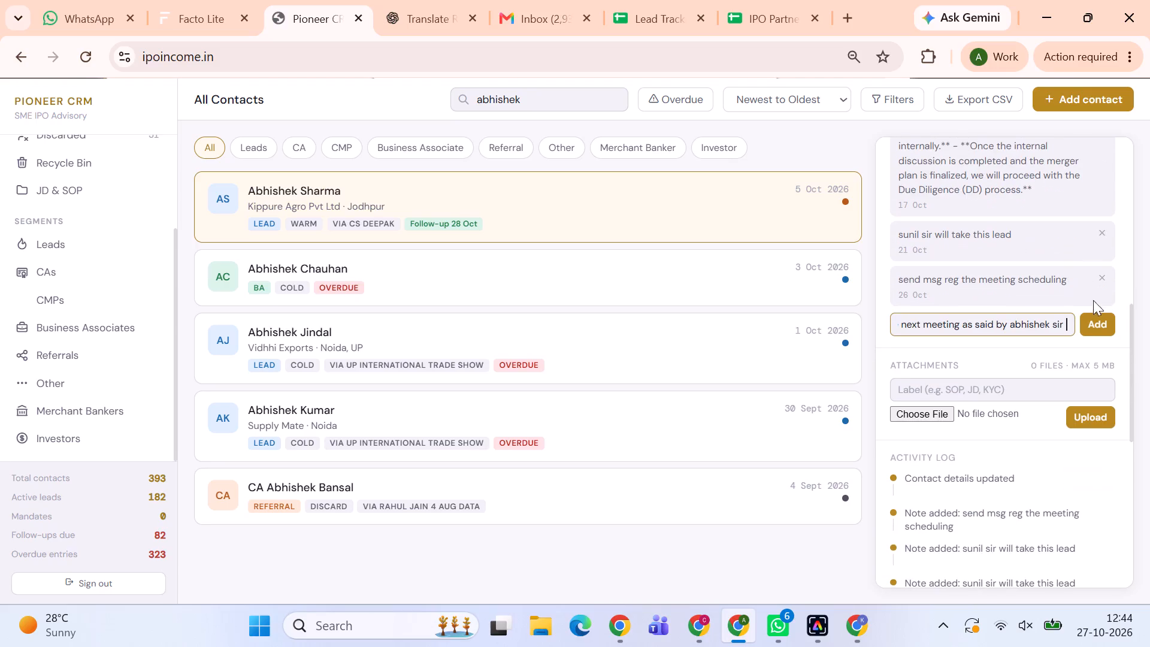
pyautogui.click(1095, 315)
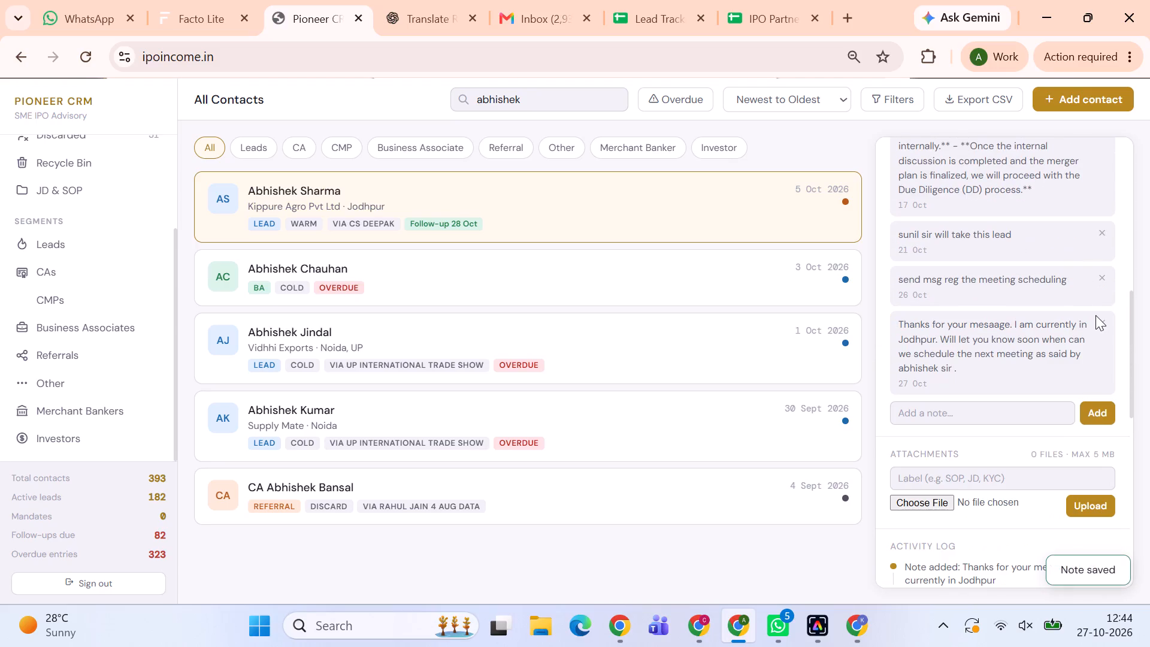
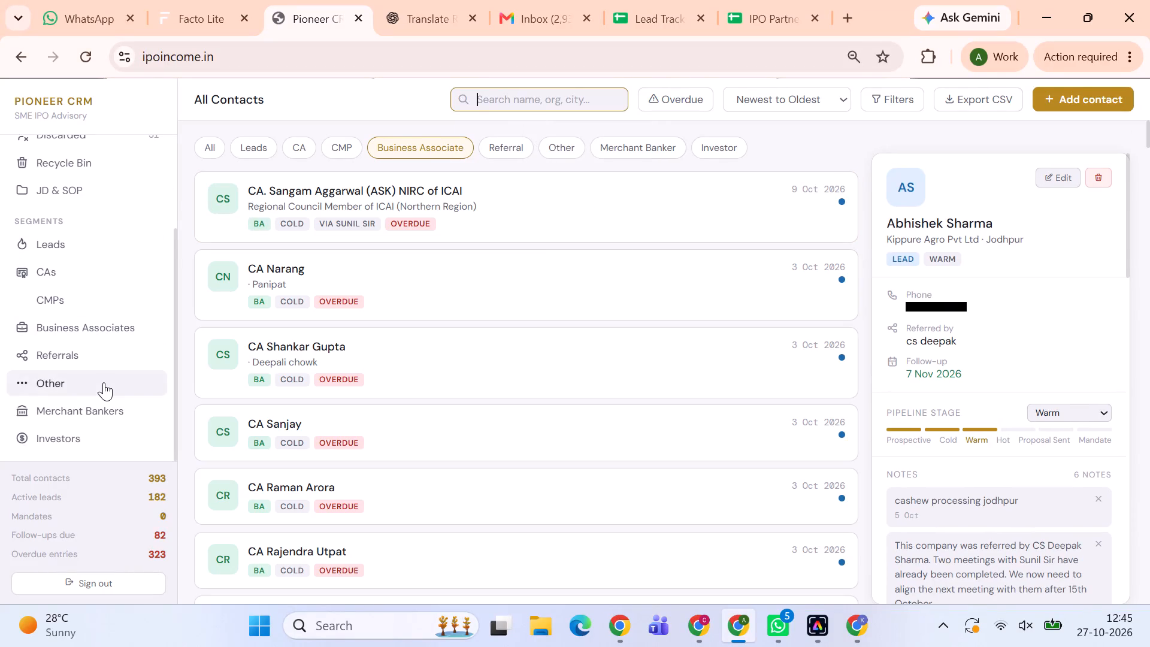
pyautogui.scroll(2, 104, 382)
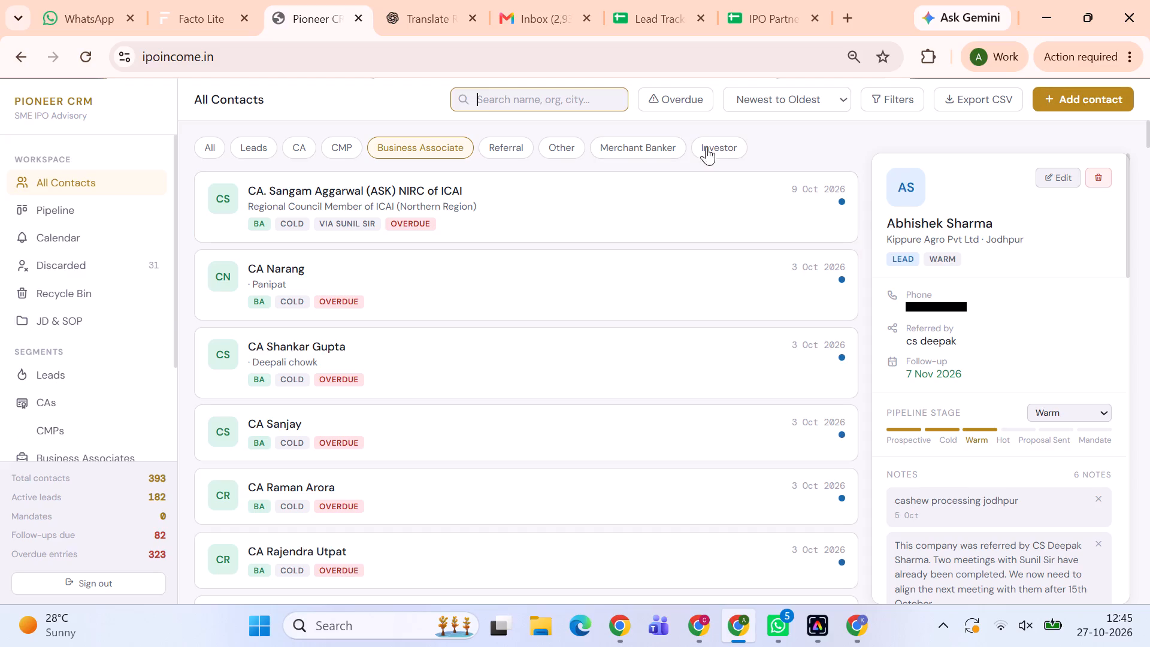
# Filter the business associate contacts to the Prospective stage and look through the list.
pyautogui.scroll(-9, 684, 343)
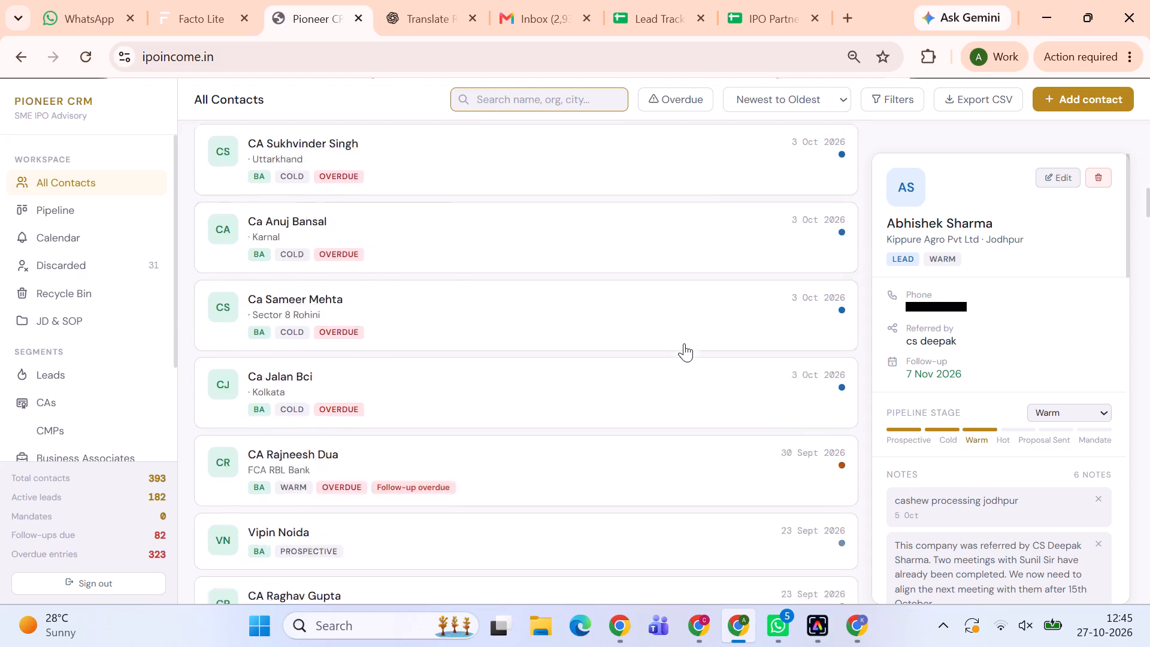
pyautogui.scroll(-9, 684, 343)
pyautogui.scroll(16, 684, 343)
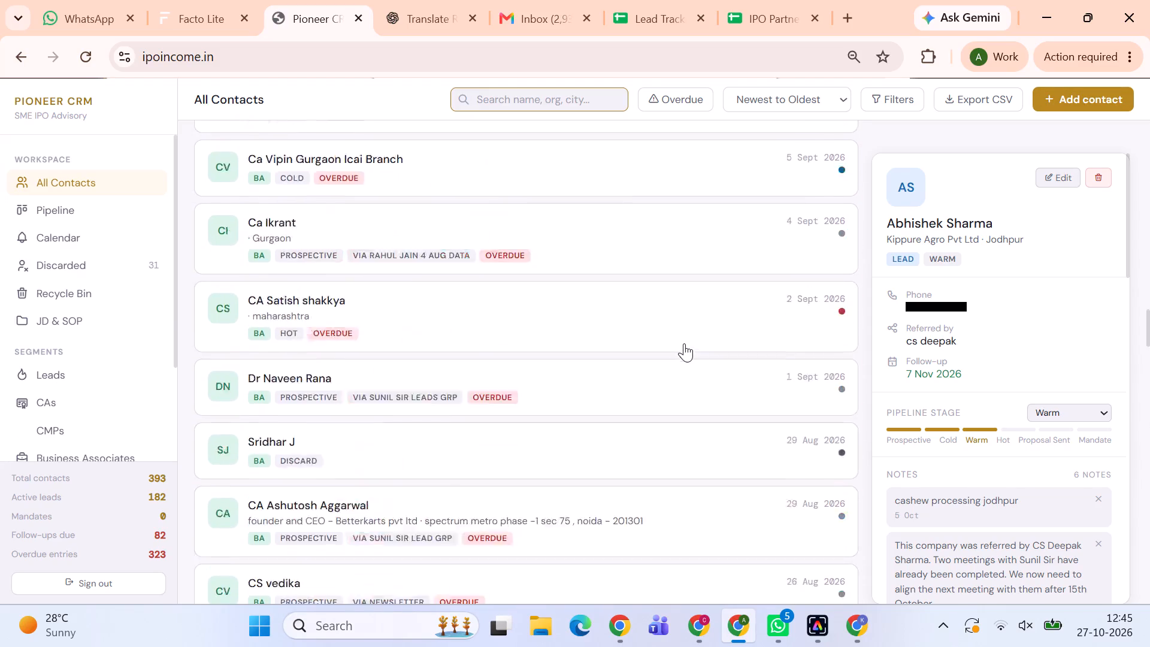
pyautogui.scroll(12, 701, 213)
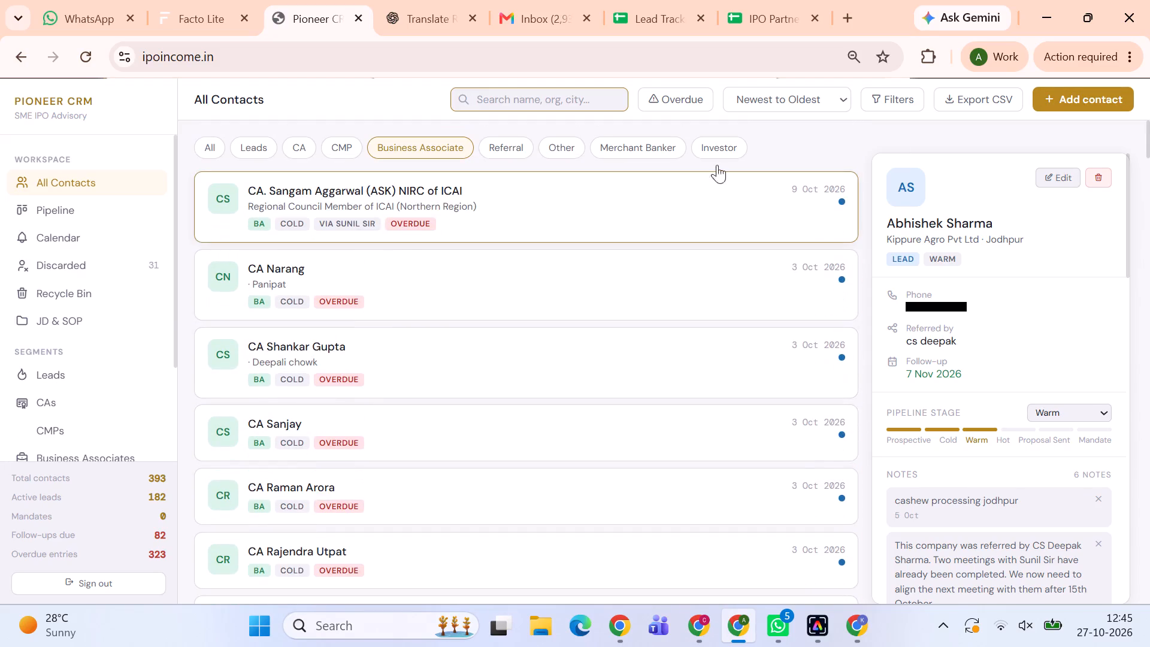
pyautogui.click(894, 90)
pyautogui.click(808, 154)
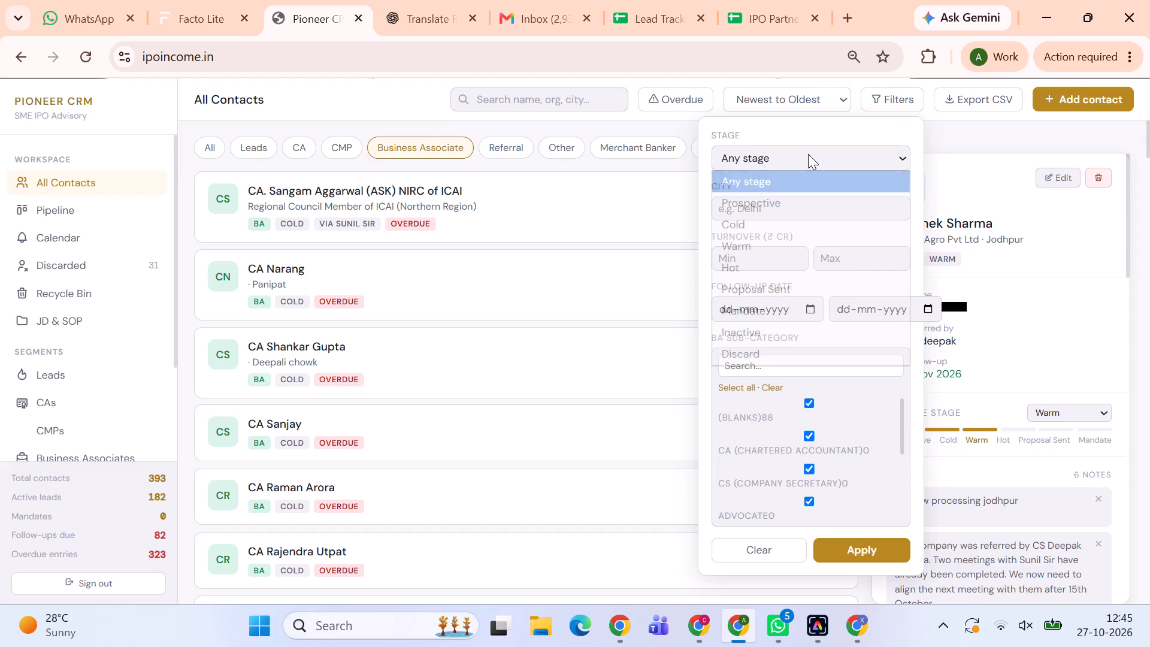
pyautogui.click(798, 204)
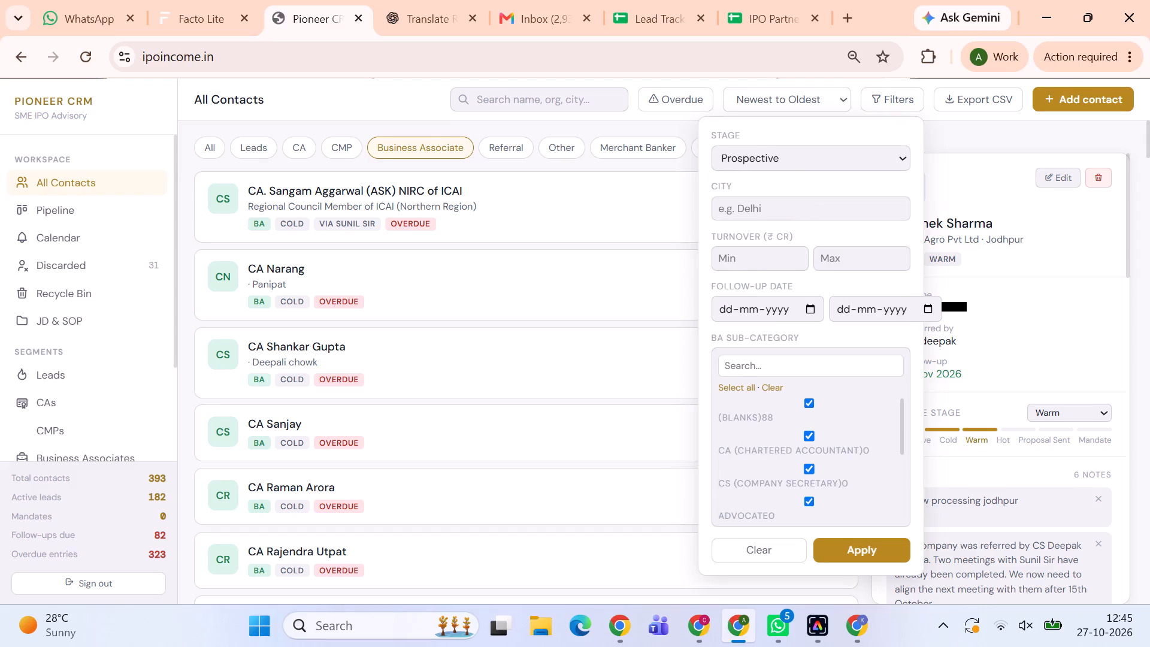
pyautogui.click(860, 544)
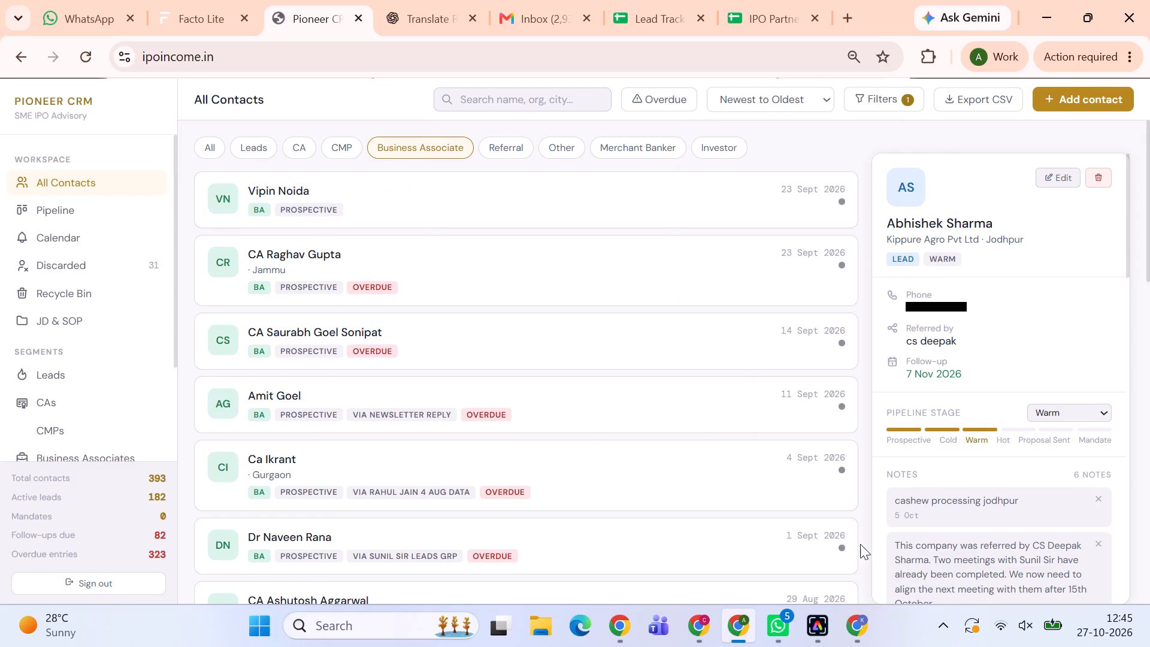
pyautogui.scroll(-11, 571, 449)
pyautogui.scroll(7, 571, 449)
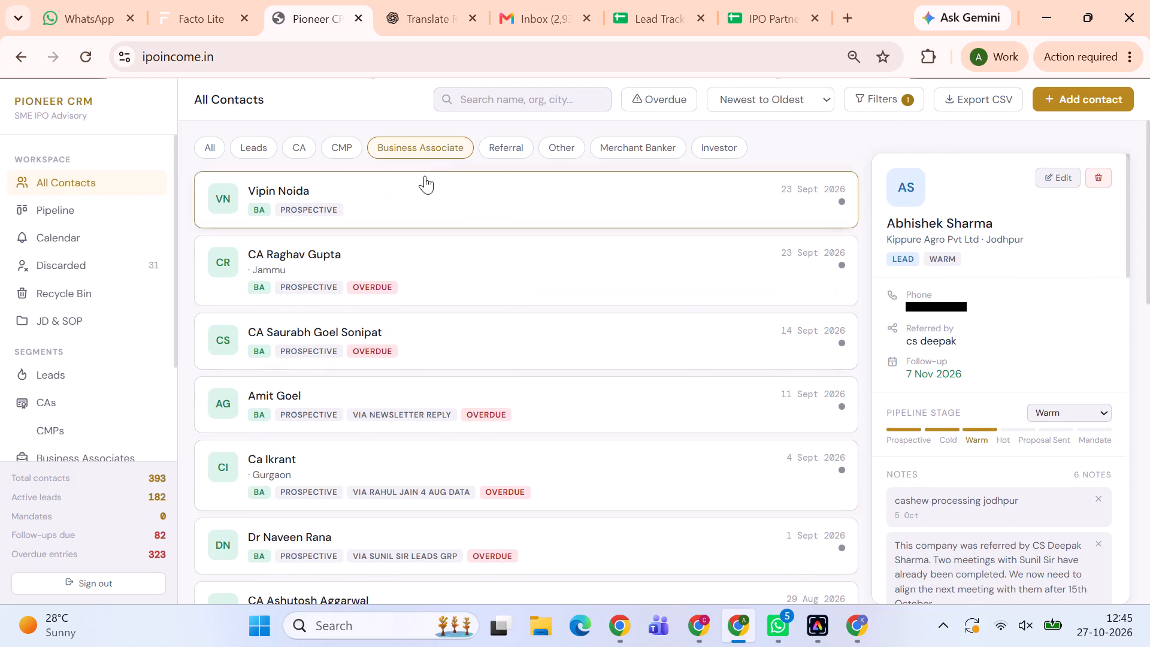
# Search the Prospective business associates for "ca nara" and clear the search.
pyautogui.click(497, 101)
pyautogui.write('ca nara')
pyautogui.press('BackSpace')
pyautogui.press('BackSpace')
pyautogui.press('BackSpace')
pyautogui.press('BackSpace')
pyautogui.press('BackSpace')
pyautogui.press('BackSpace')
pyautogui.press('BackSpace')
pyautogui.press('BackSpace')
pyautogui.press('BackSpace')
pyautogui.press('BackSpace')
pyautogui.press('BackSpace')
pyautogui.press('BackSpace')
pyautogui.press('BackSpace')
pyautogui.press('BackSpace')
pyautogui.press('BackSpace')
pyautogui.press('BackSpace')
pyautogui.press('BackSpace')
pyautogui.press('BackSpace')
pyautogui.press('BackSpace')
pyautogui.press('BackSpace')
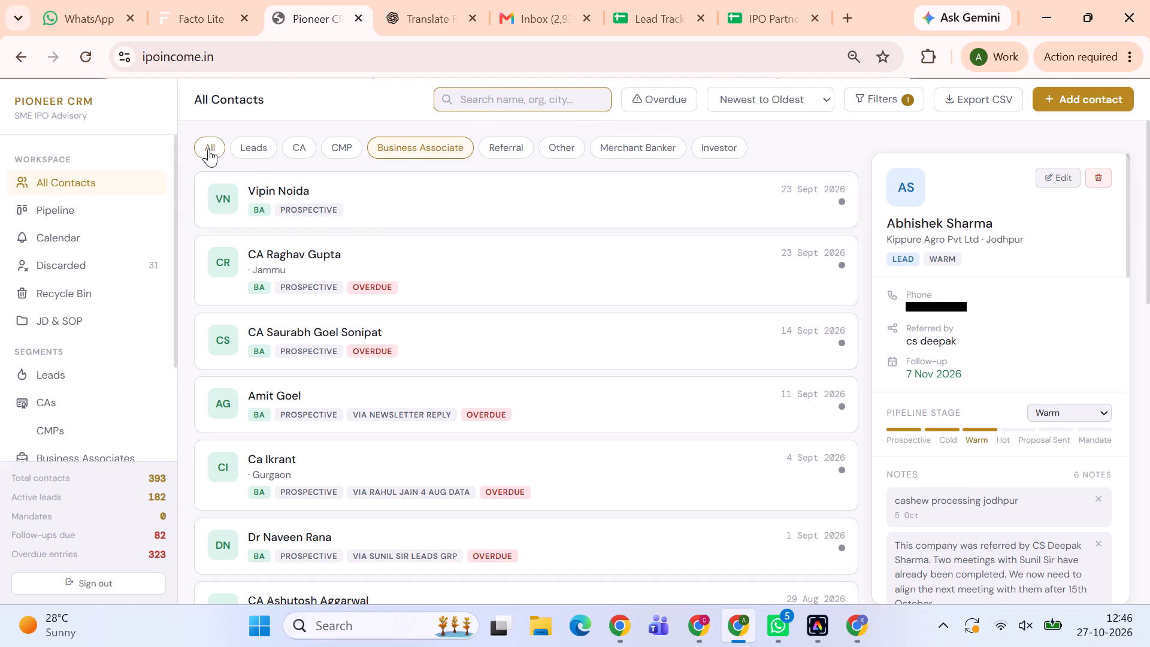
# Reset the stage filter to Any stage and list contacts of all types.
pyautogui.click(876, 93)
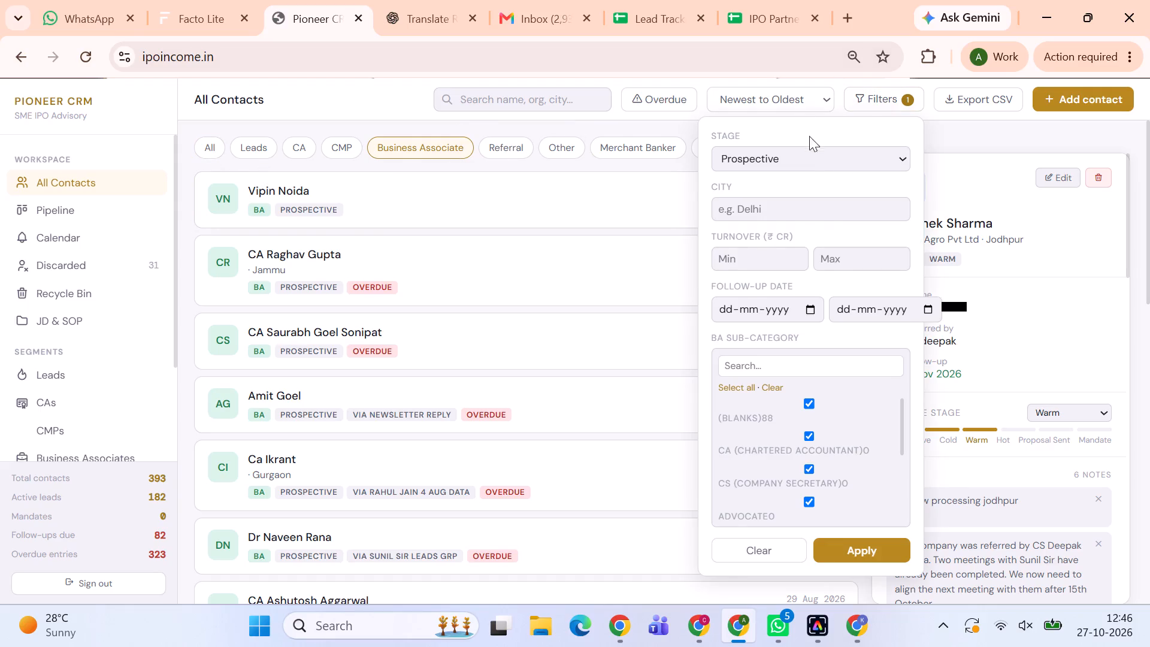
pyautogui.click(809, 155)
pyautogui.click(804, 179)
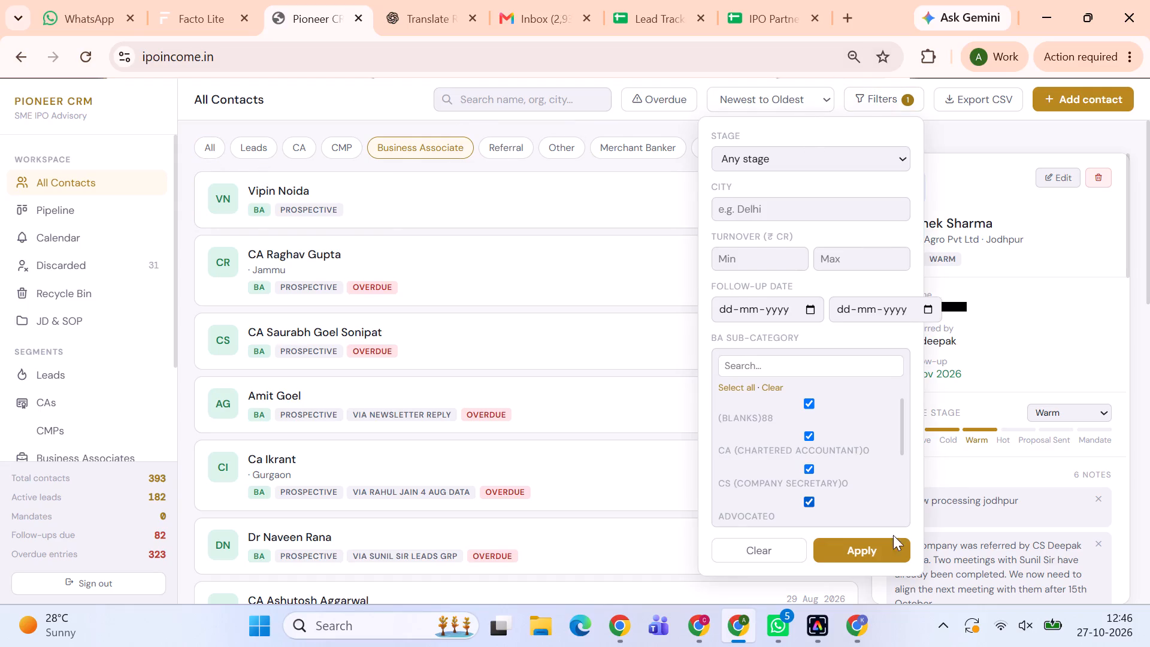
pyautogui.click(886, 546)
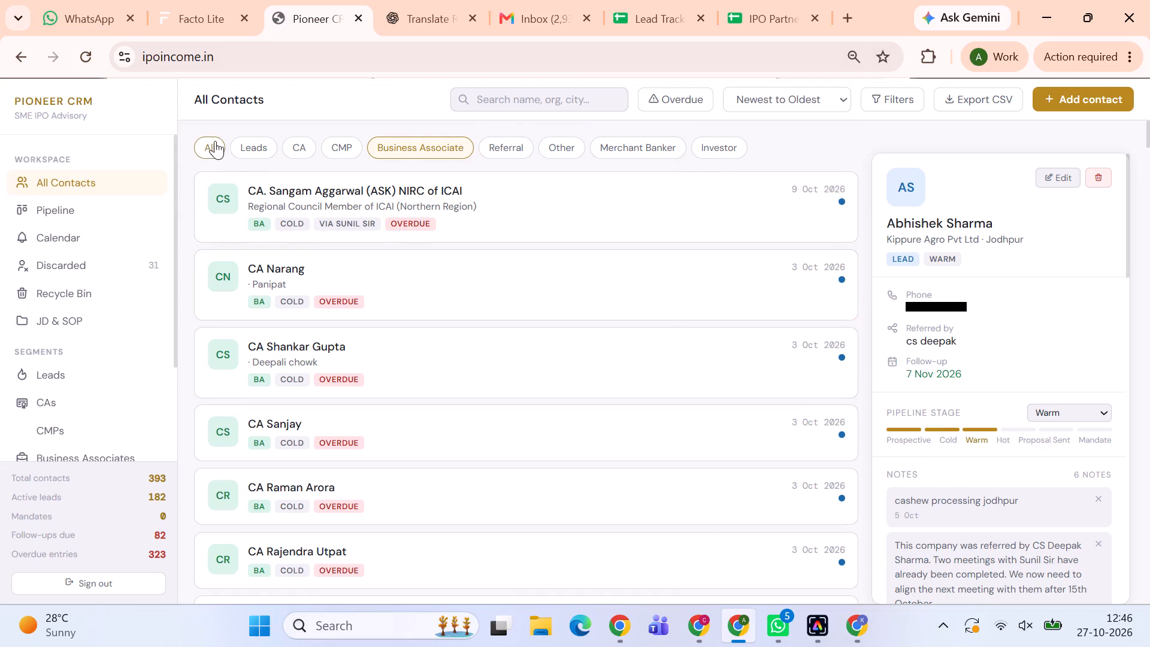
pyautogui.moveTo(208, 146); pyautogui.dragTo(527, 98)
pyautogui.click(527, 98)
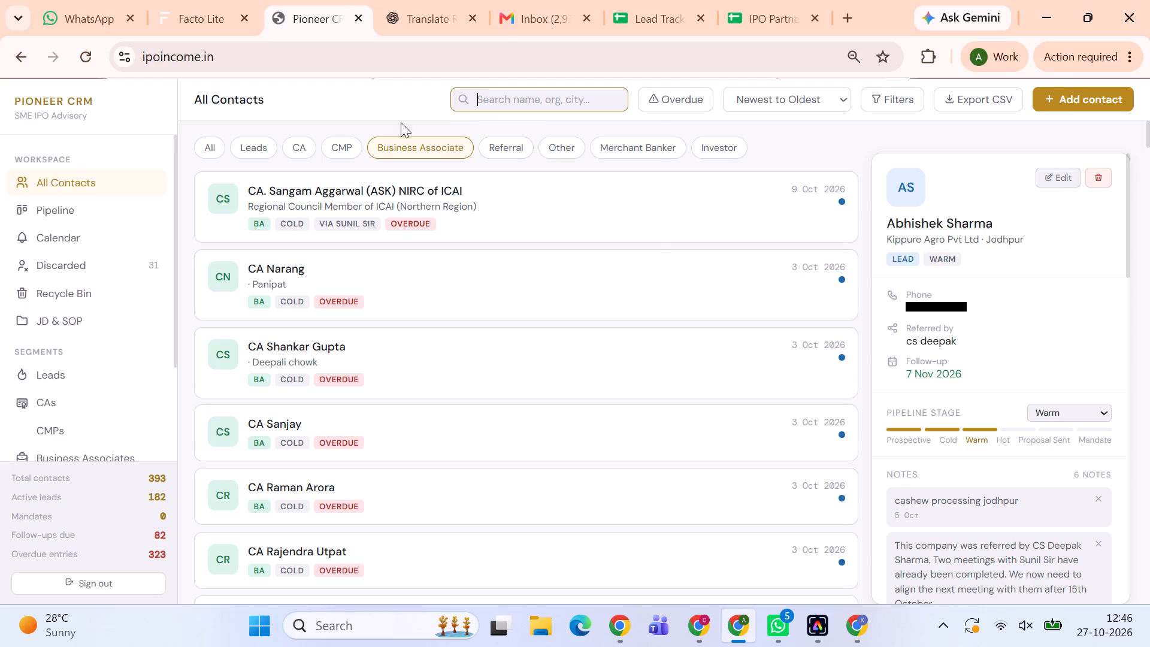
pyautogui.click(210, 135)
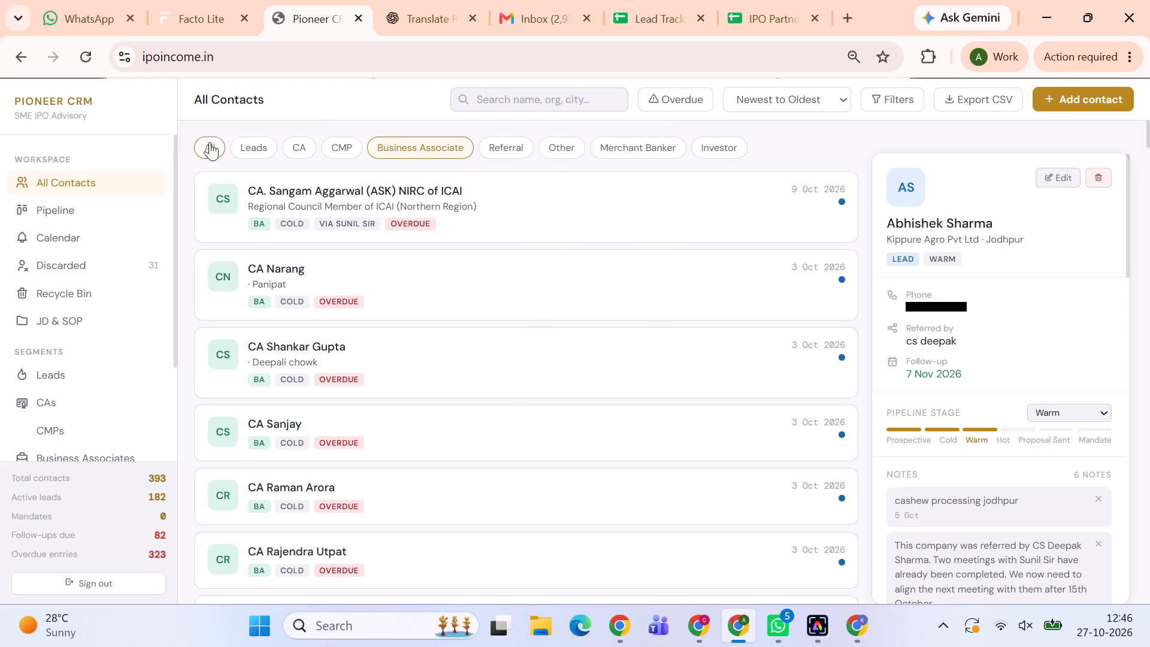
pyautogui.click(210, 142)
pyautogui.click(519, 98)
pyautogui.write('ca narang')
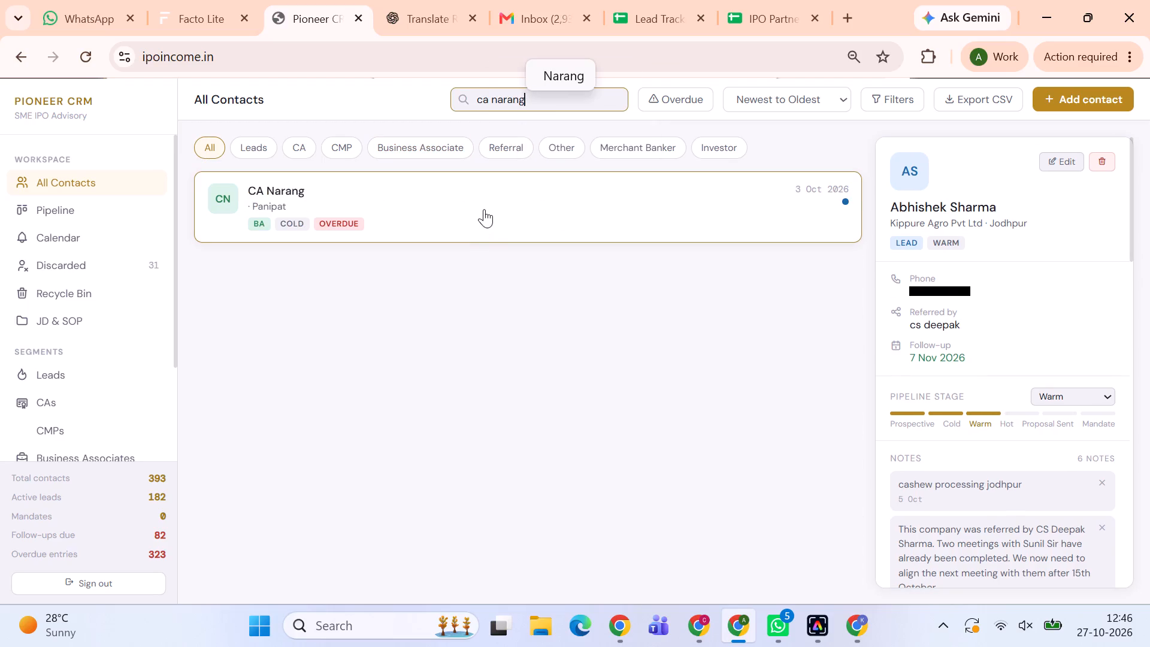
pyautogui.click(484, 209)
pyautogui.click(1049, 164)
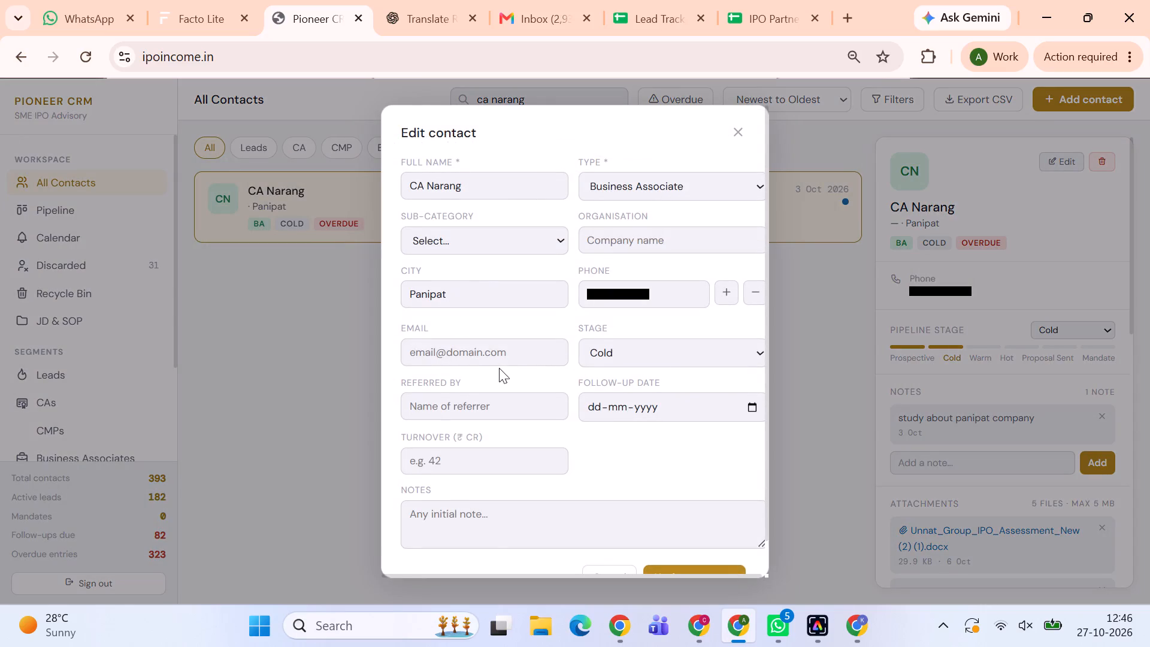
pyautogui.click(652, 344)
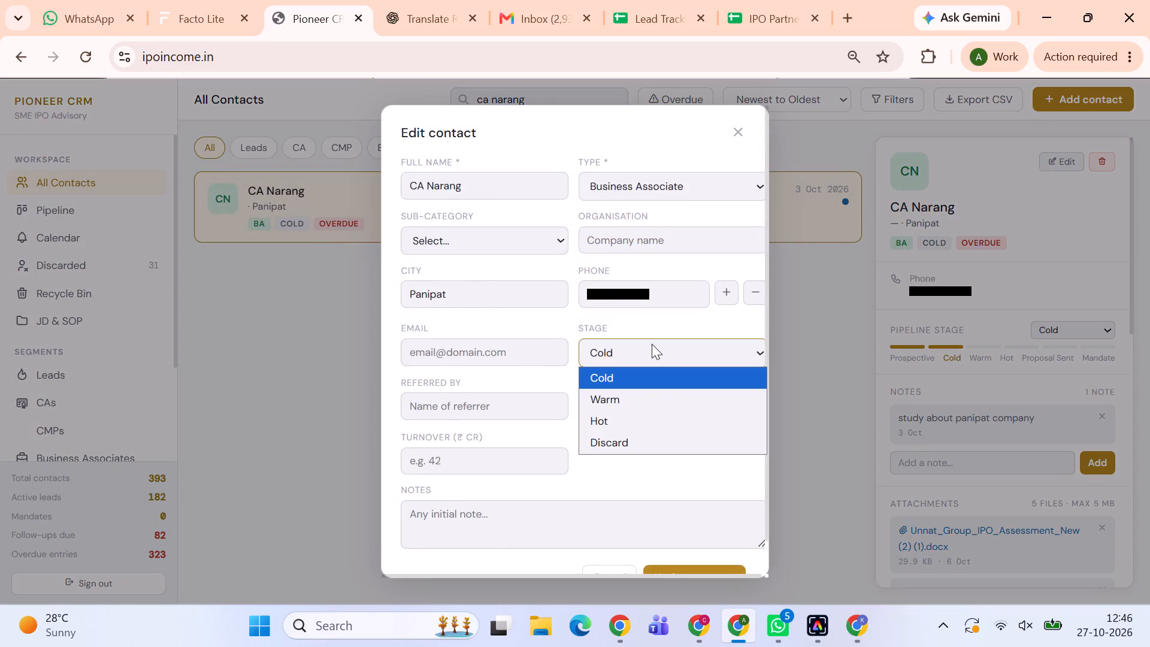
pyautogui.click(826, 385)
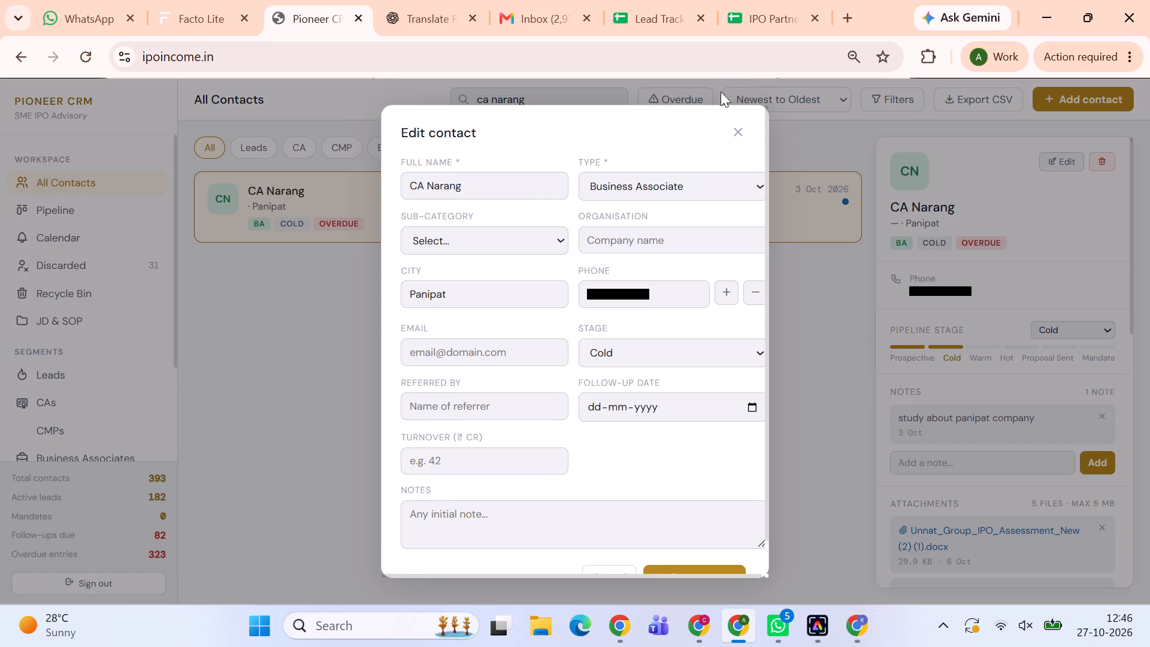
pyautogui.click(698, 186)
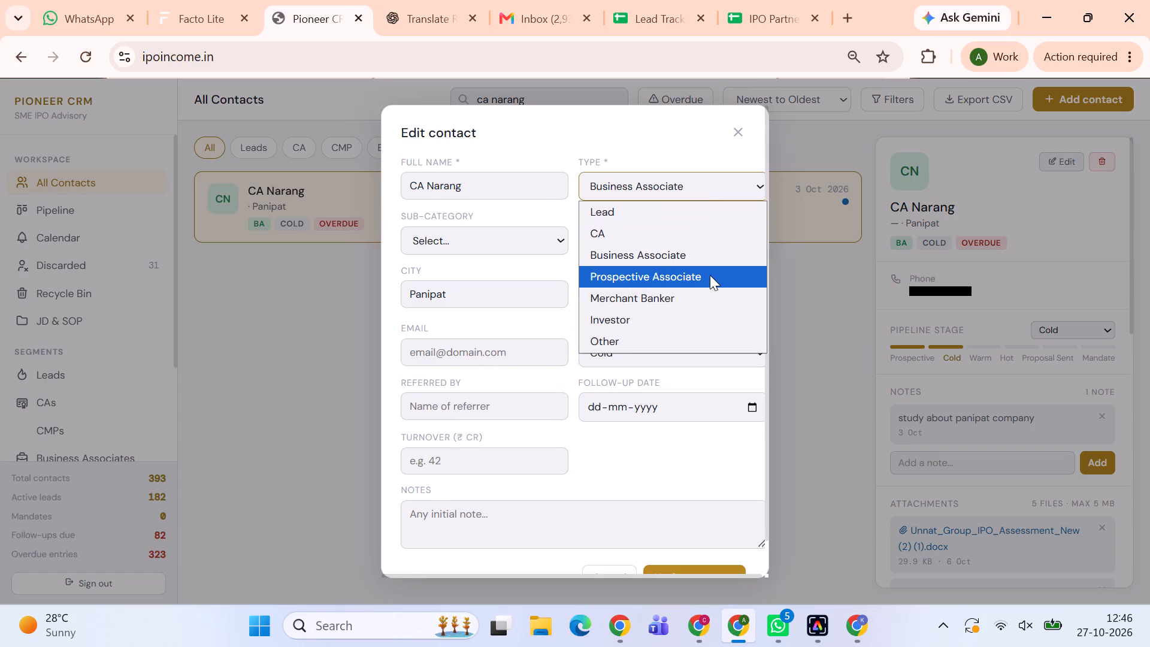
pyautogui.click(710, 275)
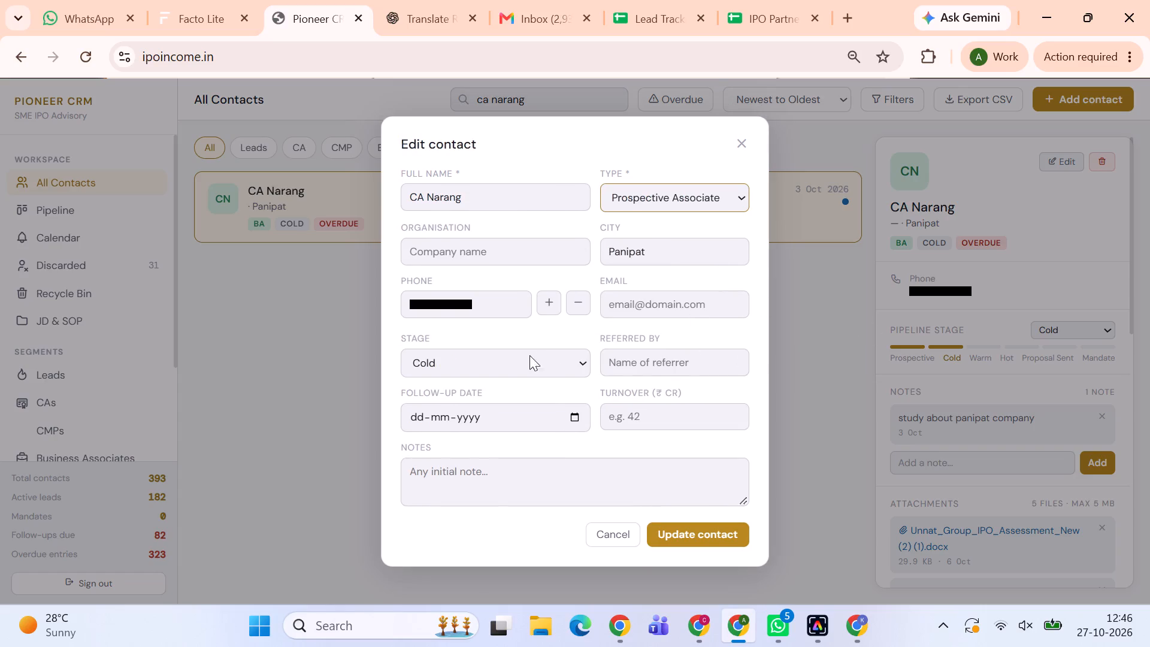
pyautogui.click(547, 365)
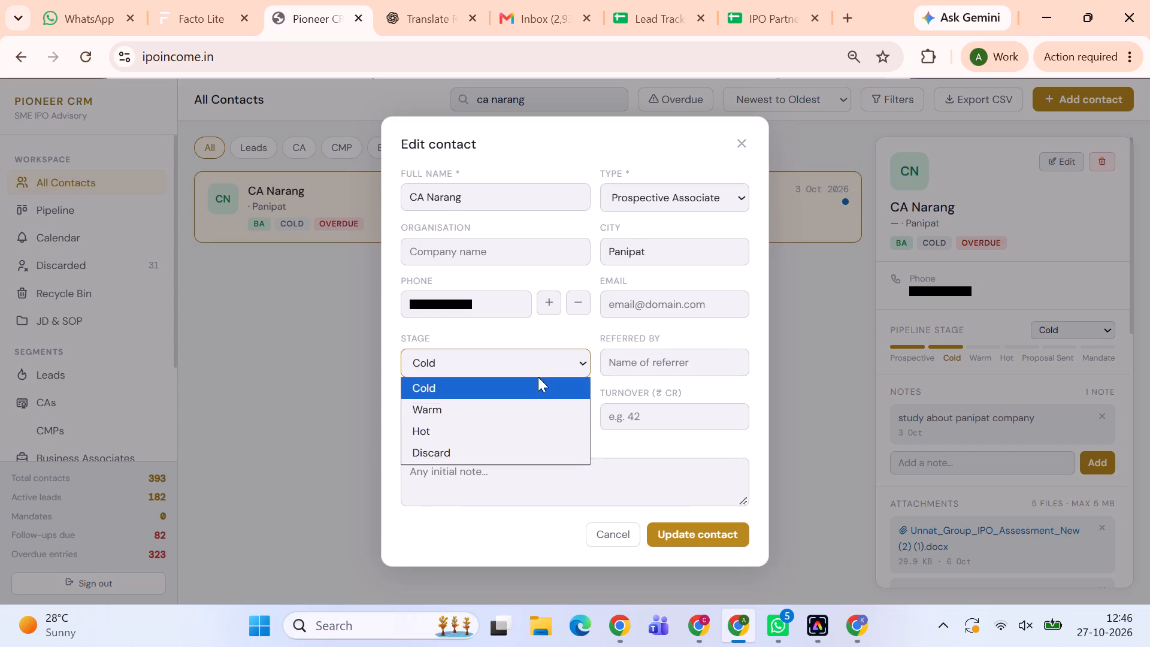
pyautogui.click(515, 413)
pyautogui.click(667, 527)
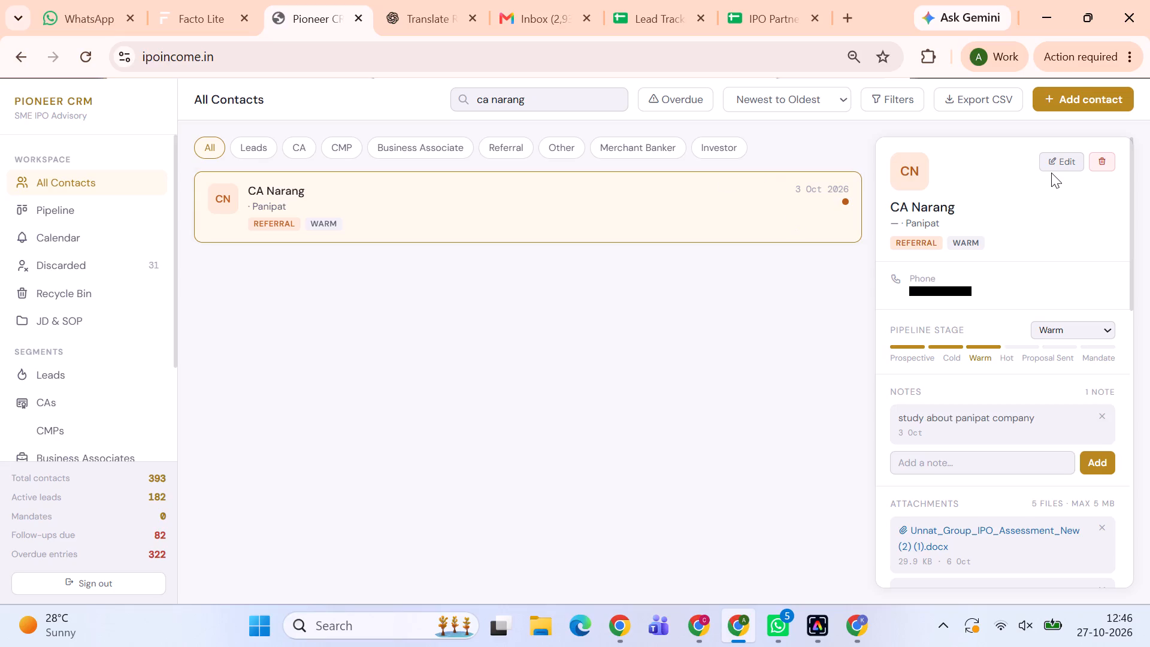
# Check the pipeline board's stage columns and return to the full contact list.
pyautogui.click(96, 209)
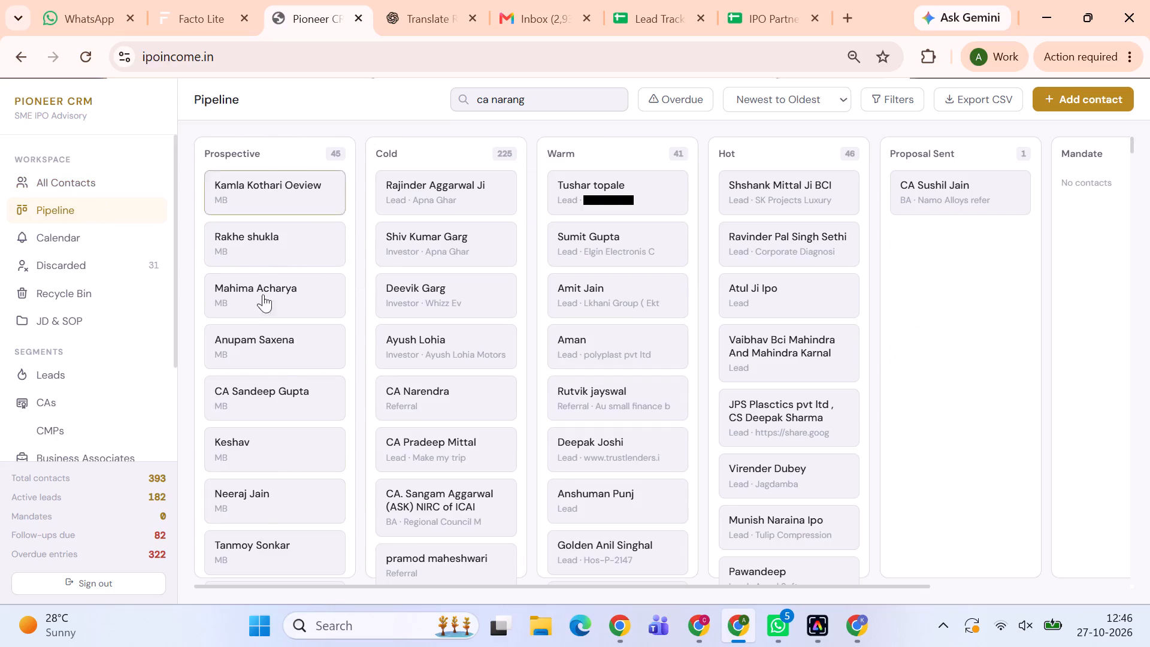
pyautogui.scroll(-2, 286, 372)
pyautogui.scroll(2, 286, 372)
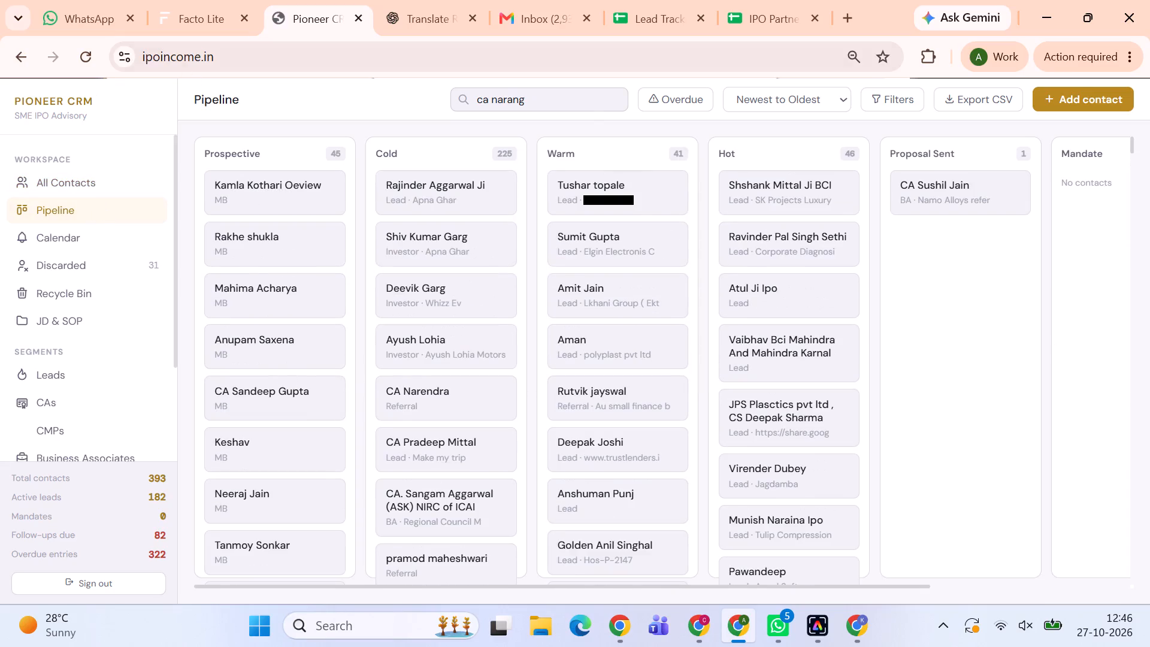
pyautogui.click(104, 181)
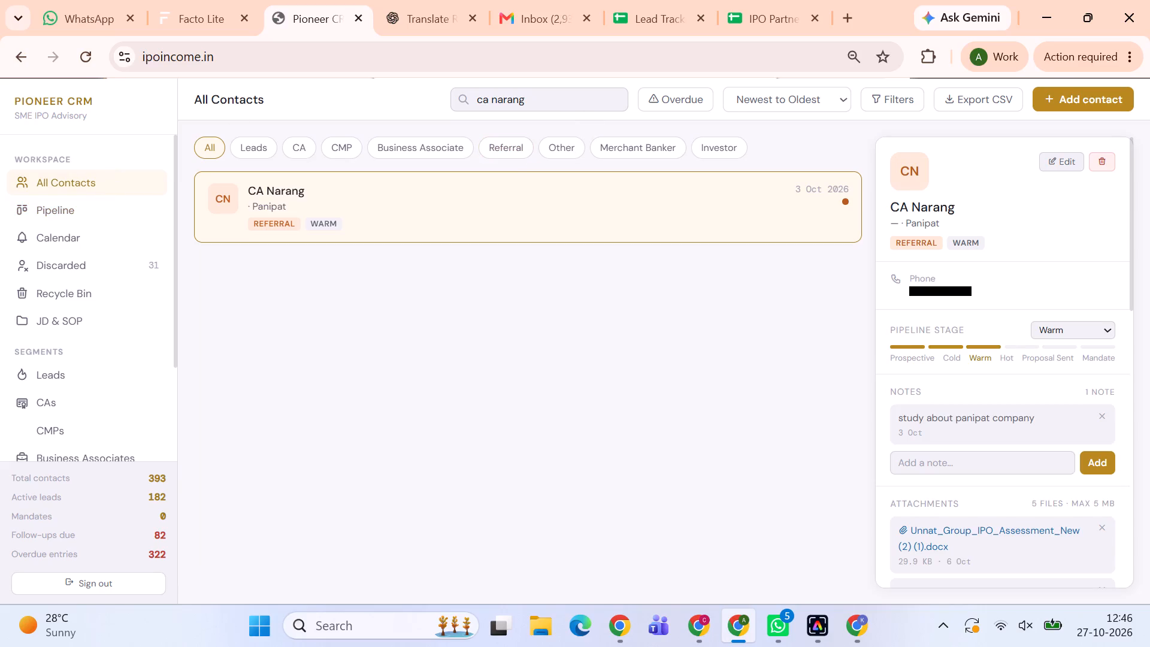
# Clear the contact search and look through the business associate contacts.
pyautogui.click(590, 97)
pyautogui.press('BackSpace')
pyautogui.press('BackSpace')
pyautogui.press('BackSpace')
pyautogui.press('BackSpace')
pyautogui.press('BackSpace')
pyautogui.press('BackSpace')
pyautogui.press('BackSpace')
pyautogui.press('BackSpace')
pyautogui.press('BackSpace')
pyautogui.press('BackSpace')
pyautogui.press('BackSpace')
pyautogui.press('BackSpace')
pyautogui.press('BackSpace')
pyautogui.press('BackSpace')
pyautogui.press('BackSpace')
pyautogui.press('BackSpace')
pyautogui.press('BackSpace')
pyautogui.press('BackSpace')
pyautogui.press('BackSpace')
pyautogui.press('BackSpace')
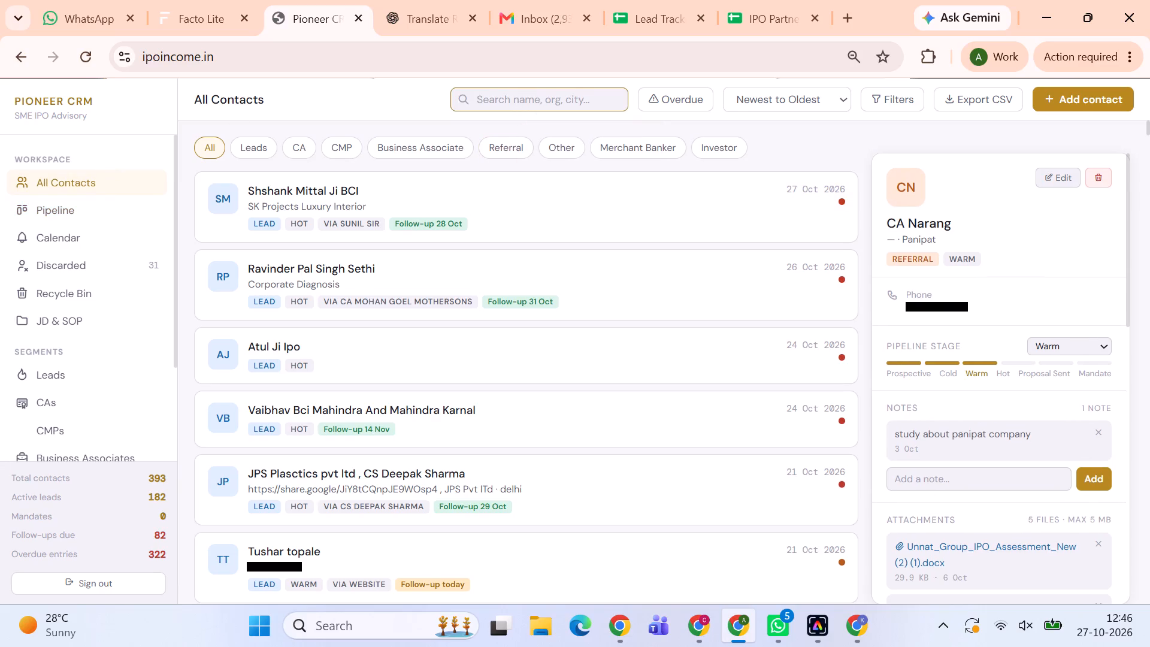
pyautogui.click(435, 150)
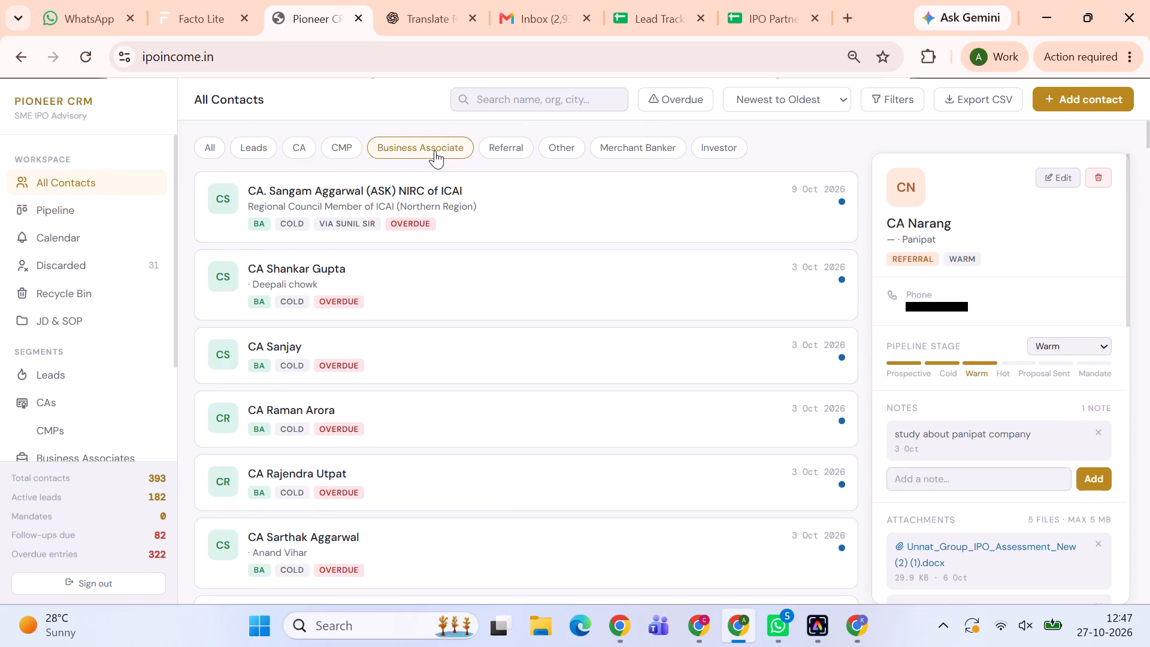
pyautogui.scroll(-5, 525, 452)
pyautogui.scroll(3, 525, 452)
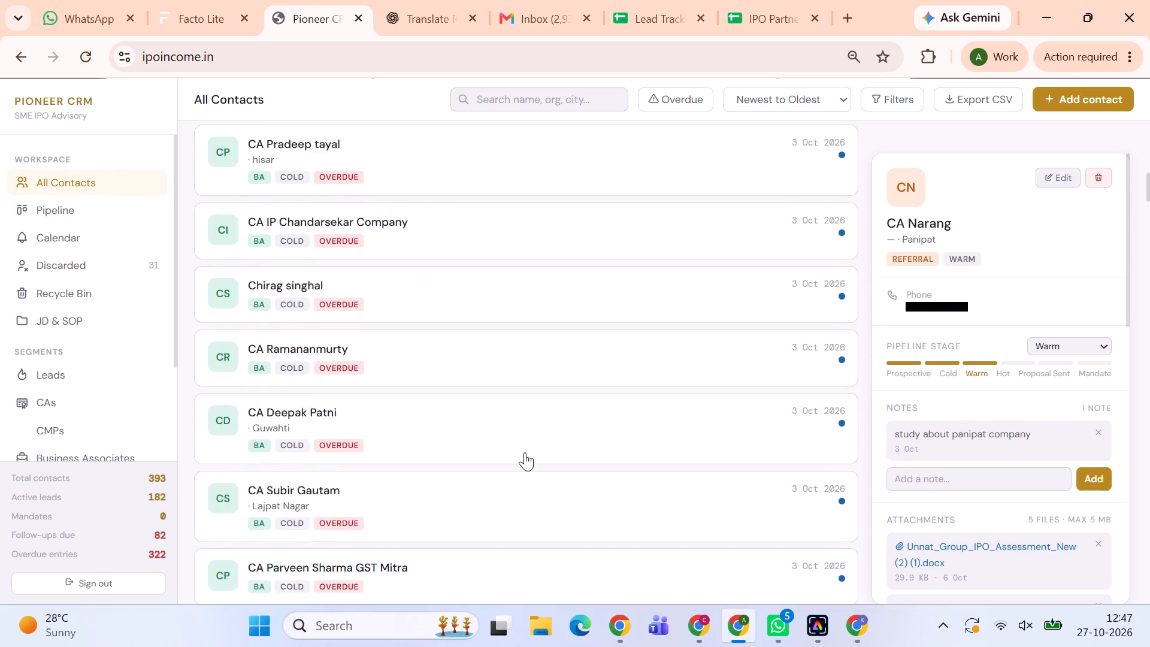
pyautogui.scroll(5, 525, 452)
# Filter the business associates to the Prospective stage, search them for "narang" and clear the search.
pyautogui.click(888, 102)
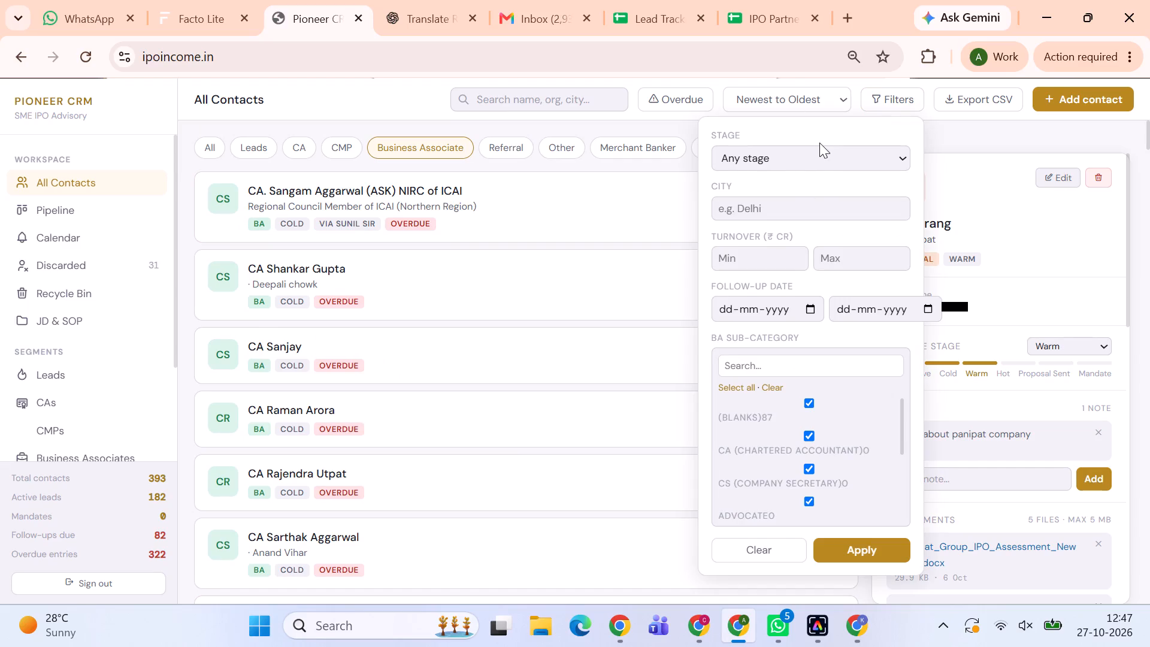
pyautogui.click(817, 152)
pyautogui.click(794, 210)
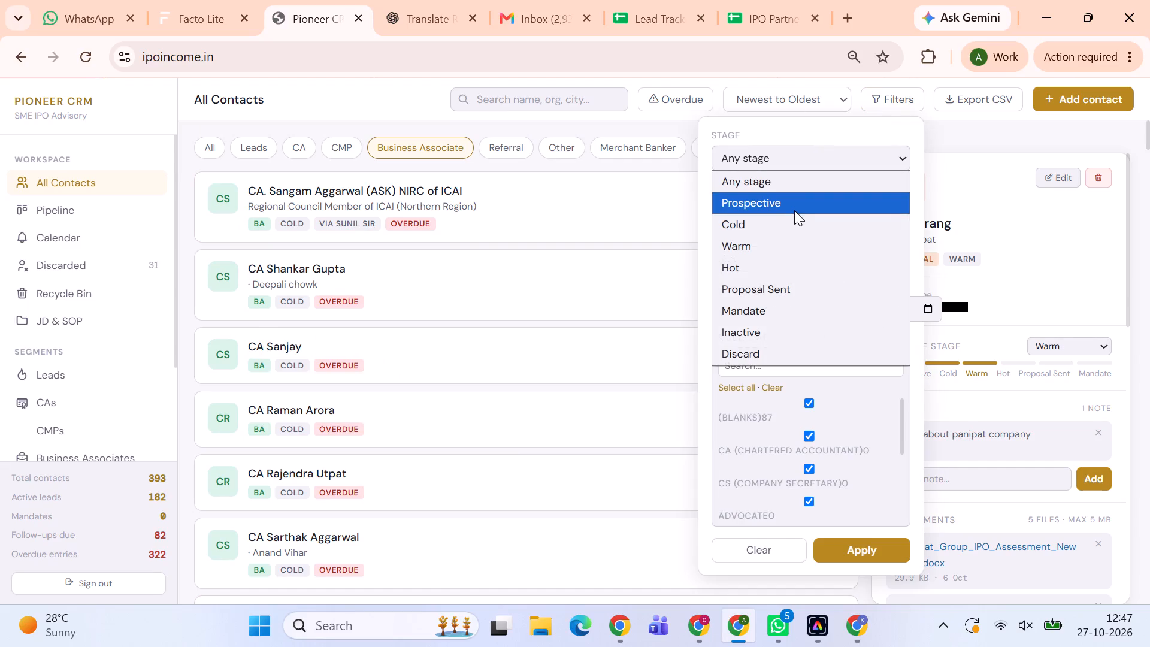
pyautogui.click(870, 542)
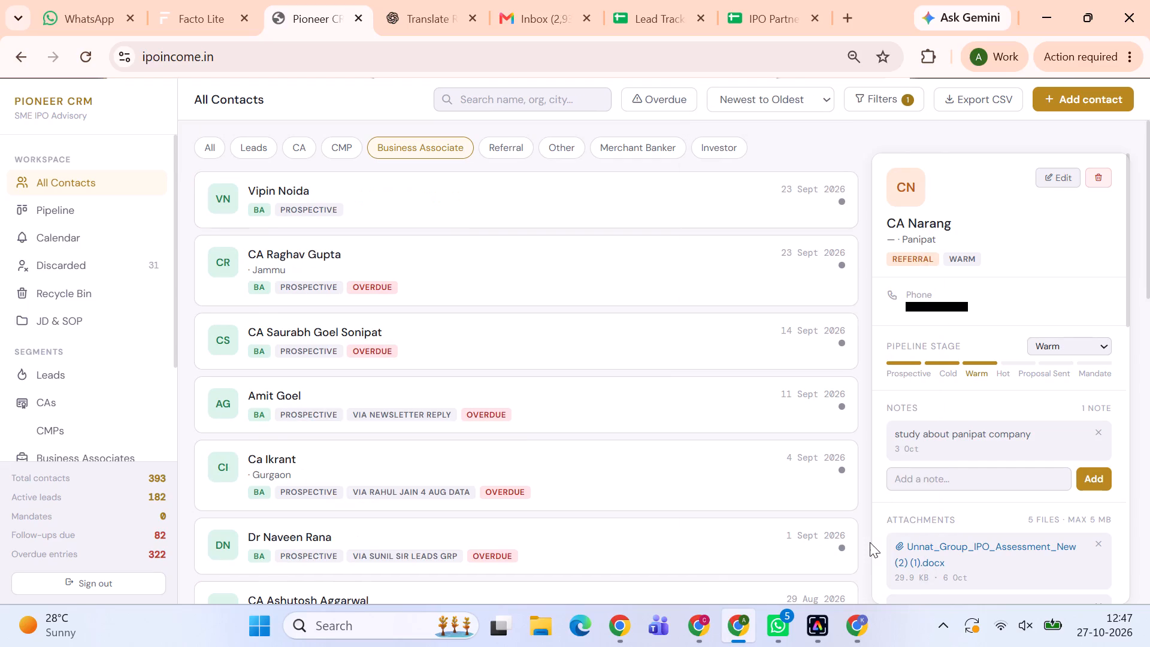
pyautogui.click(498, 99)
pyautogui.write('narang')
pyautogui.press('BackSpace')
pyautogui.press('BackSpace')
pyautogui.press('BackSpace')
pyautogui.press('BackSpace')
pyautogui.press('BackSpace')
pyautogui.press('BackSpace')
pyautogui.press('BackSpace')
pyautogui.press('BackSpace')
pyautogui.press('BackSpace')
pyautogui.press('BackSpace')
pyautogui.press('BackSpace')
pyautogui.press('BackSpace')
pyautogui.press('BackSpace')
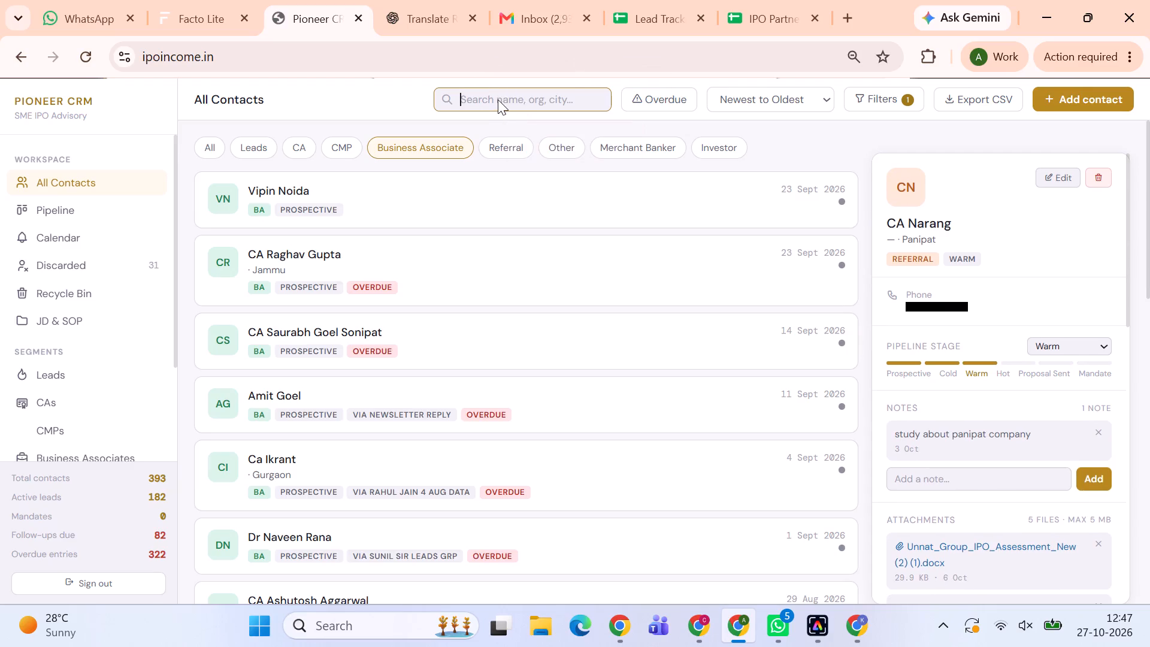
pyautogui.click(1052, 177)
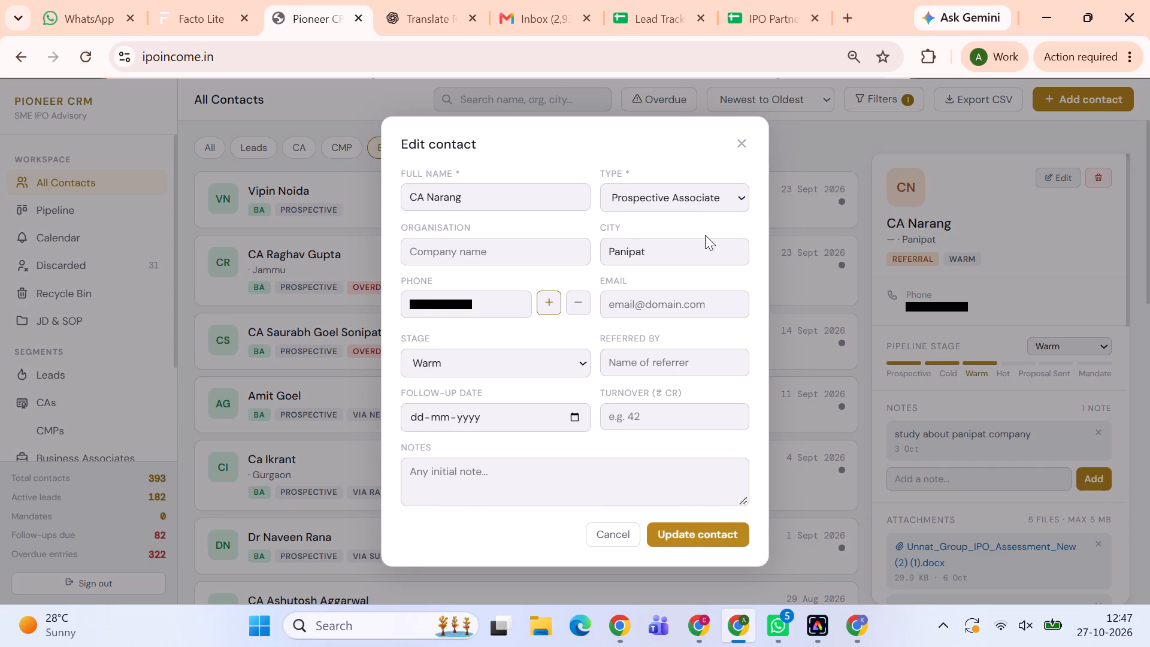
pyautogui.click(740, 144)
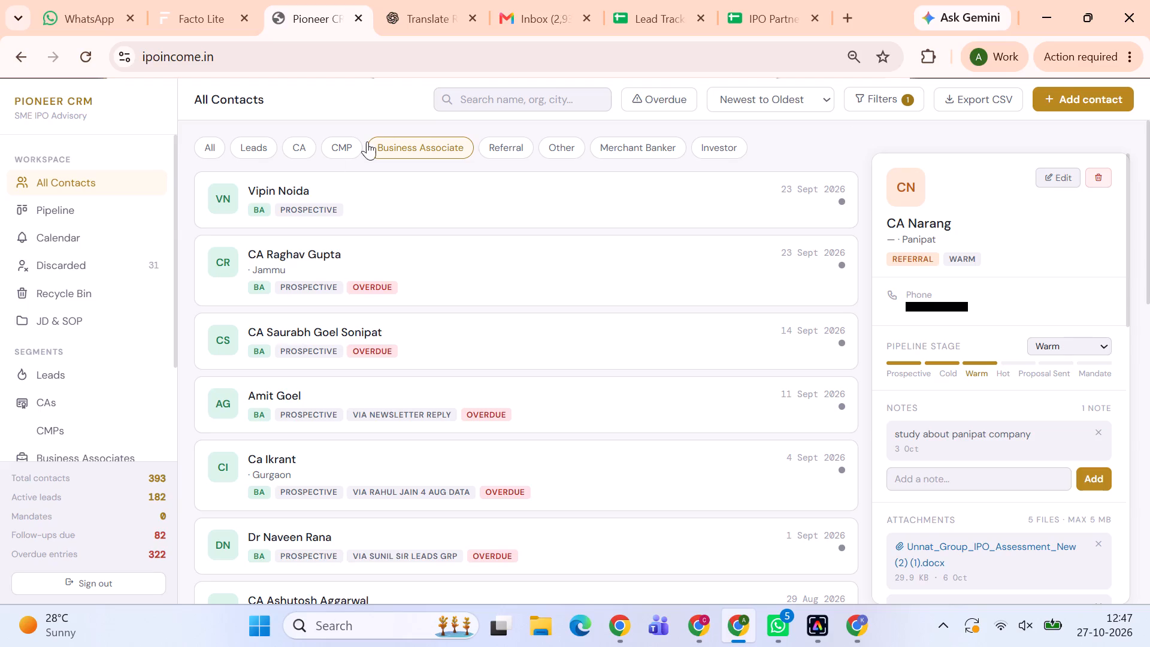
# List the CA contacts and reset their stage filter to Any stage.
pyautogui.click(305, 149)
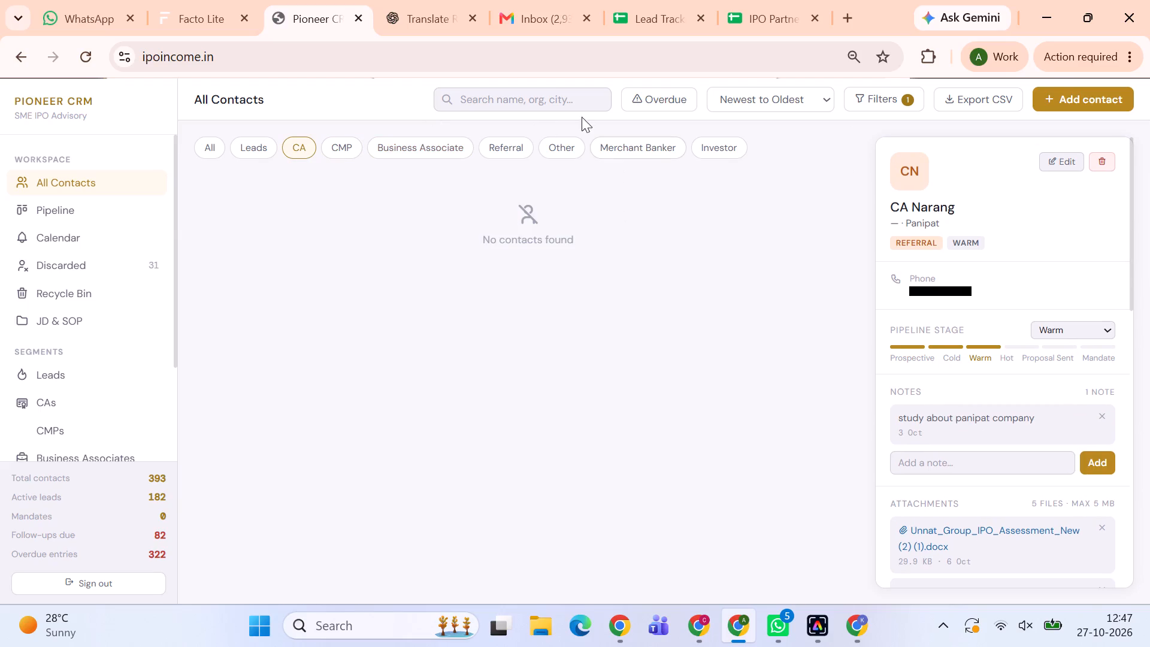
pyautogui.click(864, 90)
pyautogui.click(756, 155)
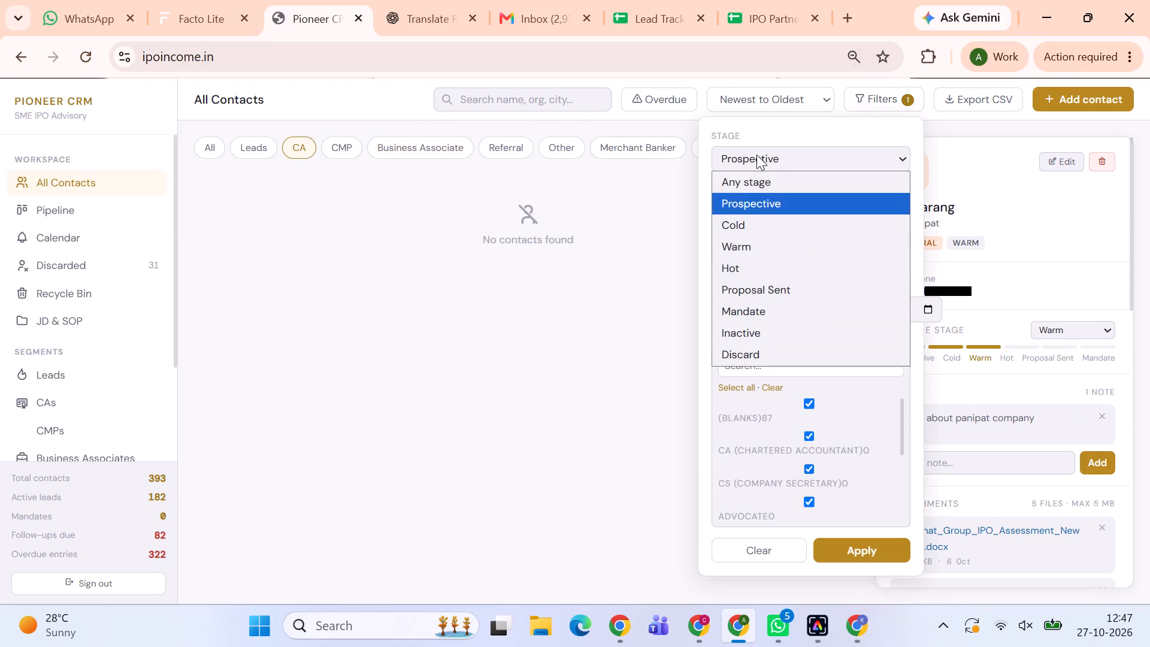
pyautogui.click(752, 174)
pyautogui.click(844, 543)
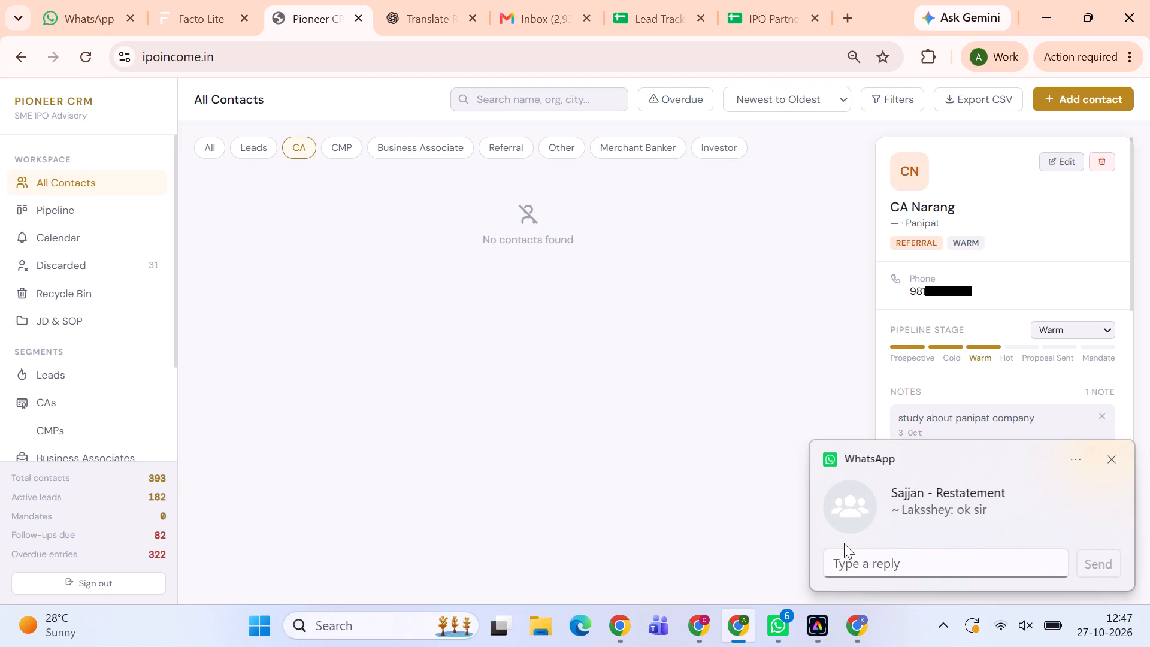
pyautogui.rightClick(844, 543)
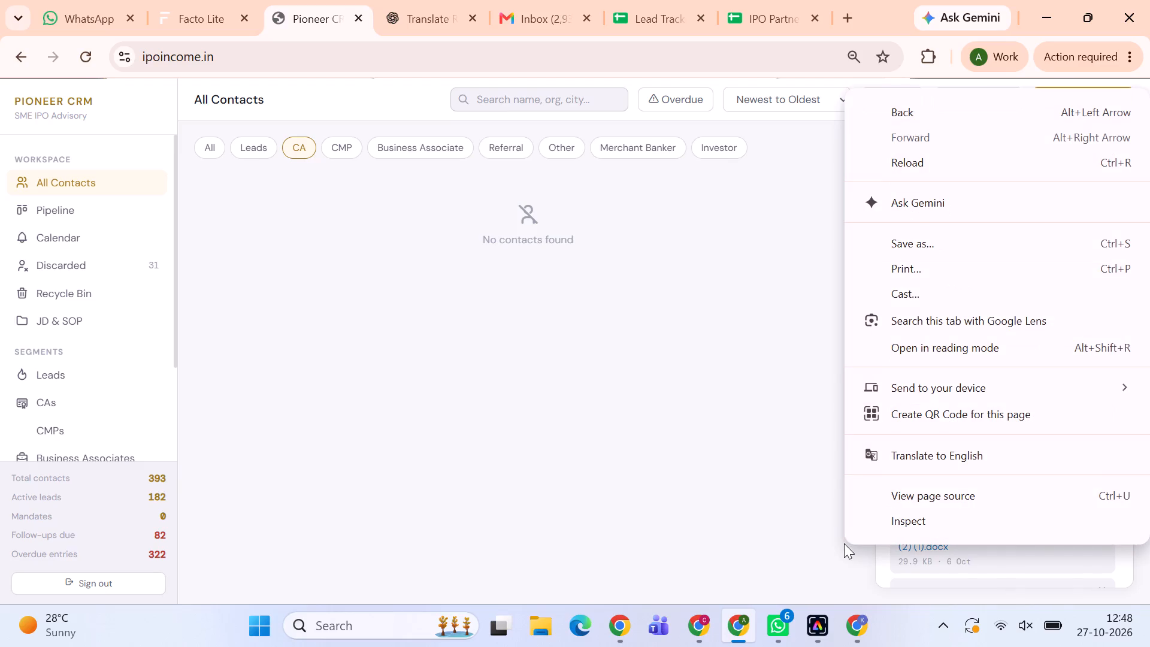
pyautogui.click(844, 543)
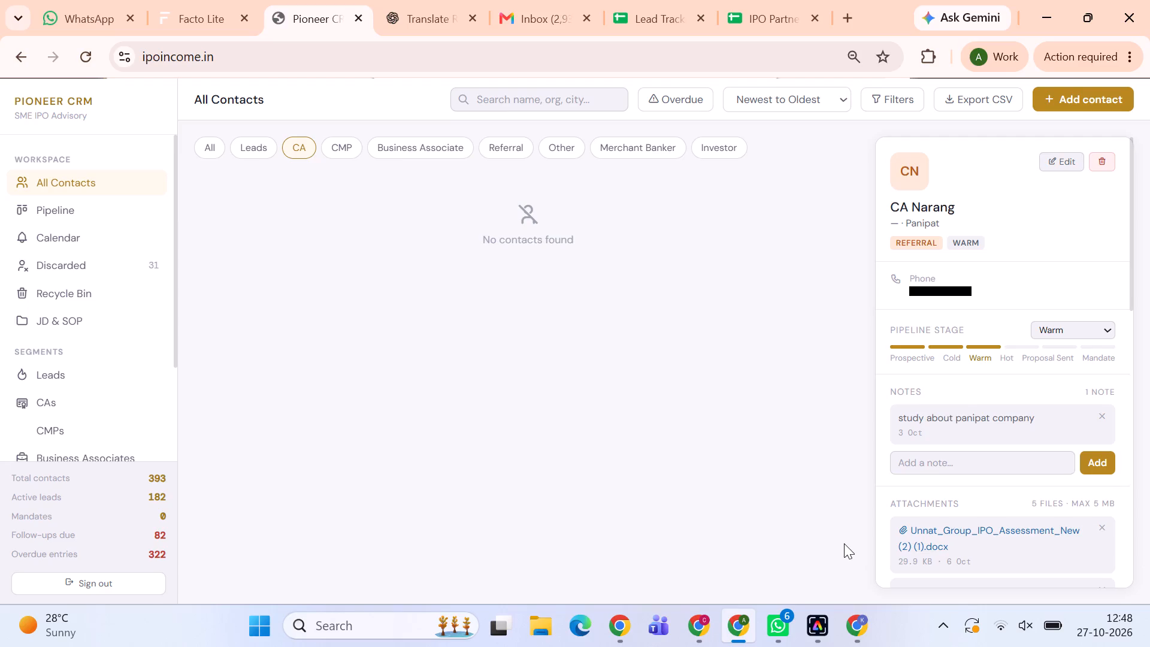
# List all contacts and narrow them to business associates.
pyautogui.click(201, 157)
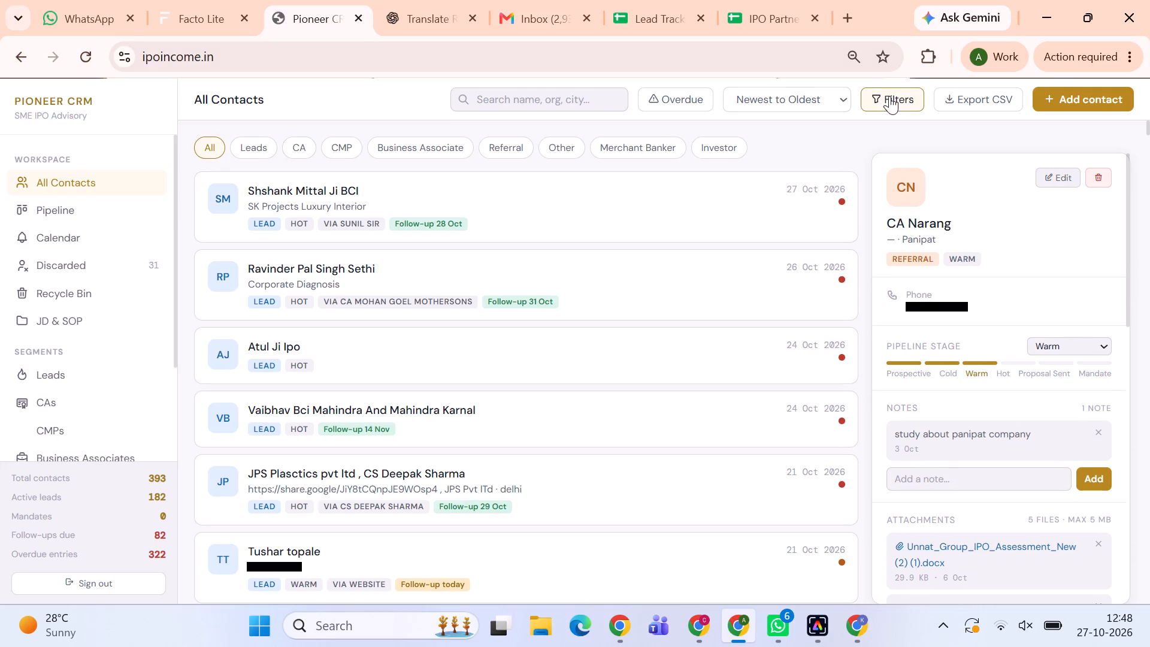
pyautogui.click(408, 142)
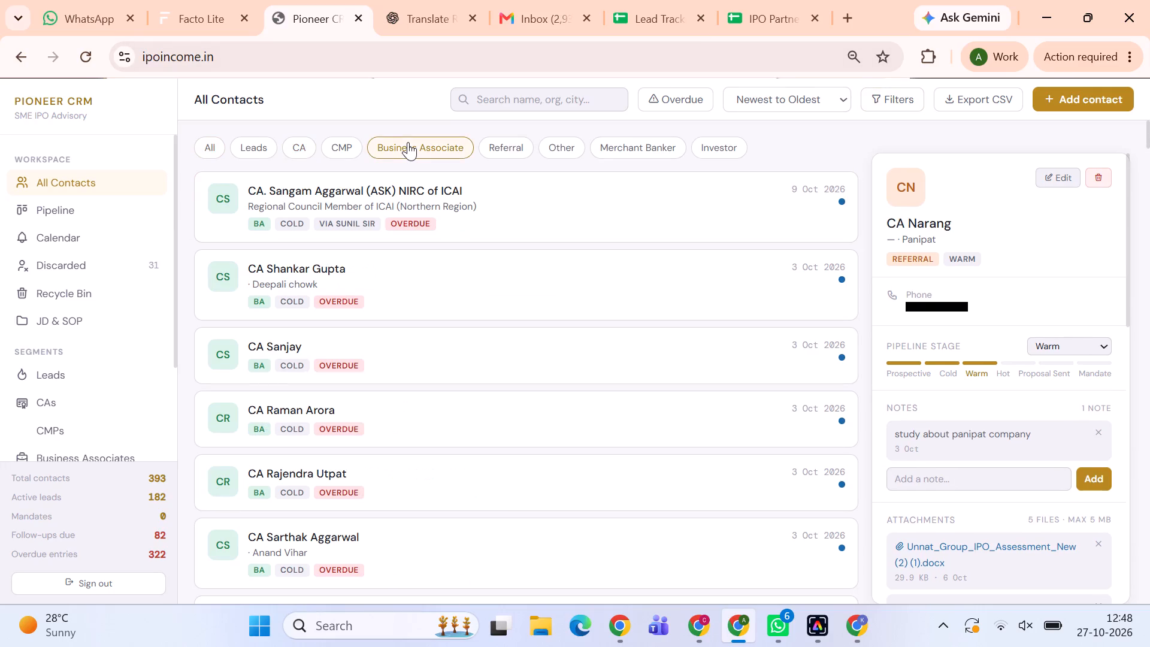
# Filter the business associates to the Prospective stage and look through the contact list.
pyautogui.click(877, 107)
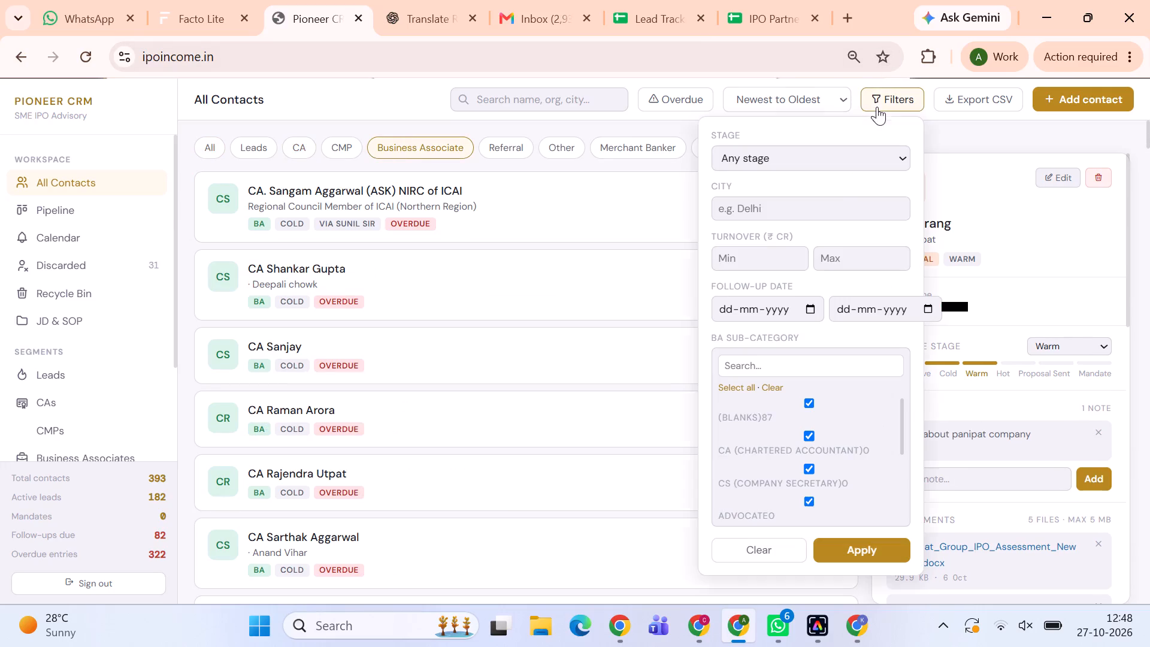
pyautogui.click(838, 164)
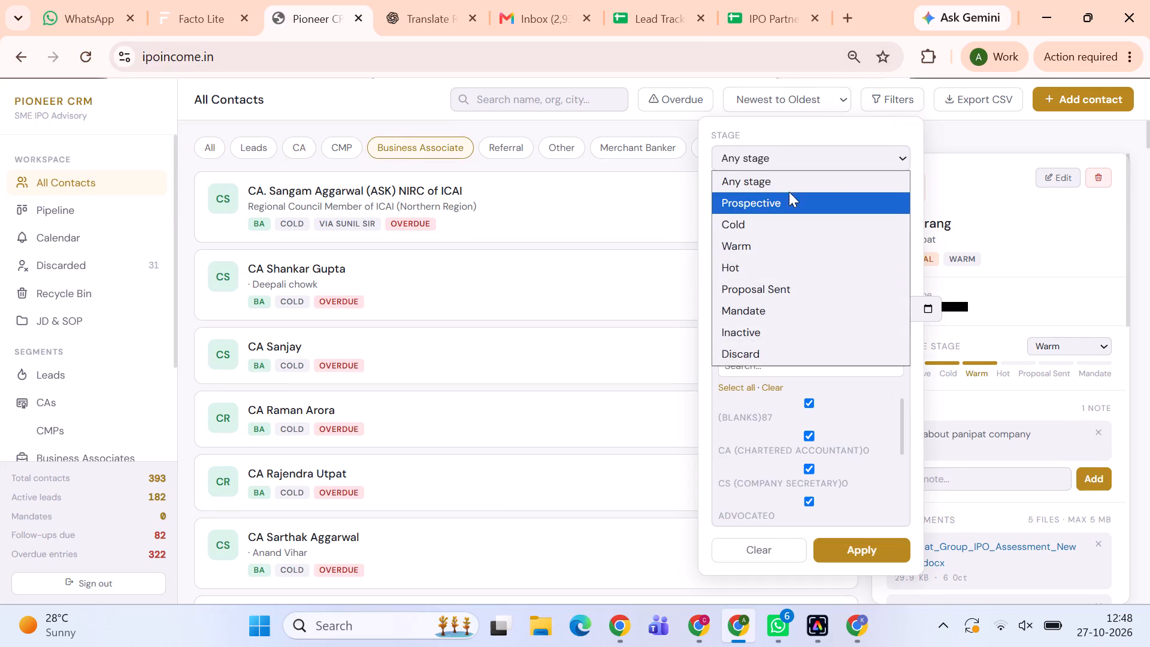
pyautogui.click(792, 198)
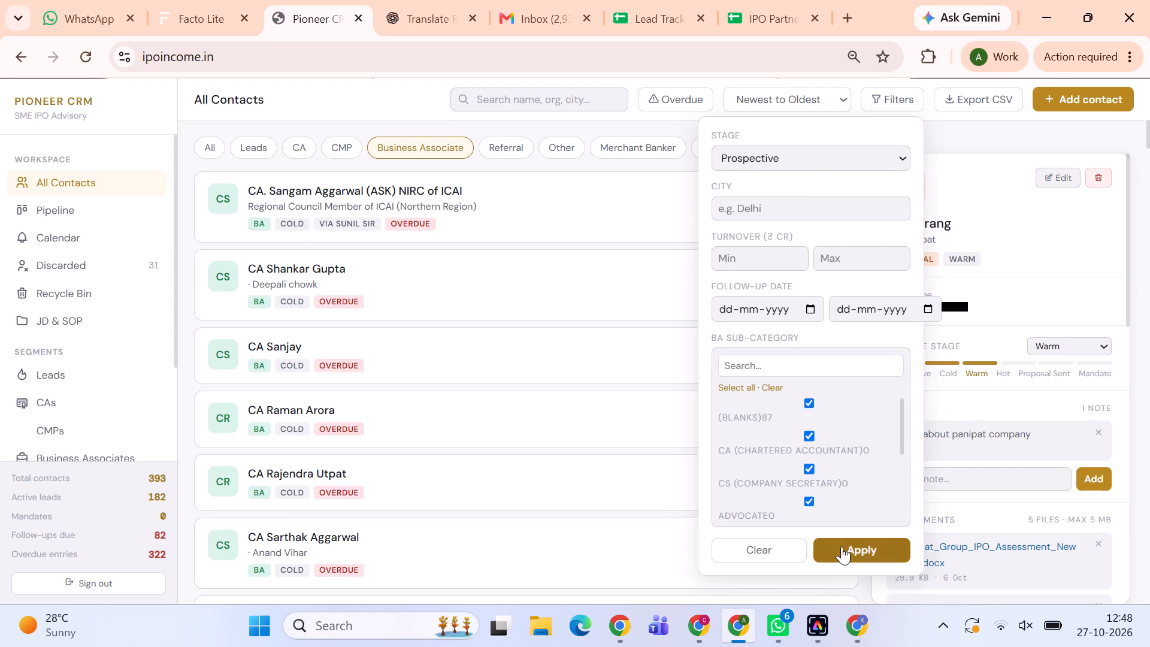
pyautogui.click(842, 546)
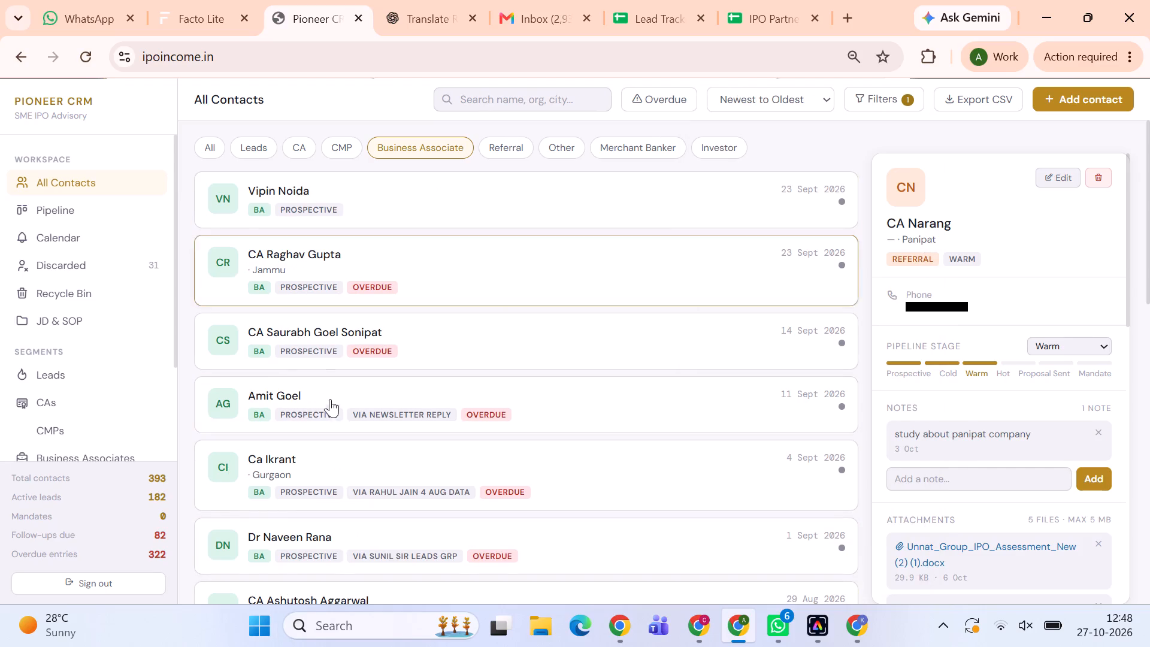
pyautogui.scroll(-10, 331, 398)
pyautogui.scroll(10, 331, 398)
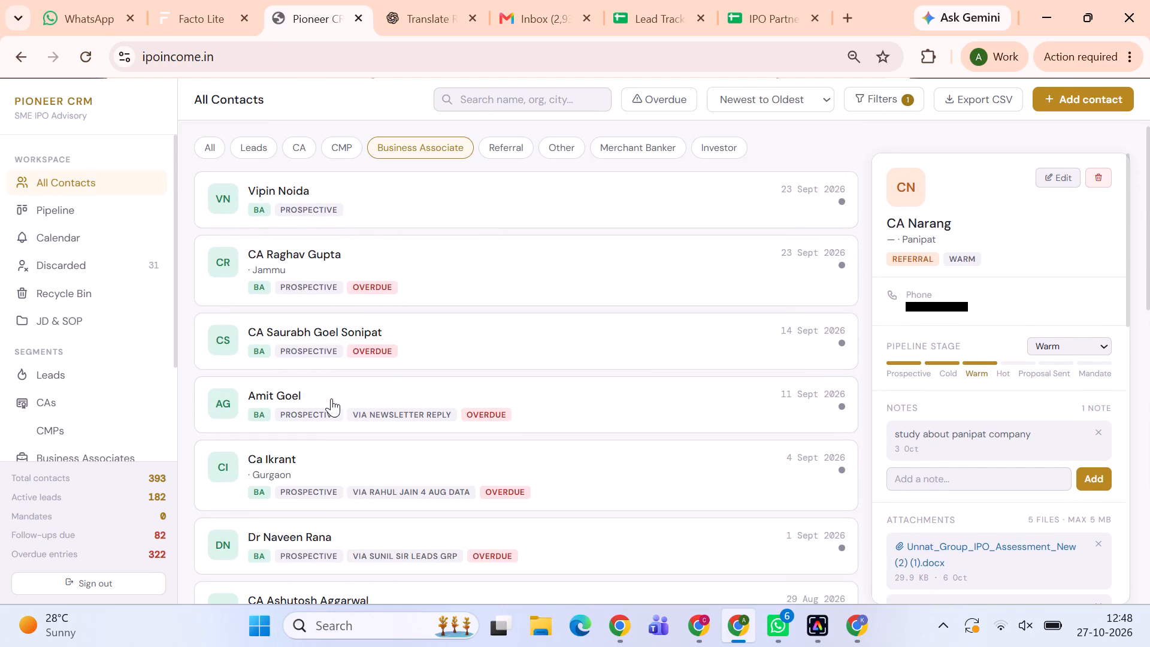
# Search the prospective business associates for "narang" and clear the search.
pyautogui.click(544, 87)
pyautogui.write('narang')
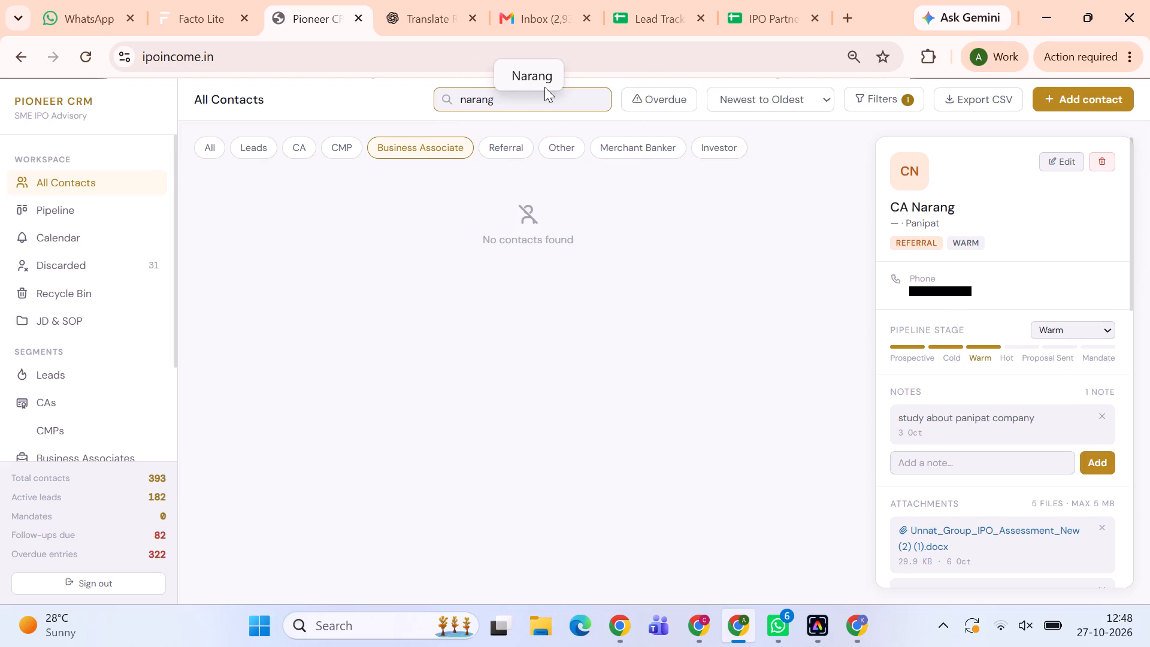
pyautogui.press('BackSpace')
pyautogui.press('BackSpace')
pyautogui.press('BackSpace')
pyautogui.press('BackSpace')
pyautogui.press('BackSpace')
pyautogui.press('BackSpace')
pyautogui.press('BackSpace')
pyautogui.press('BackSpace')
pyautogui.press('BackSpace')
pyautogui.press('BackSpace')
pyautogui.press('BackSpace')
pyautogui.press('BackSpace')
pyautogui.press('BackSpace')
pyautogui.press('BackSpace')
pyautogui.press('BackSpace')
pyautogui.press('BackSpace')
pyautogui.press('BackSpace')
pyautogui.press('BackSpace')
pyautogui.press('BackSpace')
pyautogui.press('BackSpace')
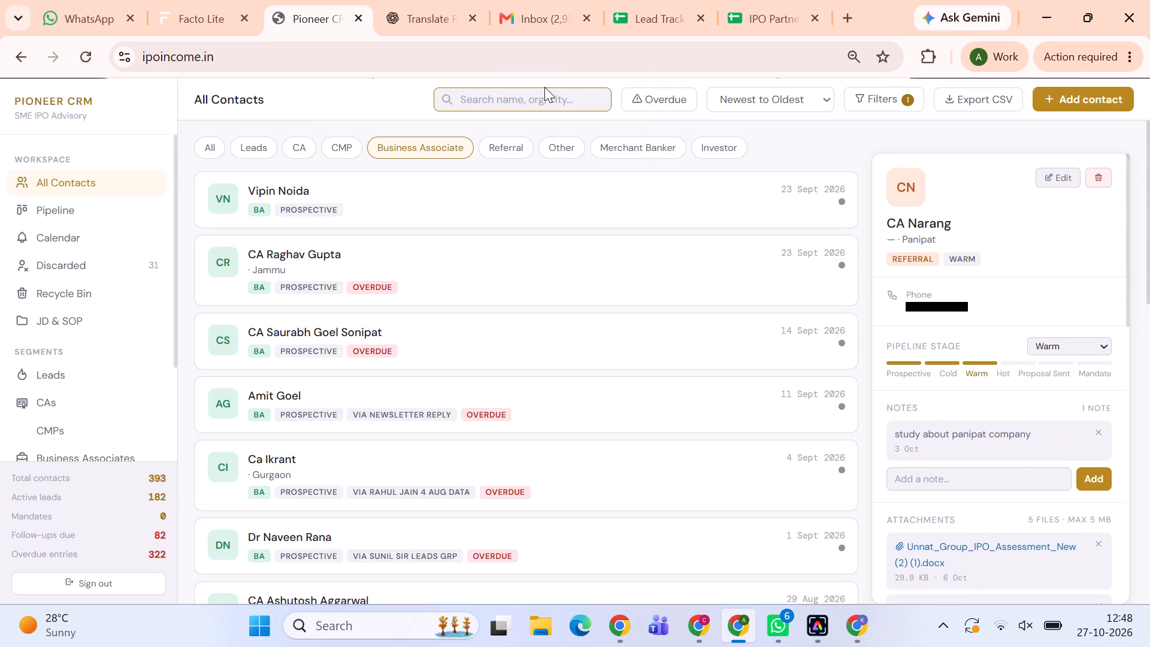
# Open the details of the Noida contact among the prospective business associates.
pyautogui.click(467, 214)
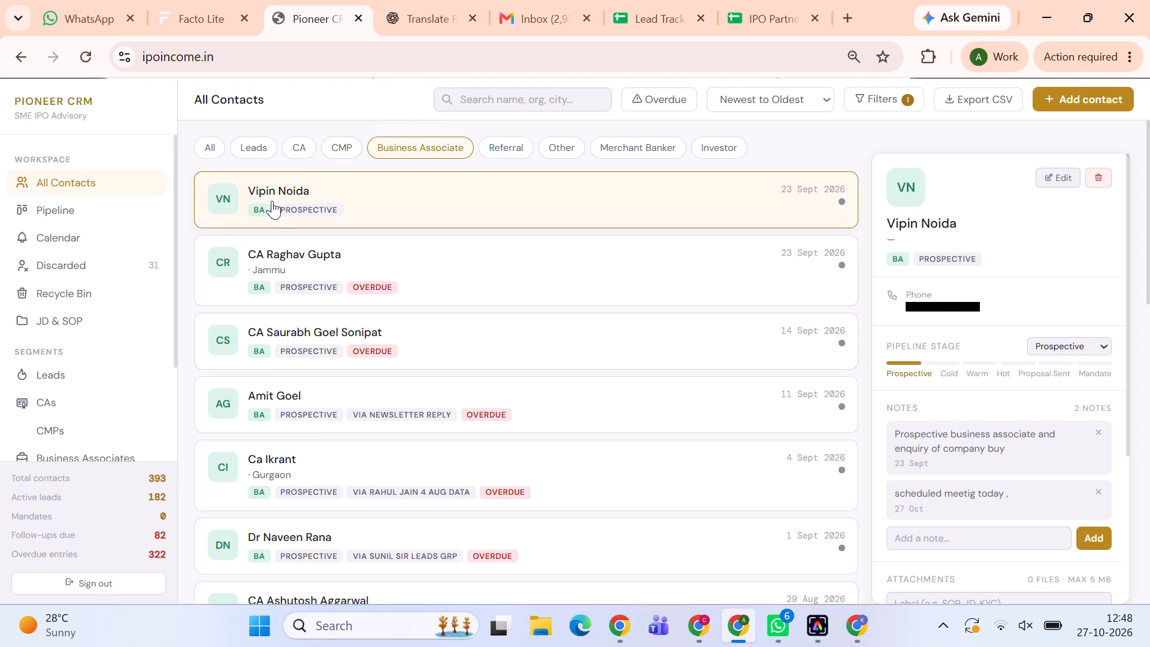
# Switch to all contact types, search the prospective contacts for "nara" and clear the search.
pyautogui.click(203, 154)
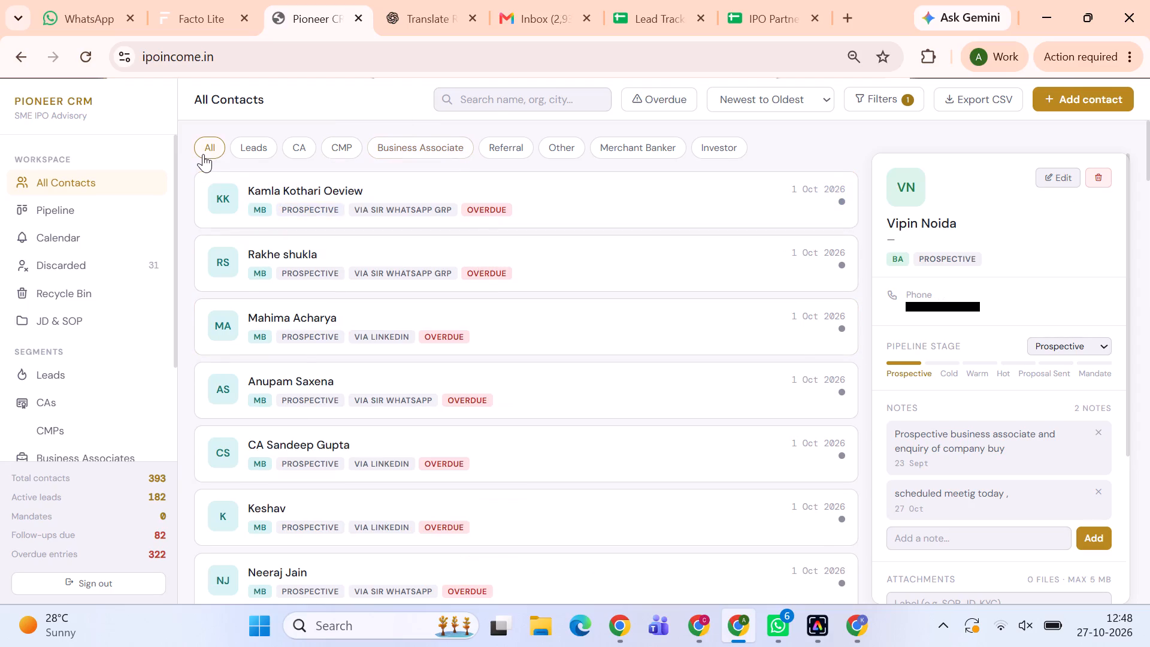
pyautogui.click(491, 107)
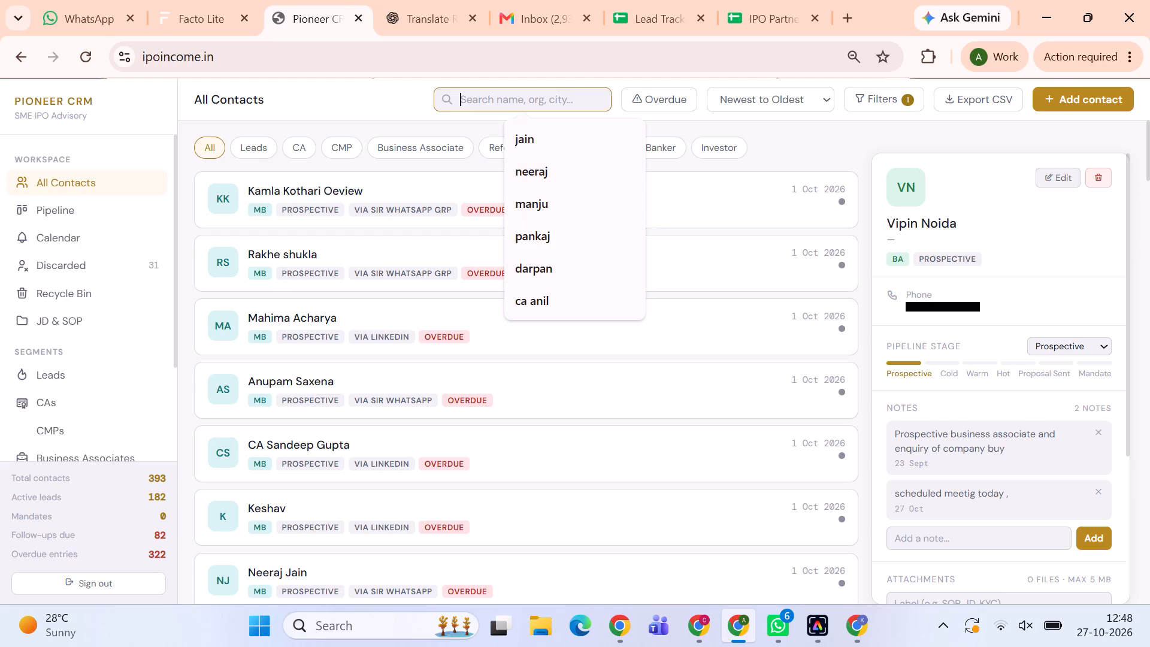
pyautogui.write('nara')
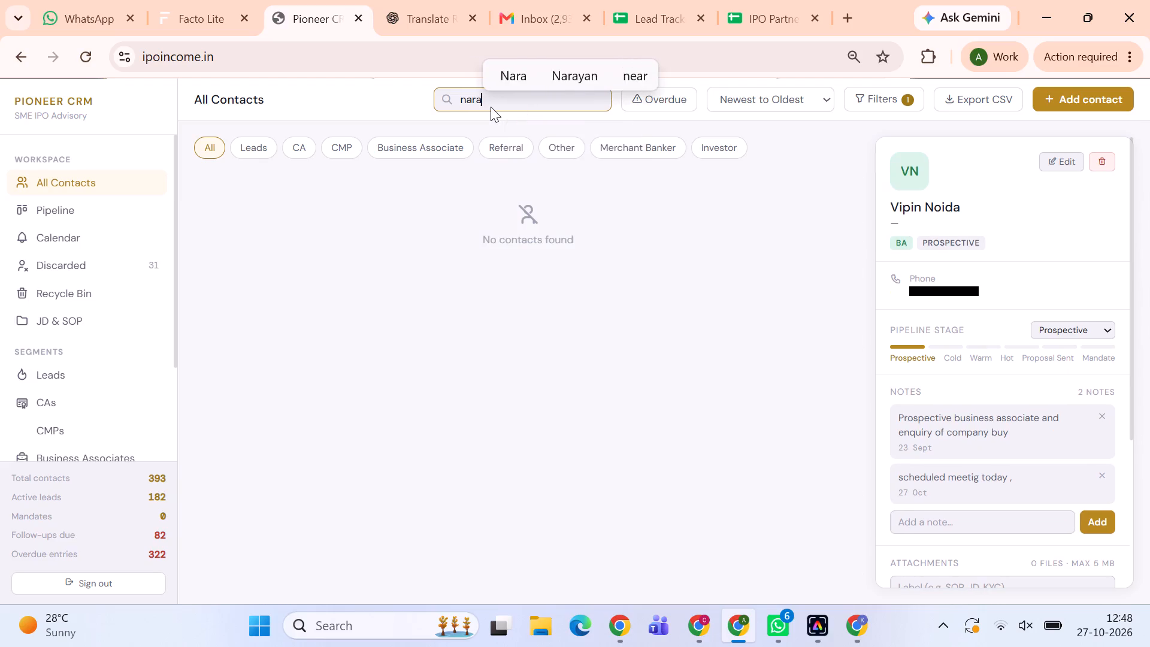
pyautogui.press('BackSpace')
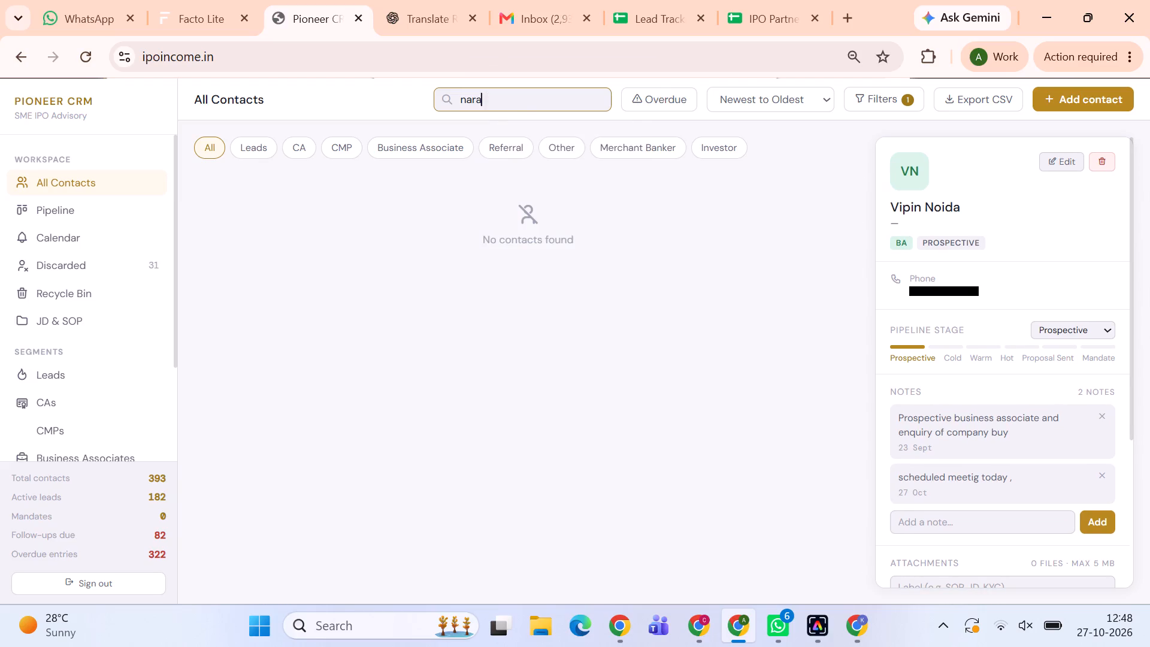
pyautogui.press('BackSpace')
pyautogui.press('BackSpace')
pyautogui.press('BackSpace')
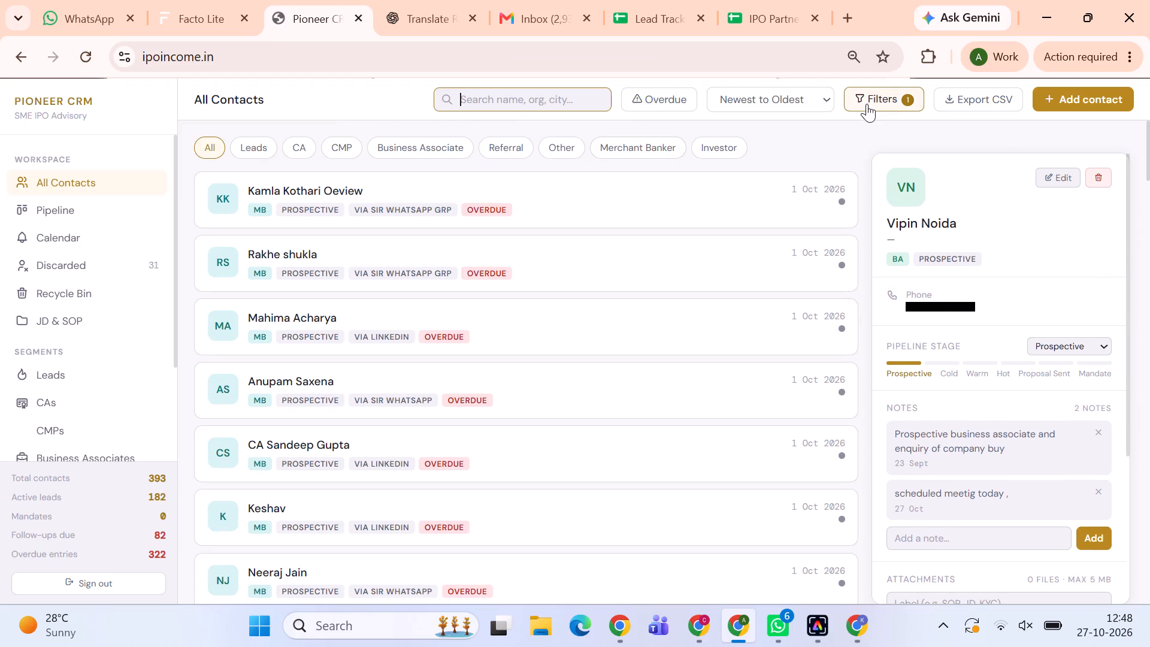
# Reset the contact list's stage filter to Any stage and apply it.
pyautogui.click(861, 99)
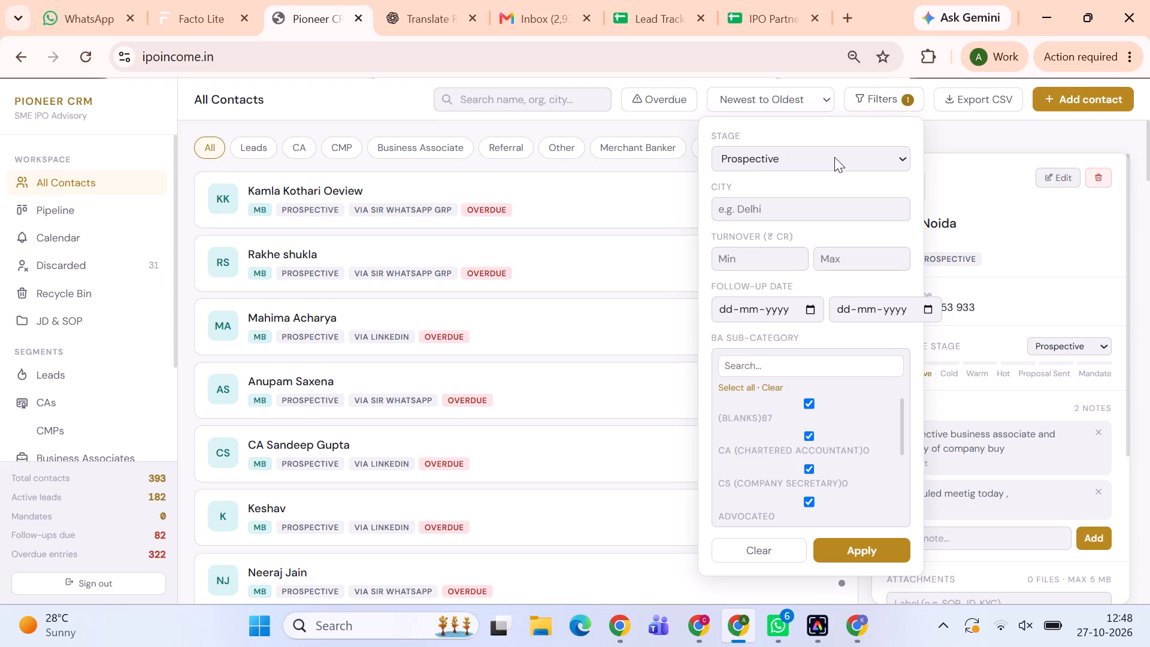
pyautogui.click(832, 153)
pyautogui.moveTo(816, 180); pyautogui.dragTo(877, 451)
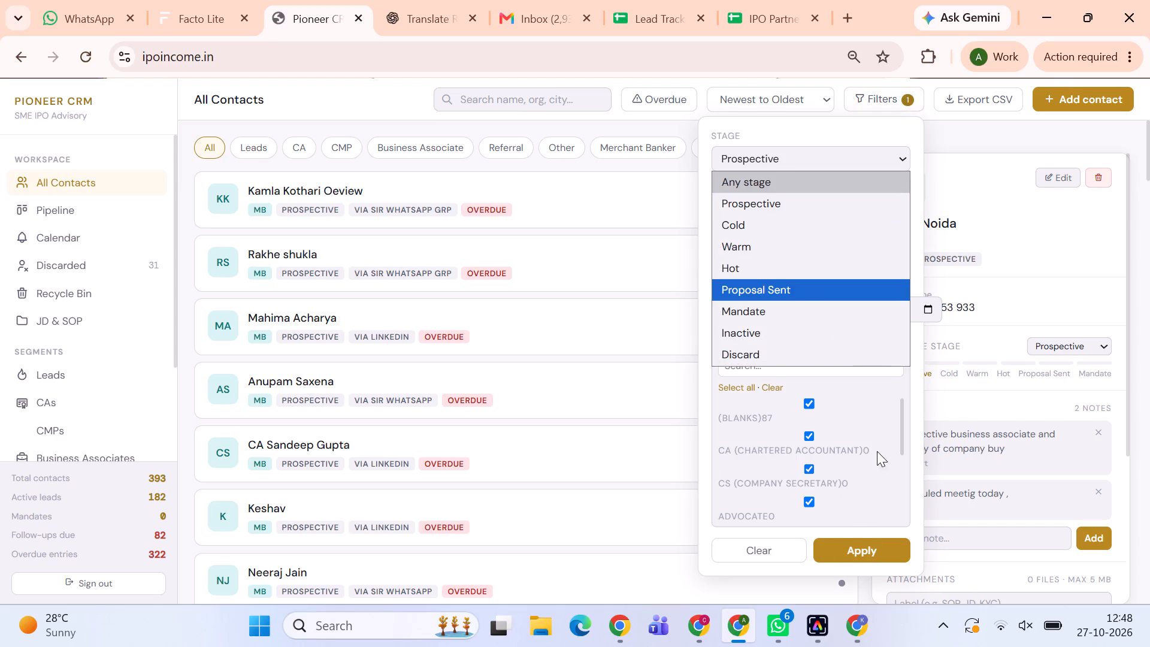
pyautogui.moveTo(877, 451); pyautogui.dragTo(849, 555)
pyautogui.click(849, 555)
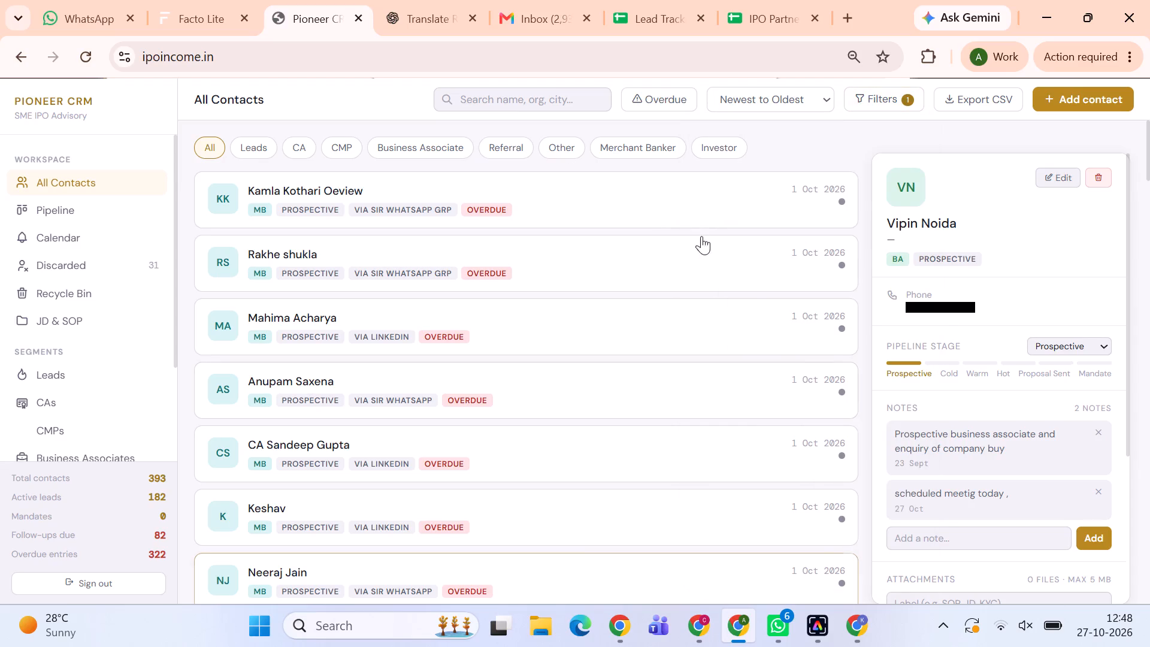
pyautogui.click(888, 95)
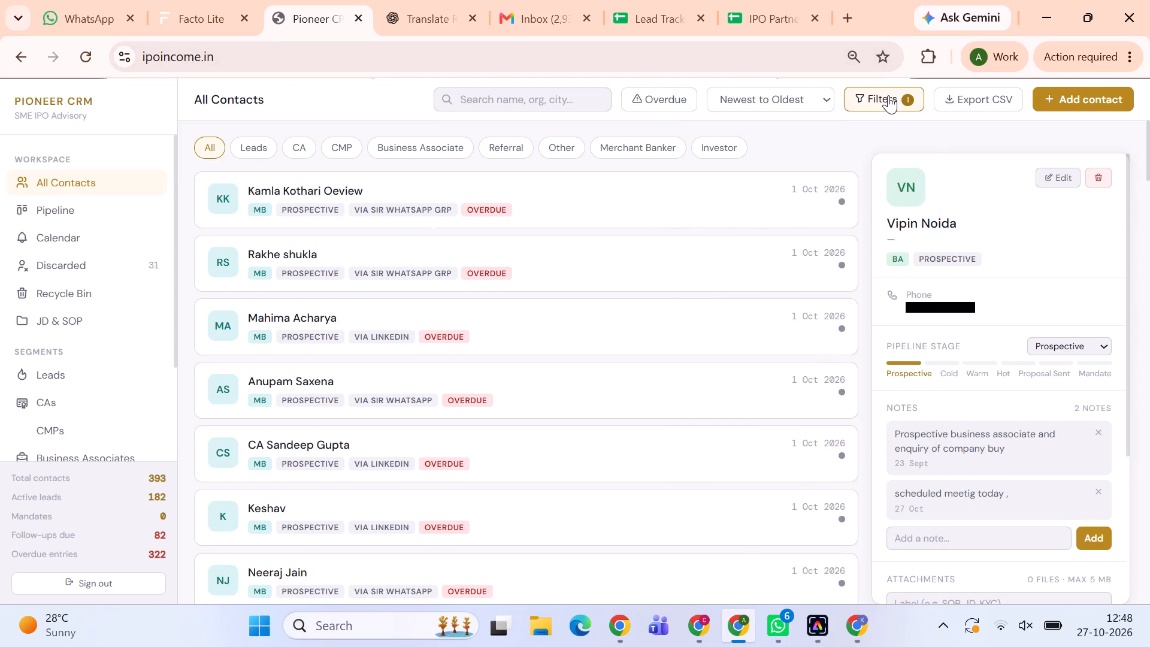
pyautogui.click(851, 158)
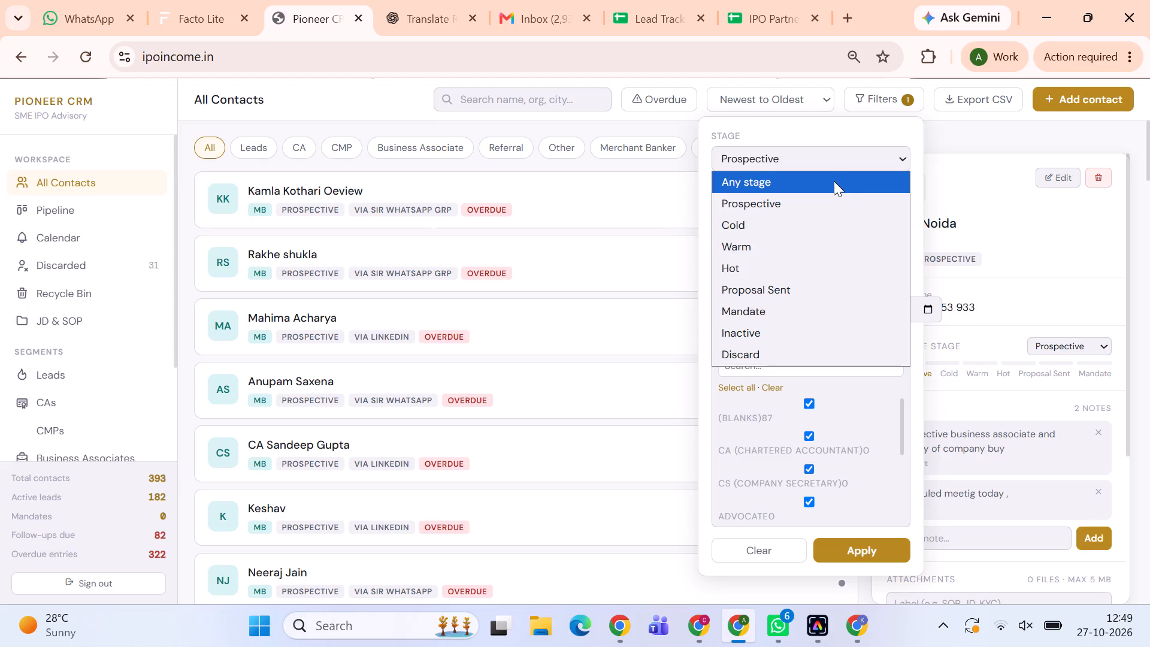
pyautogui.click(834, 179)
pyautogui.click(876, 540)
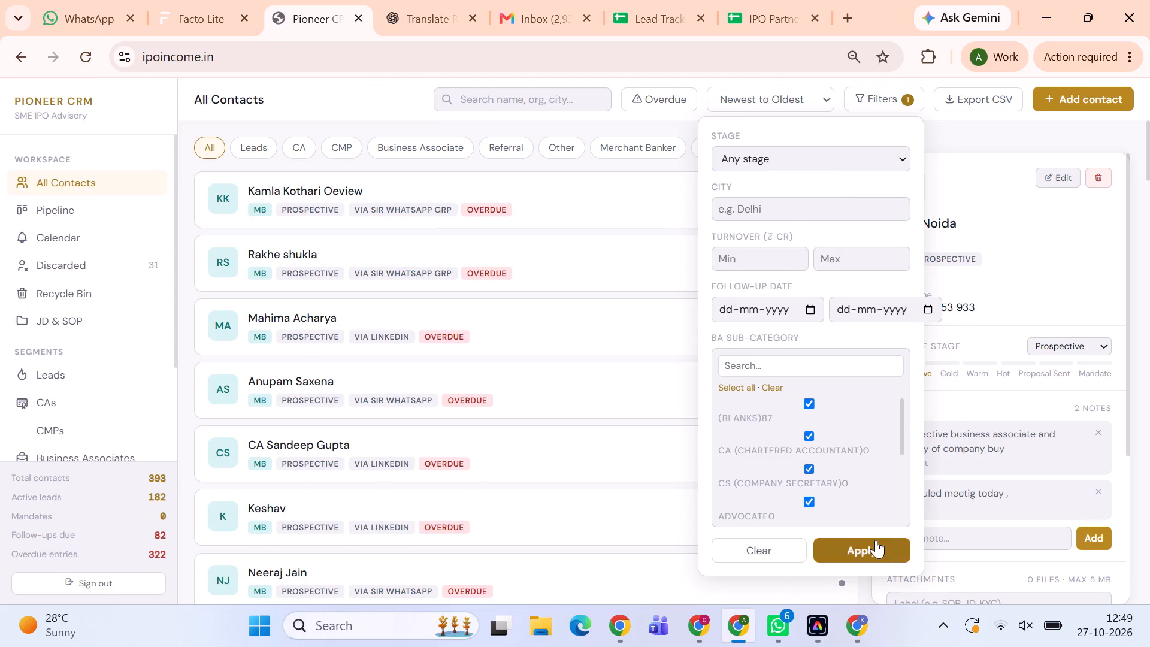
pyautogui.click(517, 102)
pyautogui.write('narang')
pyautogui.click(483, 204)
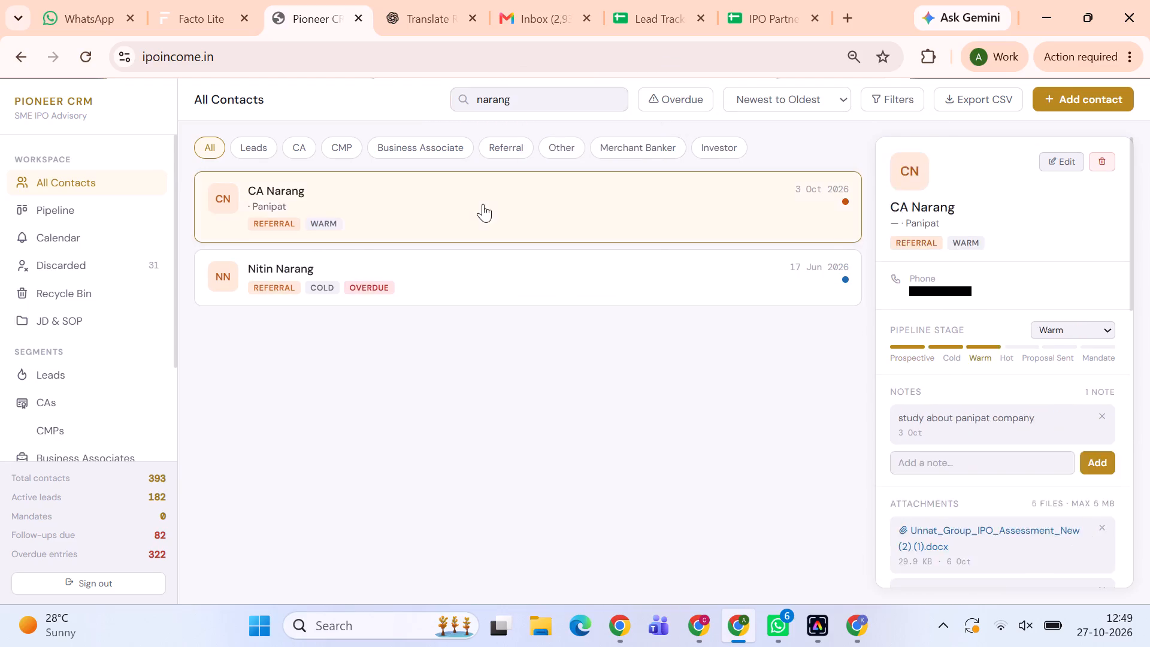
pyautogui.hscroll(3, 483, 204)
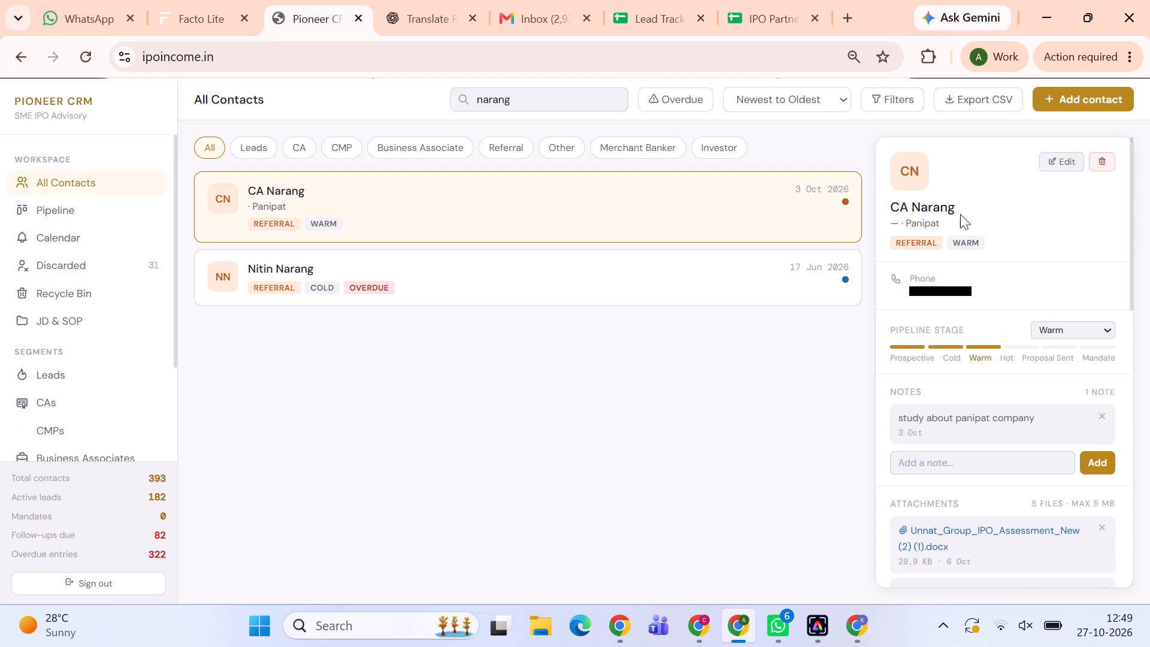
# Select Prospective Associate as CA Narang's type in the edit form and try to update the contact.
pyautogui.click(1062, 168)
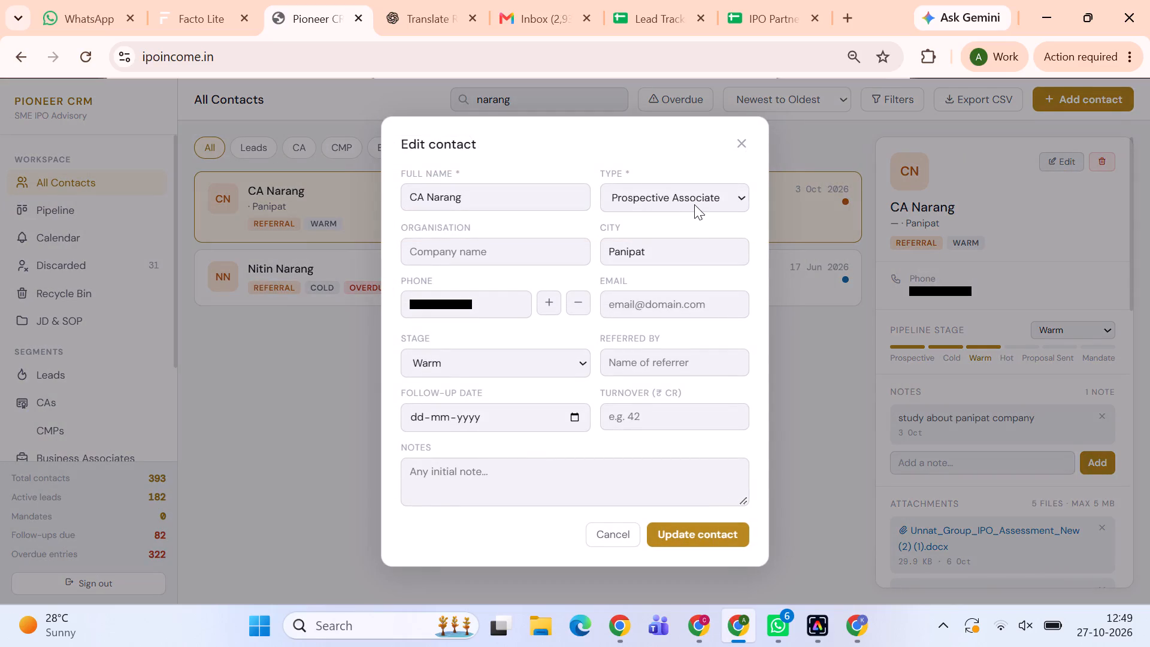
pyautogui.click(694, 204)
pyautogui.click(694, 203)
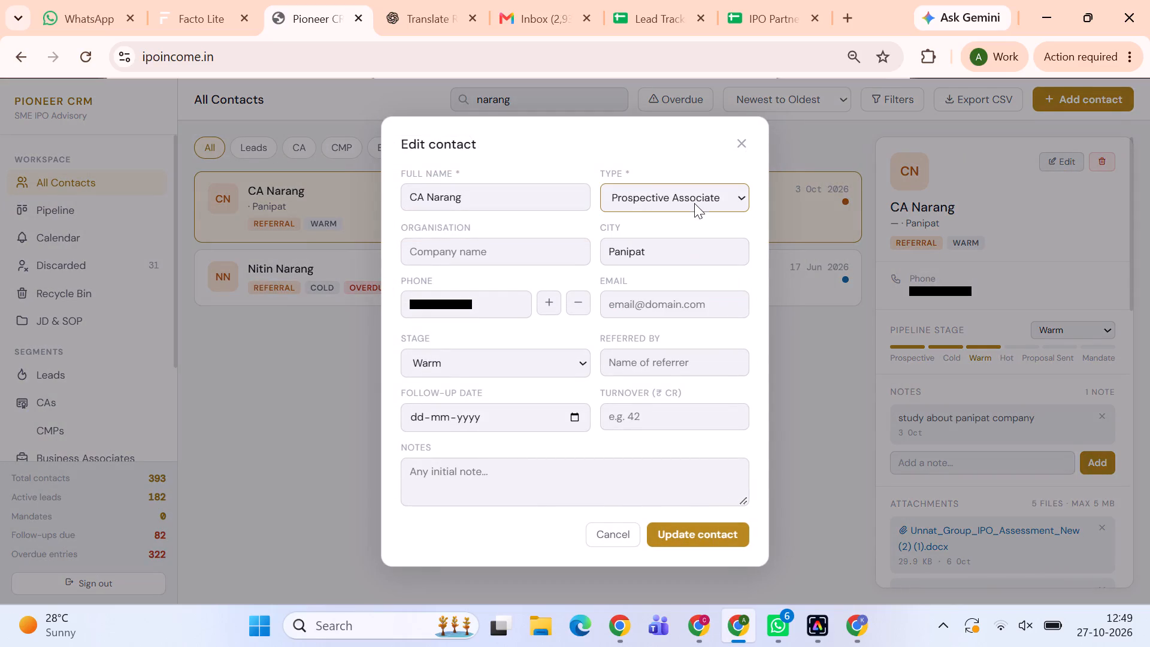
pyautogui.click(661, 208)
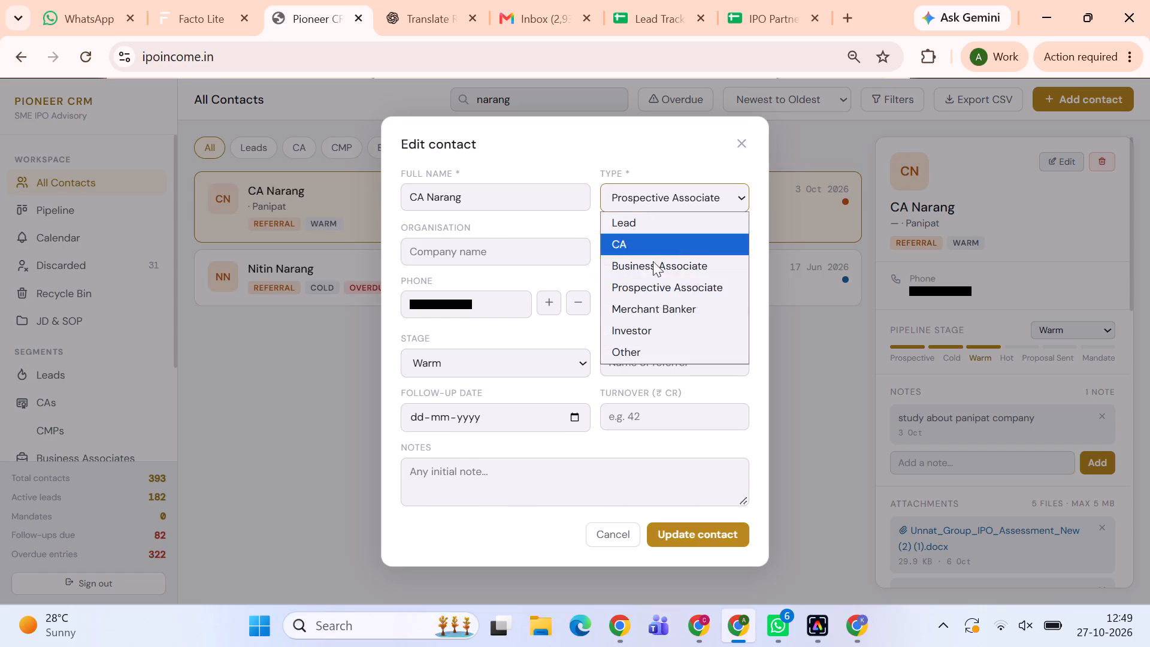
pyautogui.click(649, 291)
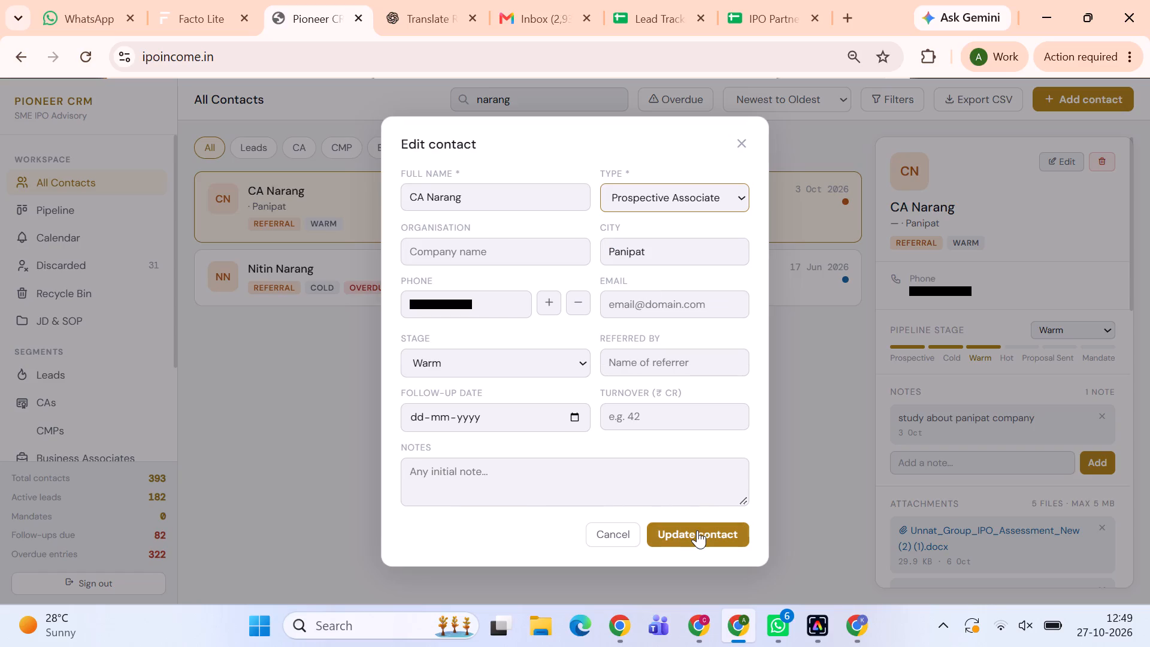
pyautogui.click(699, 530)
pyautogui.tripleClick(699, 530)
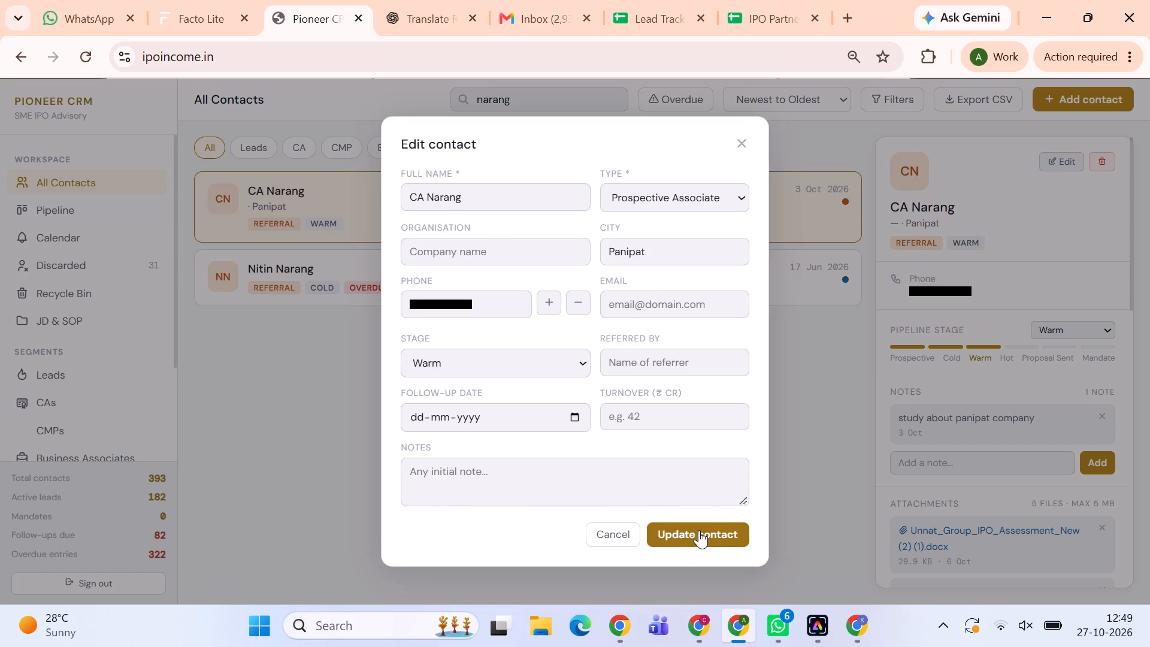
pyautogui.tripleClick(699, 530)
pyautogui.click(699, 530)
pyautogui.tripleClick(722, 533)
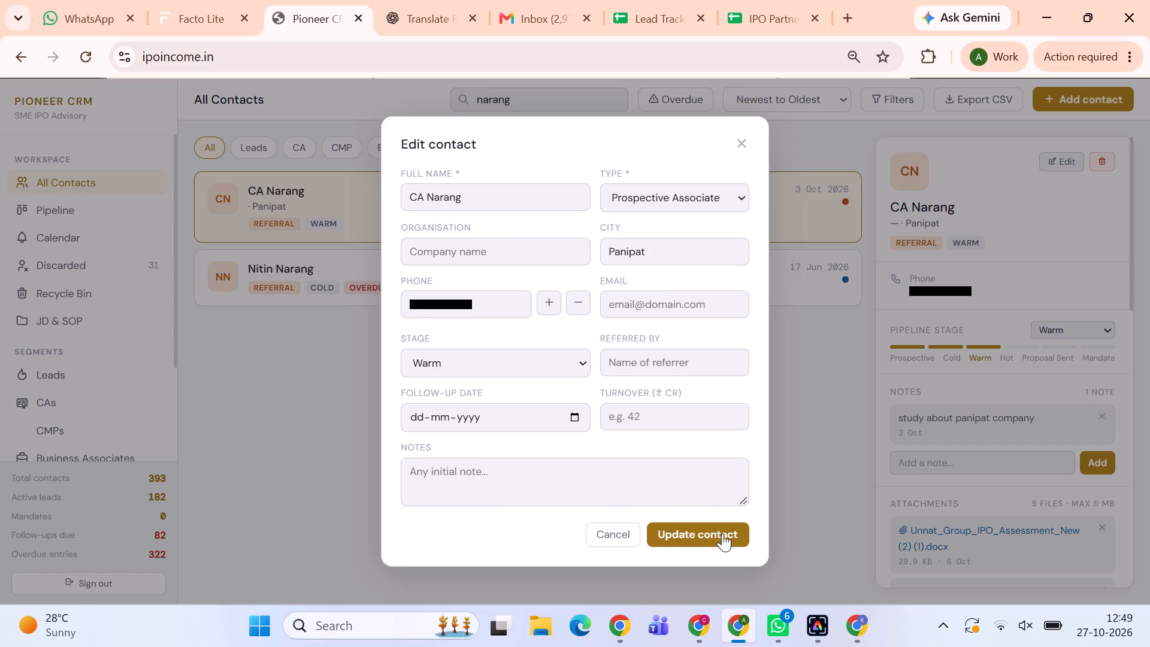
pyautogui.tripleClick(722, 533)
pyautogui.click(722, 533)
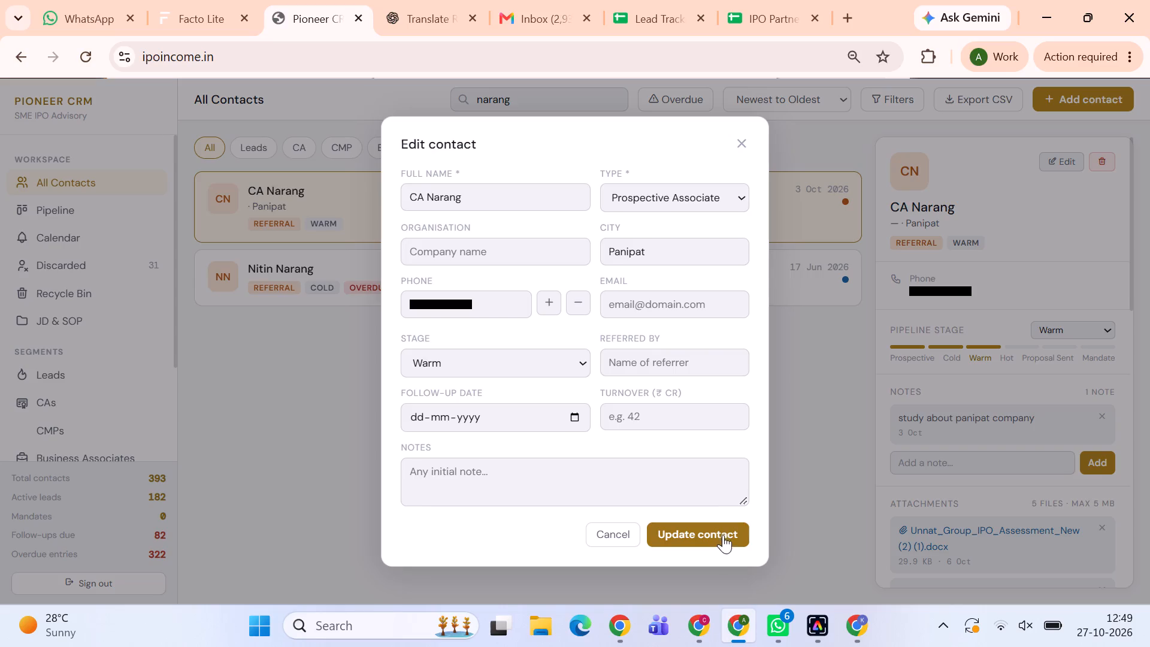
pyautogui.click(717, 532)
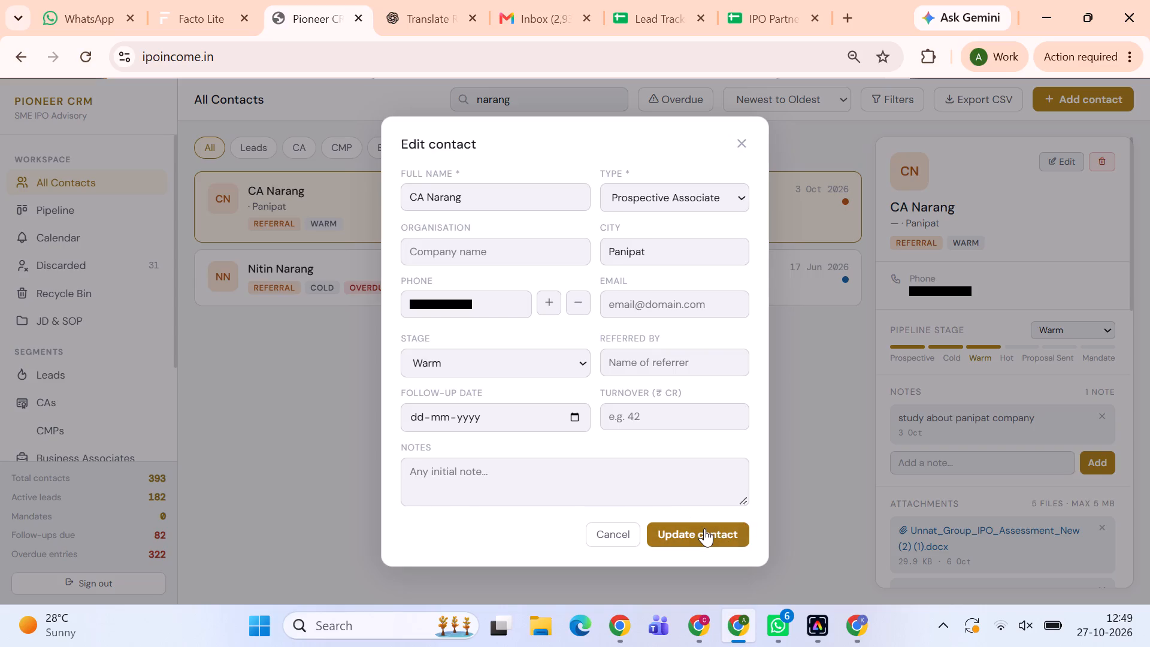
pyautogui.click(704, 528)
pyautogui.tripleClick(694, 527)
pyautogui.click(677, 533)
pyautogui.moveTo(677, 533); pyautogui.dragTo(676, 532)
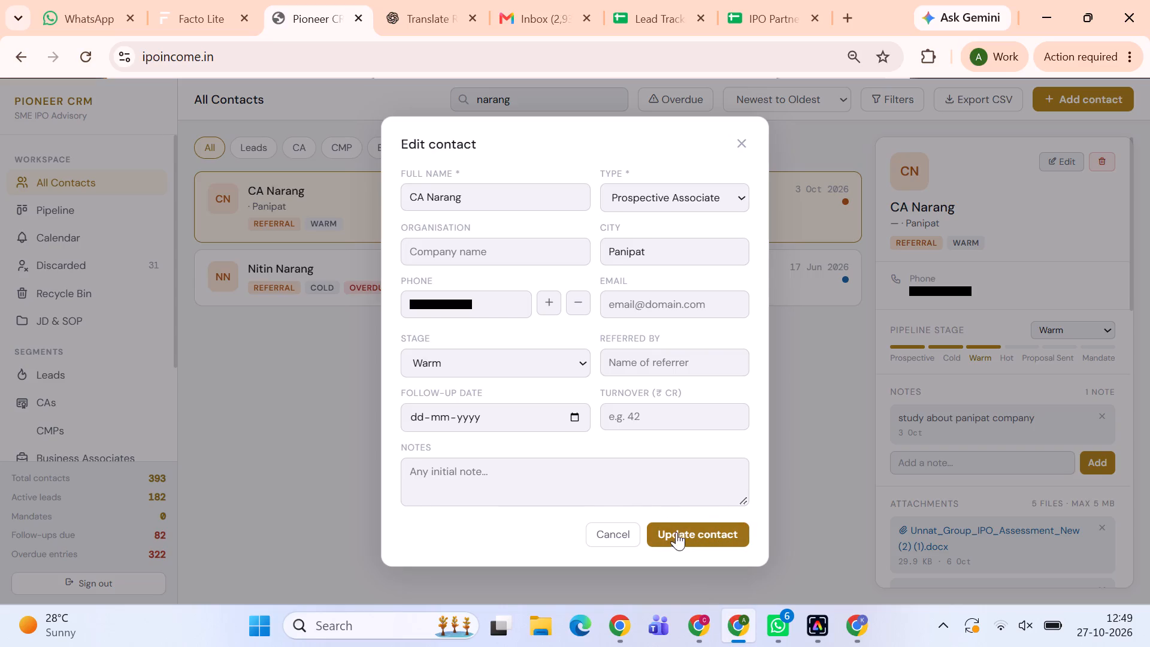
# Try again to submit the update of CA Narang's contact with the Prospective Associate type.
pyautogui.moveTo(676, 532); pyautogui.dragTo(664, 528)
pyautogui.doubleClick(664, 528)
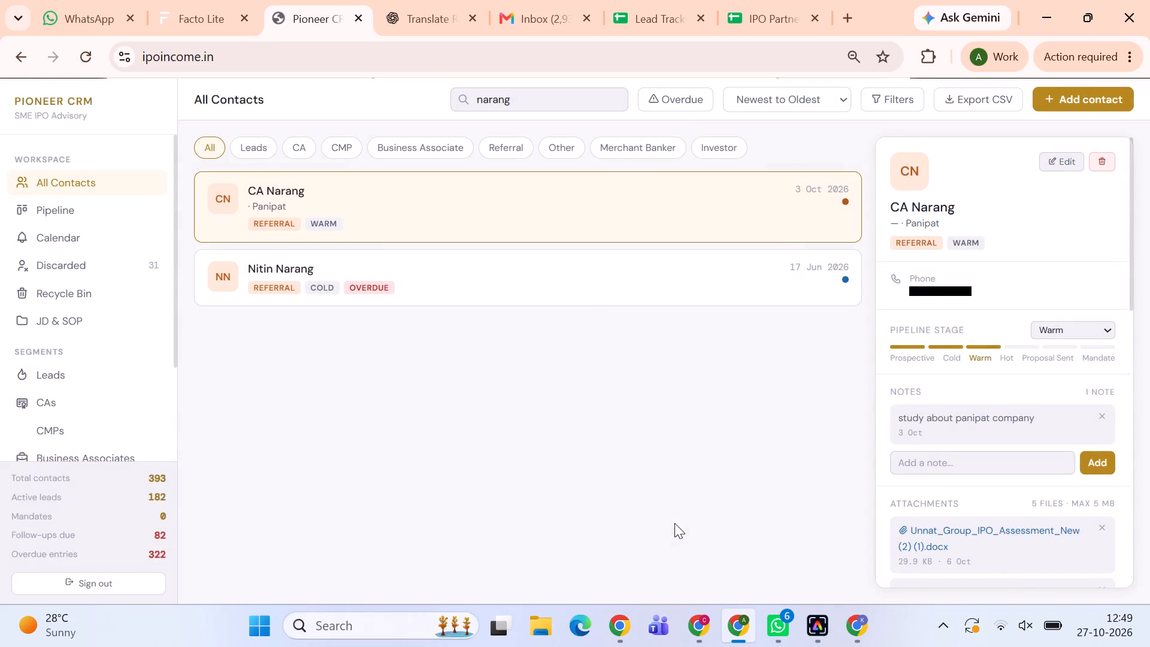
pyautogui.scroll(-2, 1076, 357)
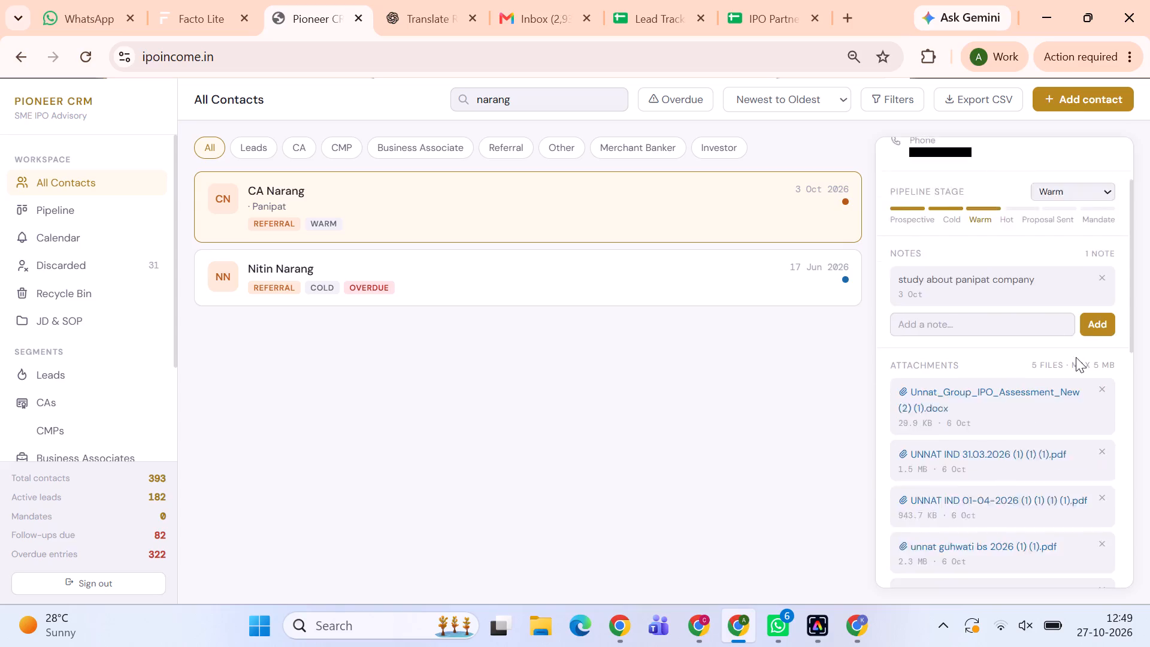
pyautogui.scroll(-7, 1076, 357)
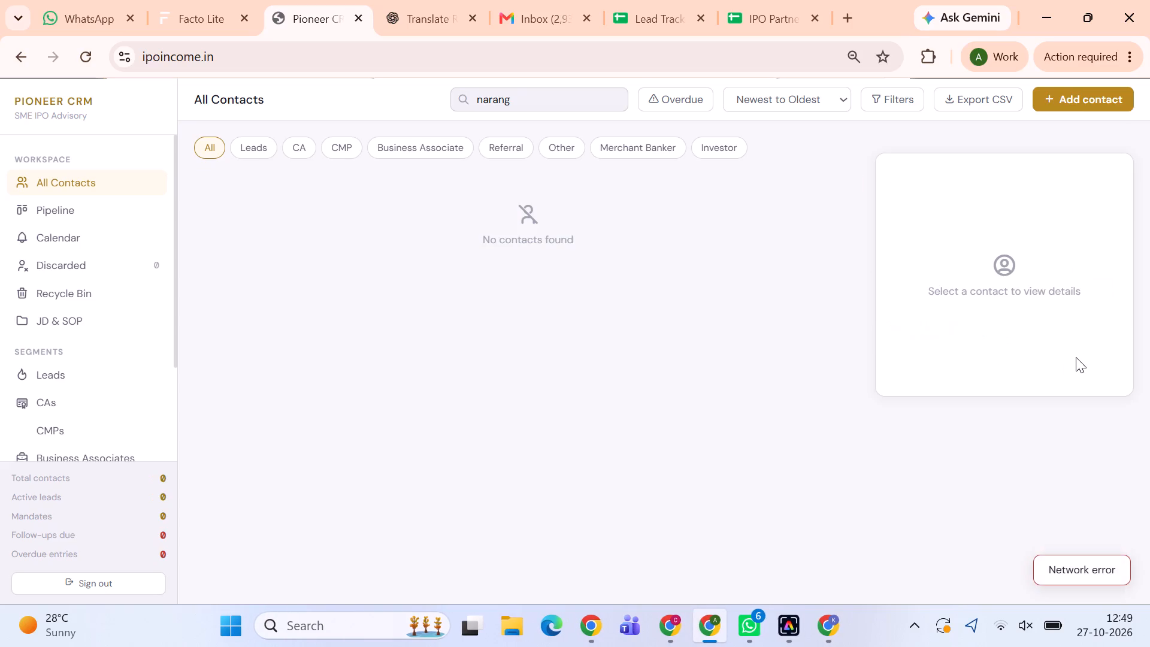
pyautogui.scroll(-1, 1076, 357)
pyautogui.scroll(4, 1076, 357)
pyautogui.scroll(5, 742, 330)
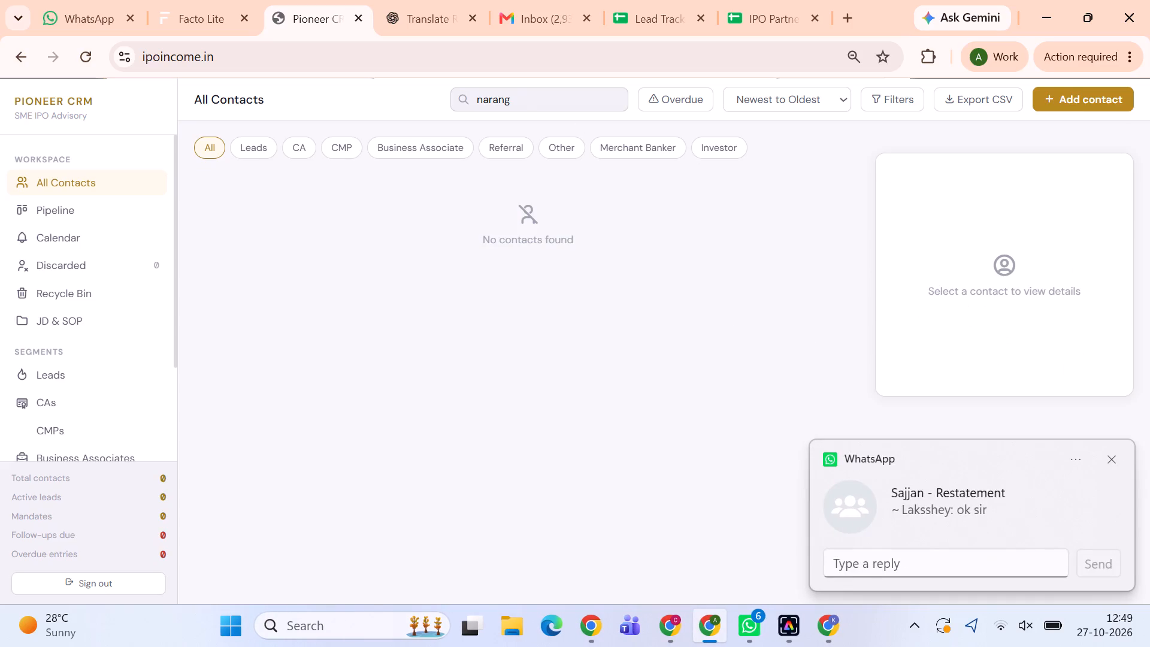
# Clear the "narang" search from the All Contacts list.
pyautogui.press('BackSpace')
pyautogui.press('BackSpace')
pyautogui.press('BackSpace')
pyautogui.press('BackSpace')
pyautogui.press('BackSpace')
pyautogui.press('BackSpace')
pyautogui.press('BackSpace')
pyautogui.press('BackSpace')
pyautogui.press('BackSpace')
pyautogui.press('BackSpace')
pyautogui.press('BackSpace')
pyautogui.press('BackSpace')
pyautogui.press('BackSpace')
pyautogui.press('BackSpace')
pyautogui.press('BackSpace')
pyautogui.press('BackSpace')
pyautogui.press('BackSpace')
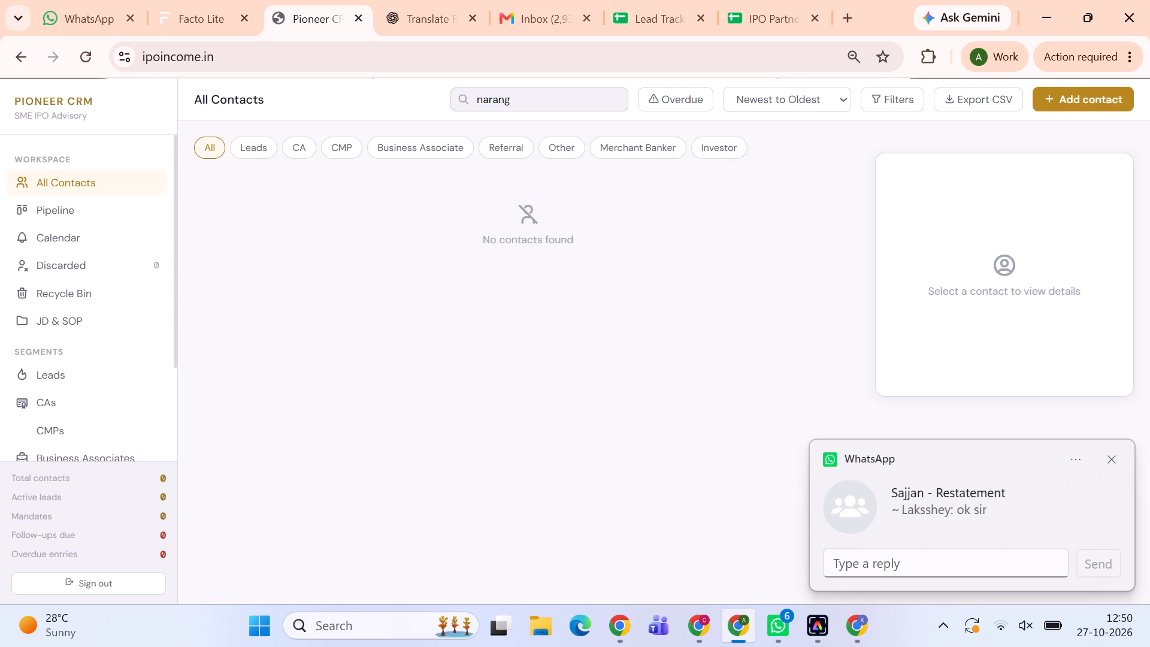
pyautogui.click(517, 100)
pyautogui.press('BackSpace')
pyautogui.press('BackSpace')
pyautogui.press('BackSpace')
pyautogui.press('BackSpace')
pyautogui.press('BackSpace')
pyautogui.press('BackSpace')
pyautogui.press('BackSpace')
pyautogui.press('BackSpace')
pyautogui.press('BackSpace')
pyautogui.press('BackSpace')
pyautogui.press('BackSpace')
pyautogui.press('BackSpace')
pyautogui.press('BackSpace')
pyautogui.press('BackSpace')
pyautogui.press('BackSpace')
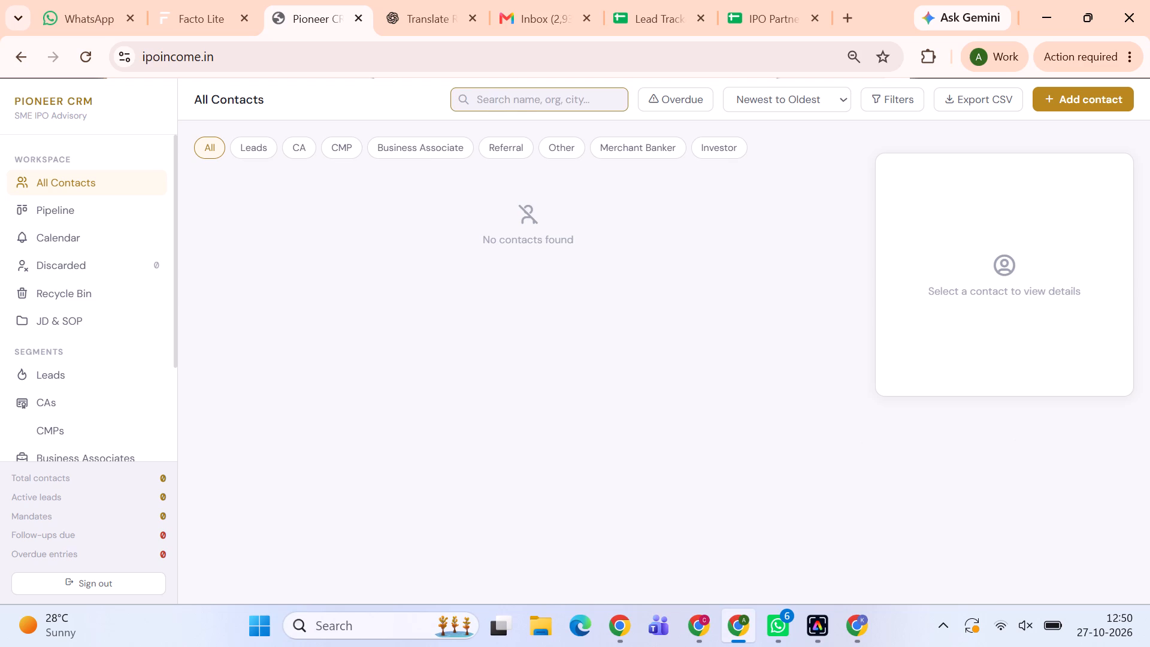
# Search all contacts for "narang" again and clear the search.
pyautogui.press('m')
pyautogui.press('BackSpace')
pyautogui.press('BackSpace')
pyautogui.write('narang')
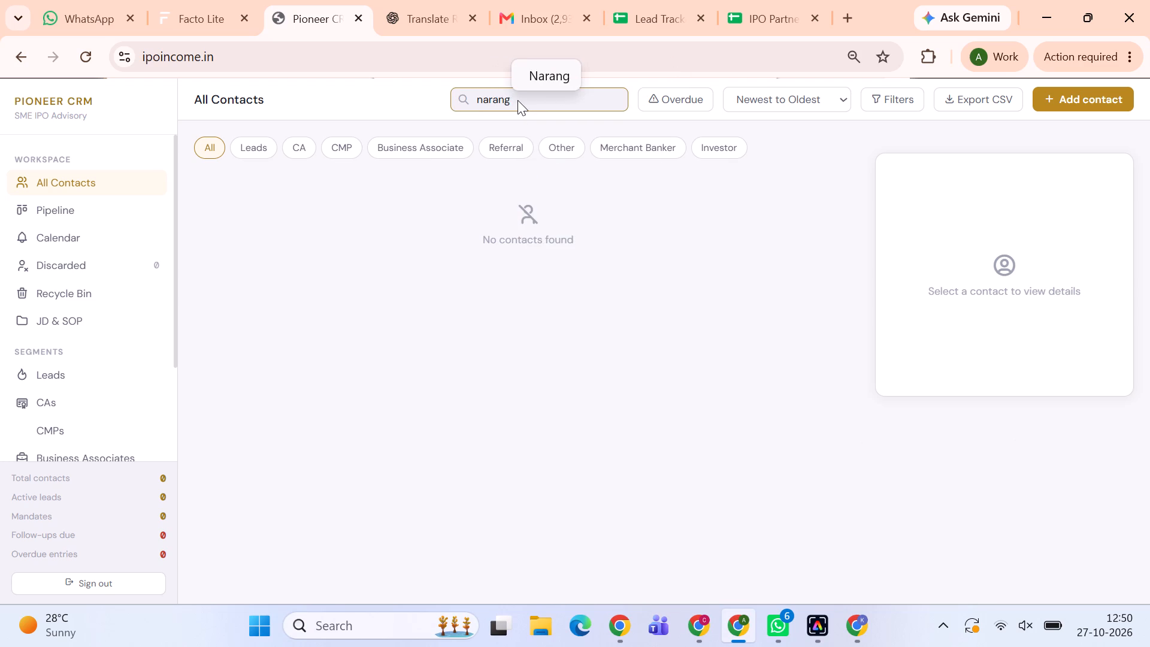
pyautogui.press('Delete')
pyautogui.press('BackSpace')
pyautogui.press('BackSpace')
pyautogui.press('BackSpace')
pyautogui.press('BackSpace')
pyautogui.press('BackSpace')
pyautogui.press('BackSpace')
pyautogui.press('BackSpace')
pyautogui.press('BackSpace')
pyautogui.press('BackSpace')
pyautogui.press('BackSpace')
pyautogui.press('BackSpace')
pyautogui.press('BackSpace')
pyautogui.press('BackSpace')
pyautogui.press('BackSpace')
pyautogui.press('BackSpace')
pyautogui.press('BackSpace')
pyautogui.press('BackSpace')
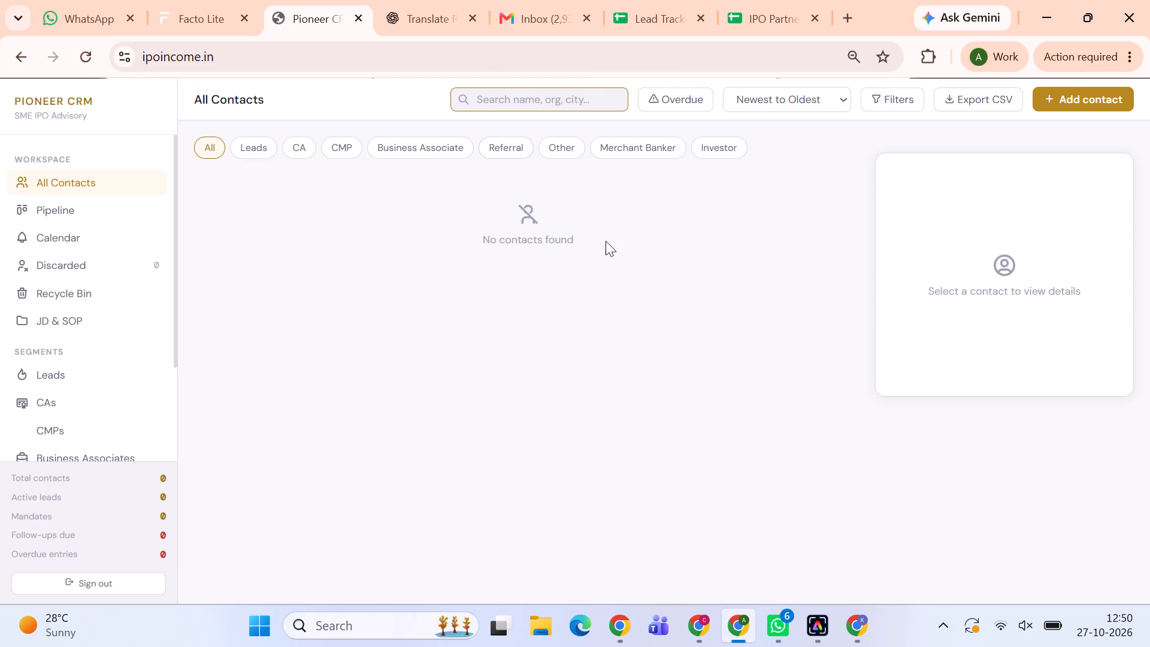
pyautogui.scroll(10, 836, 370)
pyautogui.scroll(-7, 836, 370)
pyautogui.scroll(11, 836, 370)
# Try to list all contacts, and close and reopen the CRM's browser tab.
pyautogui.click(211, 146)
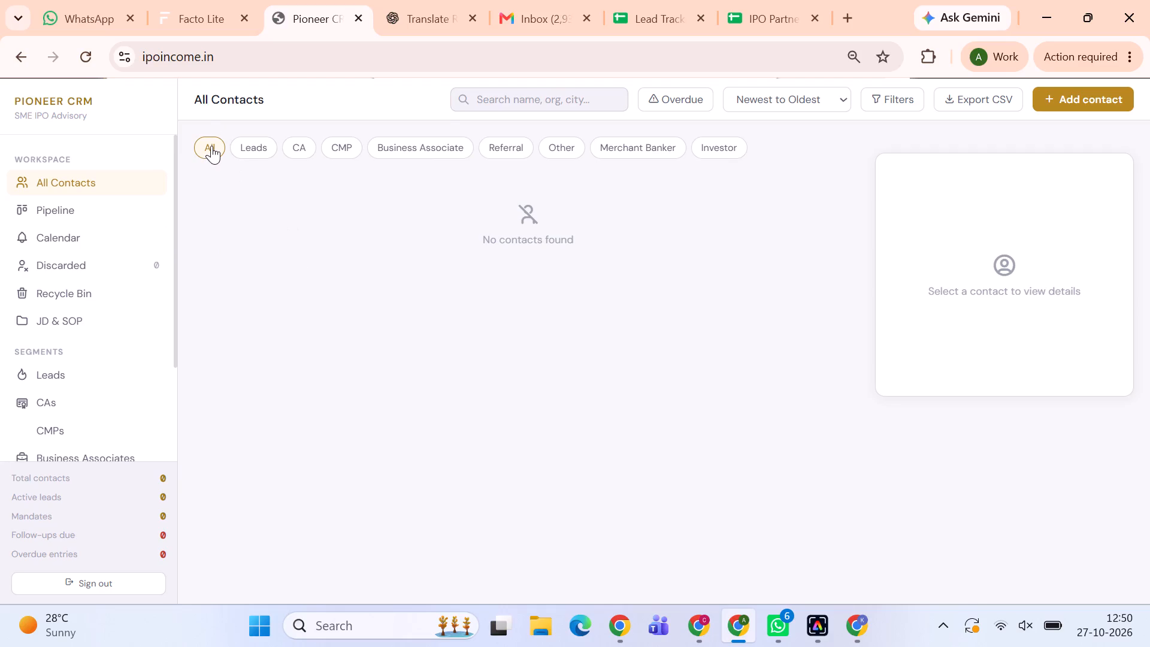
pyautogui.hotkey('ctrl', 'w')
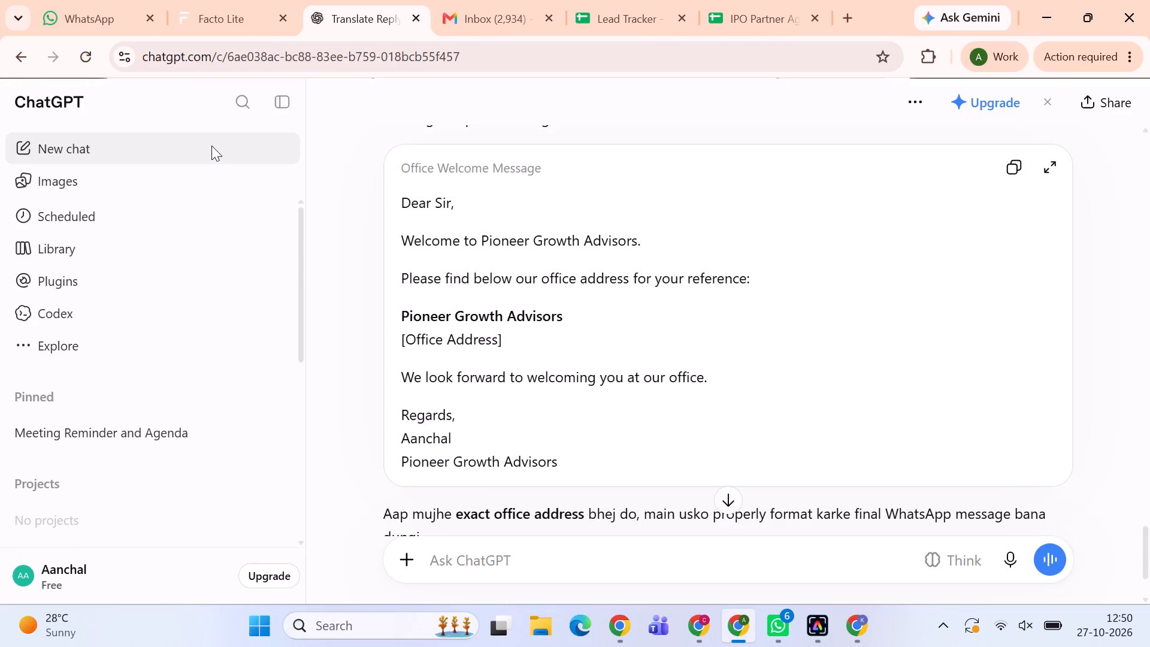
pyautogui.hotkey('ctrl', 'shift', 't')
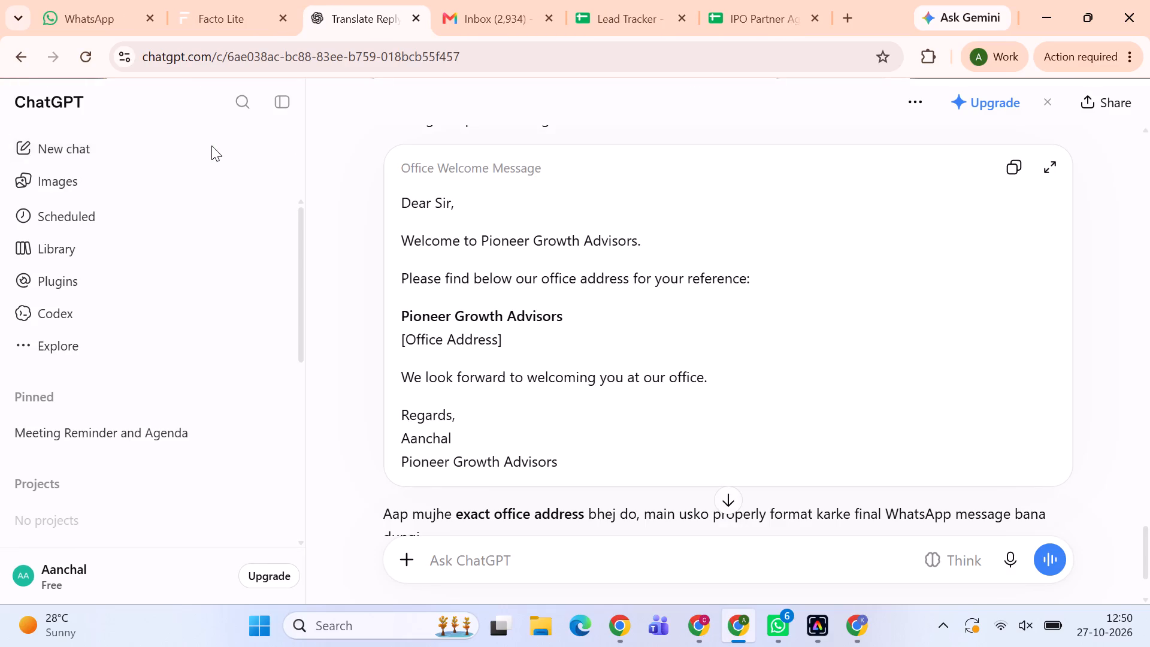
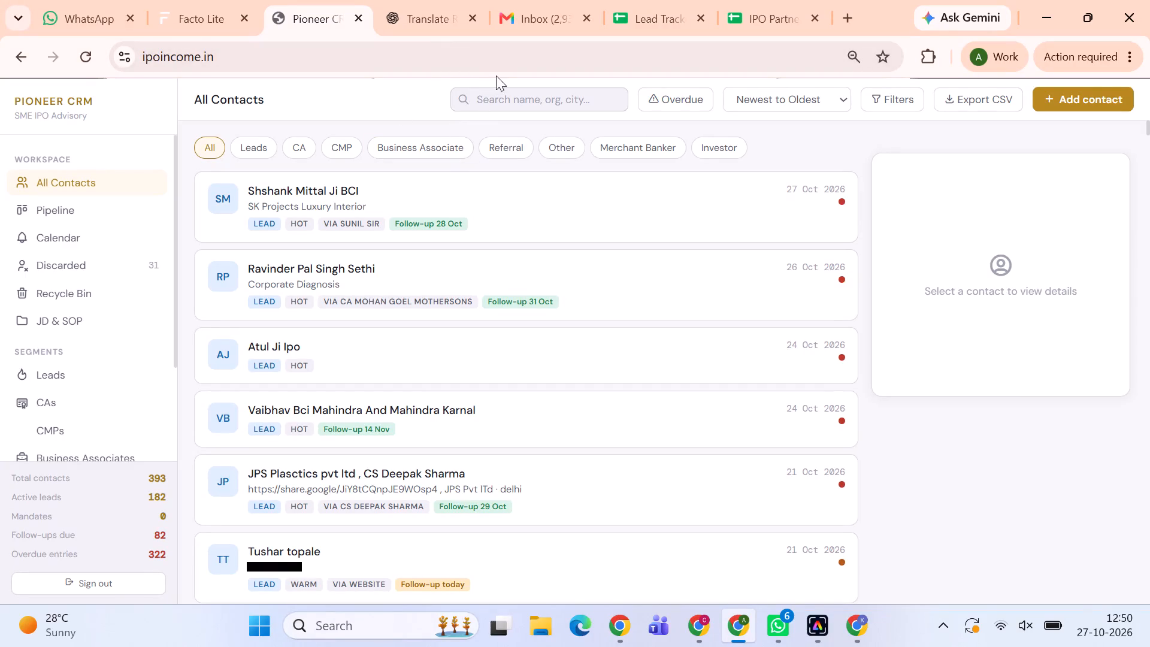
# Search all contacts for "narang".
pyautogui.click(495, 104)
pyautogui.write('narag')
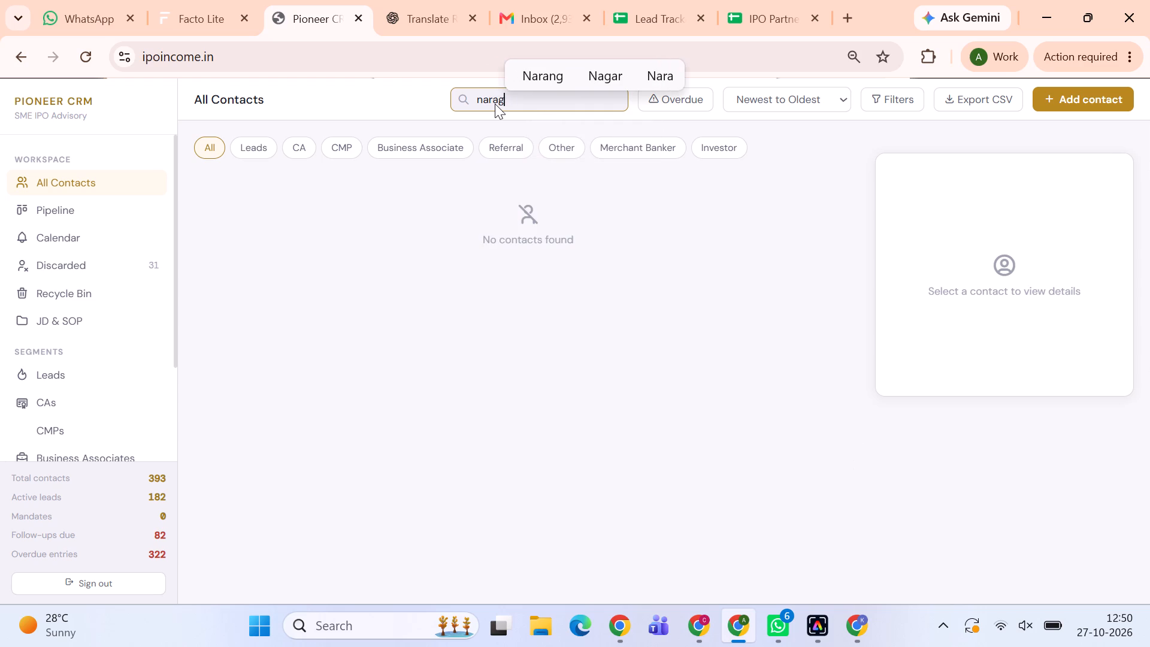
pyautogui.press('BackSpace')
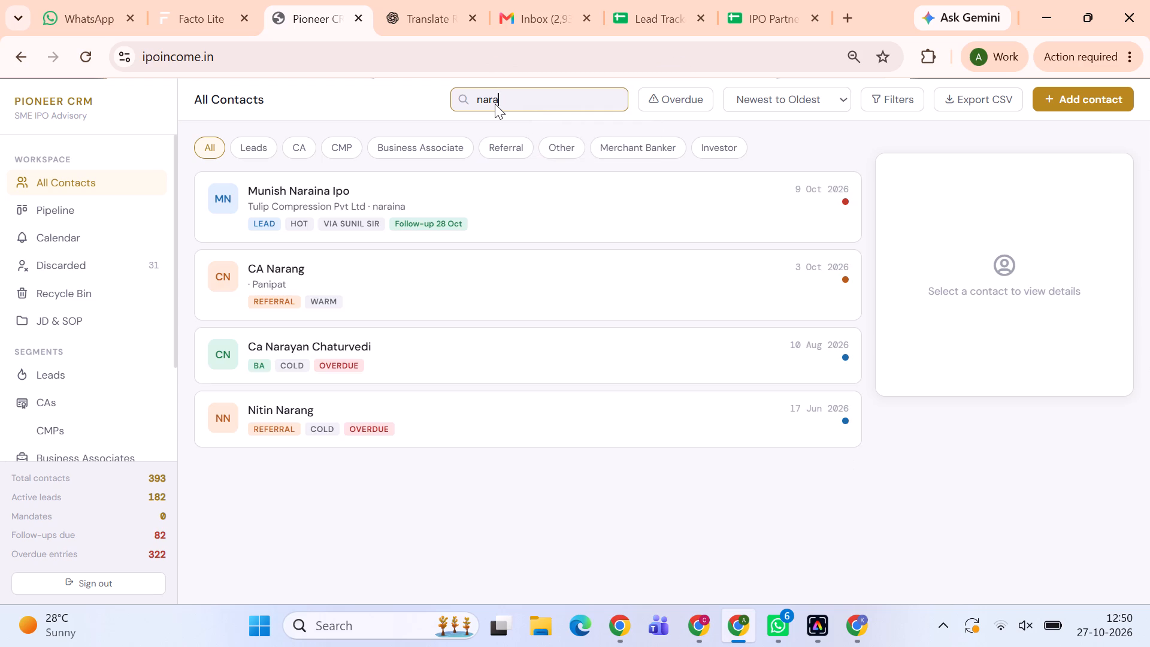
pyautogui.write('ng')
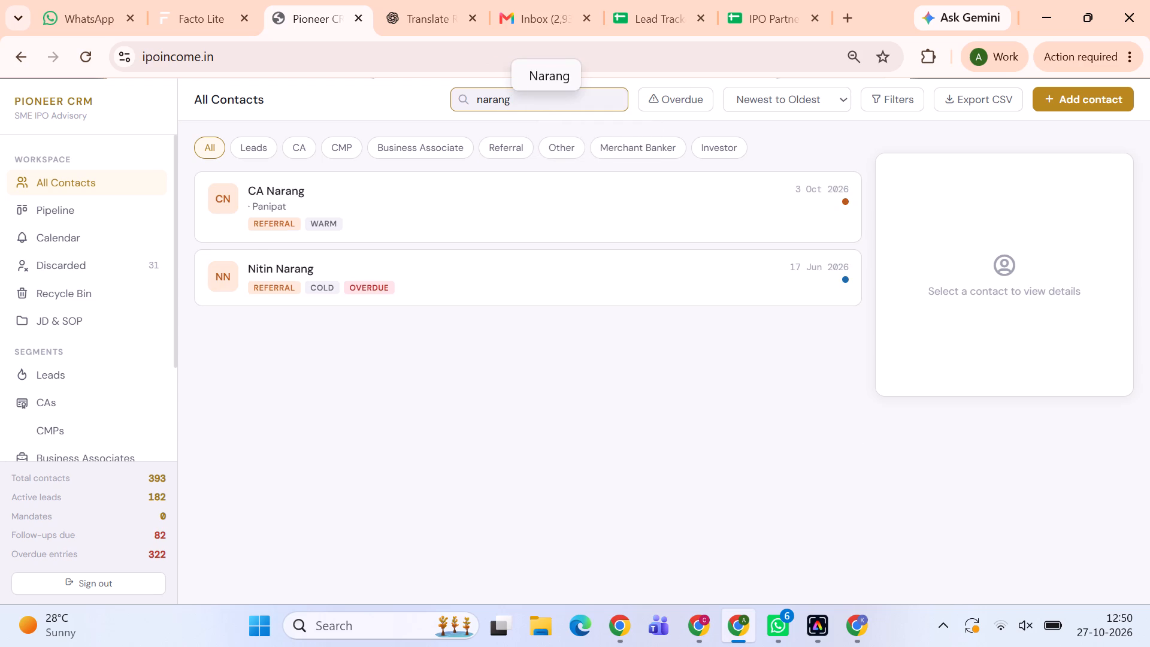
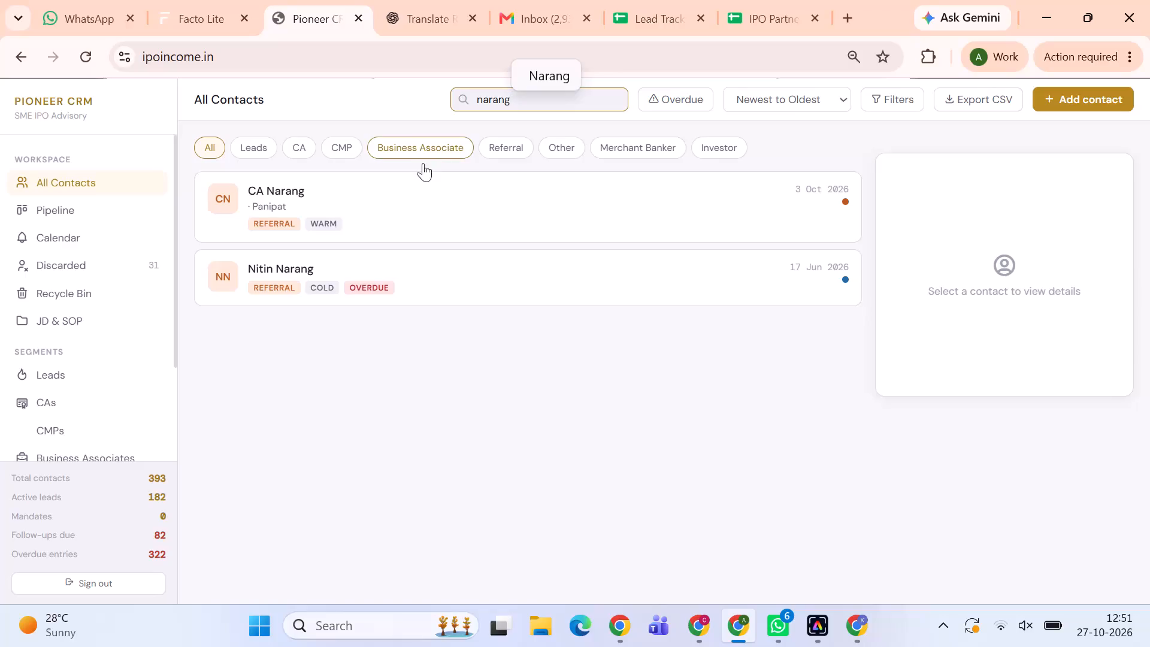
pyautogui.click(418, 205)
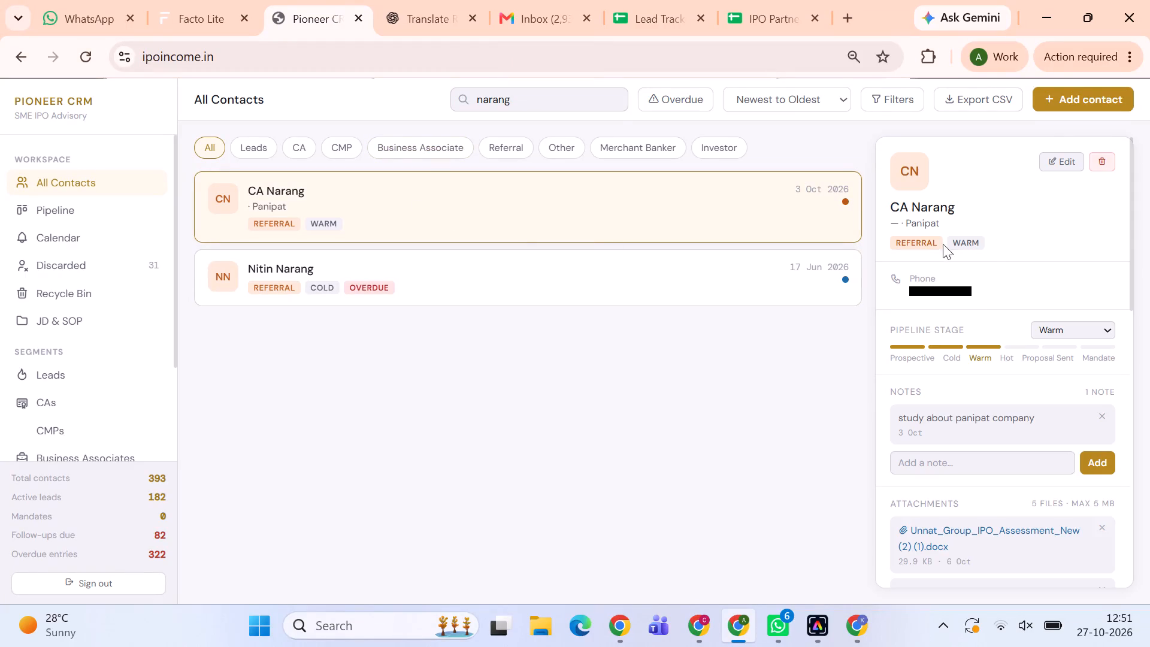
pyautogui.click(1051, 169)
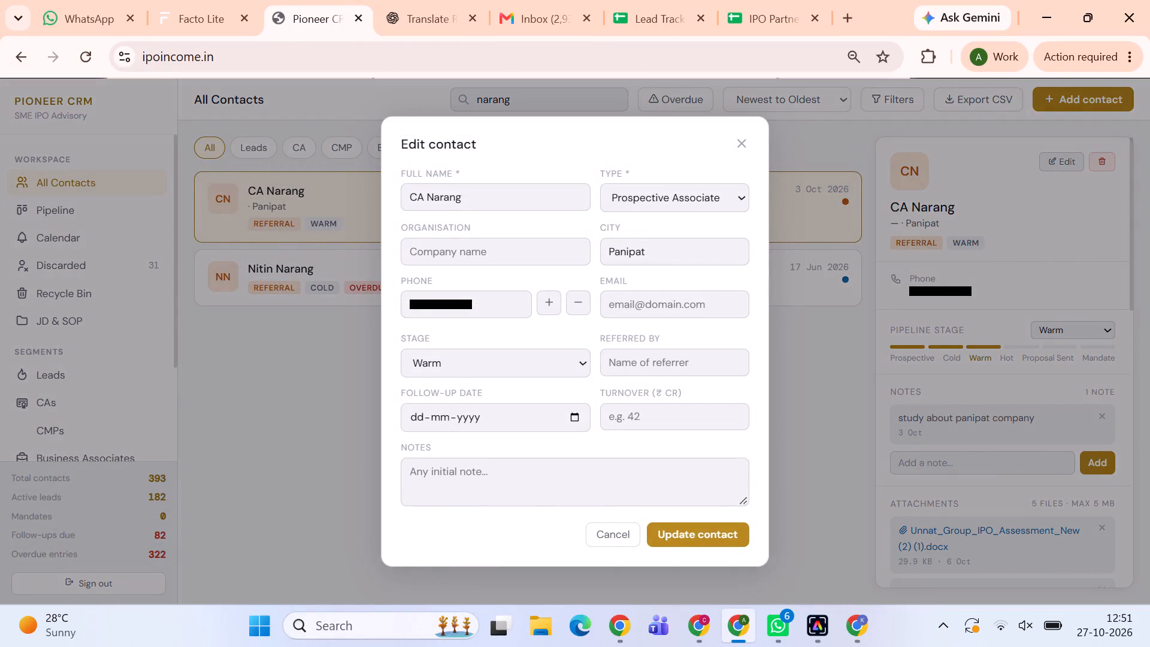
pyautogui.click(580, 363)
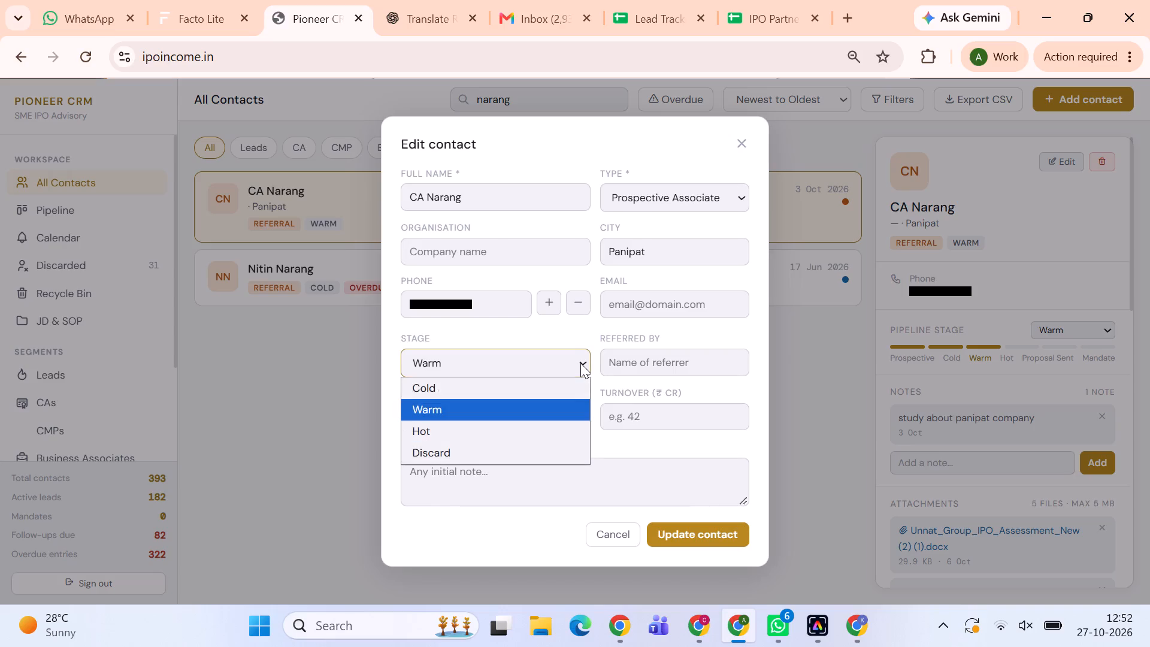
pyautogui.click(573, 380)
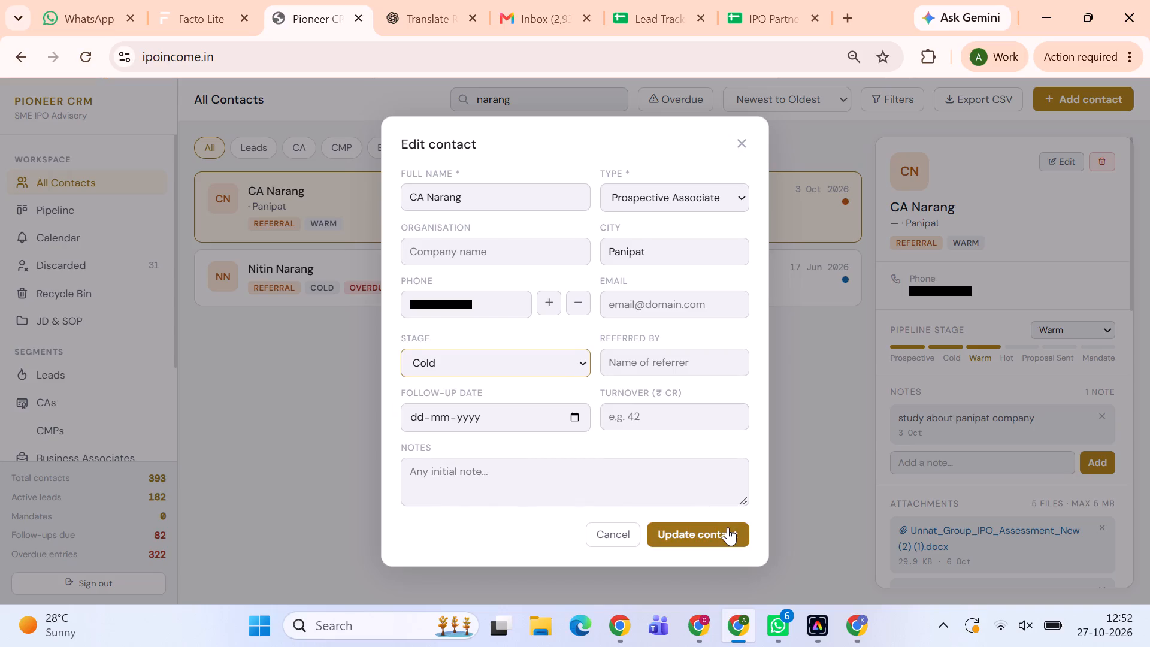
pyautogui.click(728, 527)
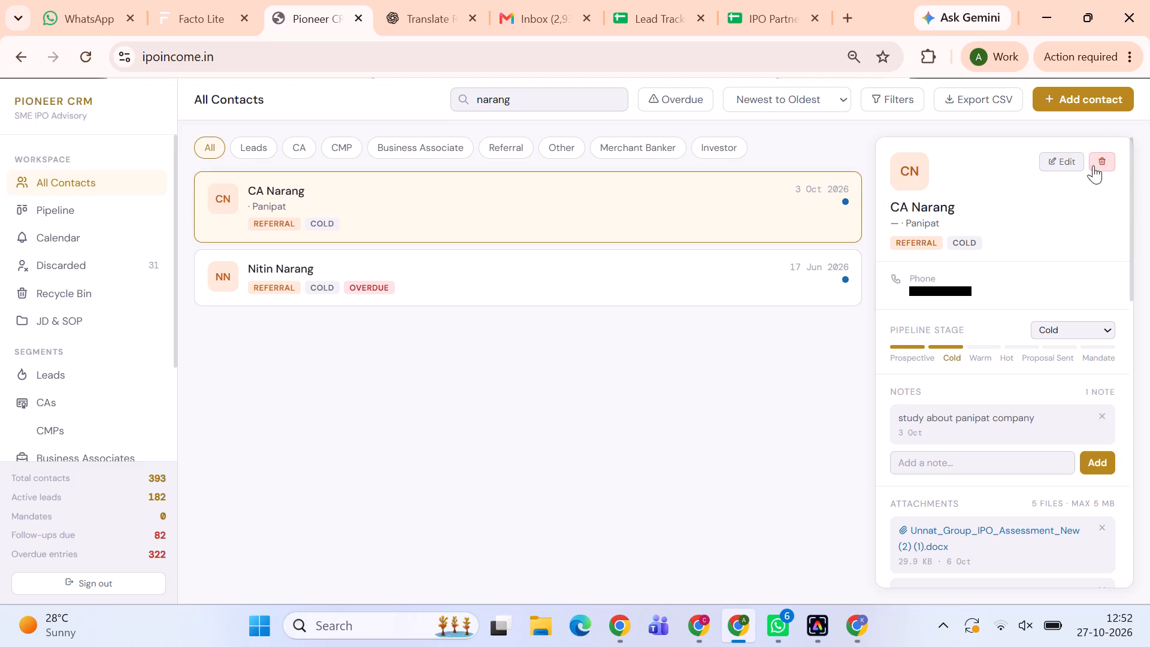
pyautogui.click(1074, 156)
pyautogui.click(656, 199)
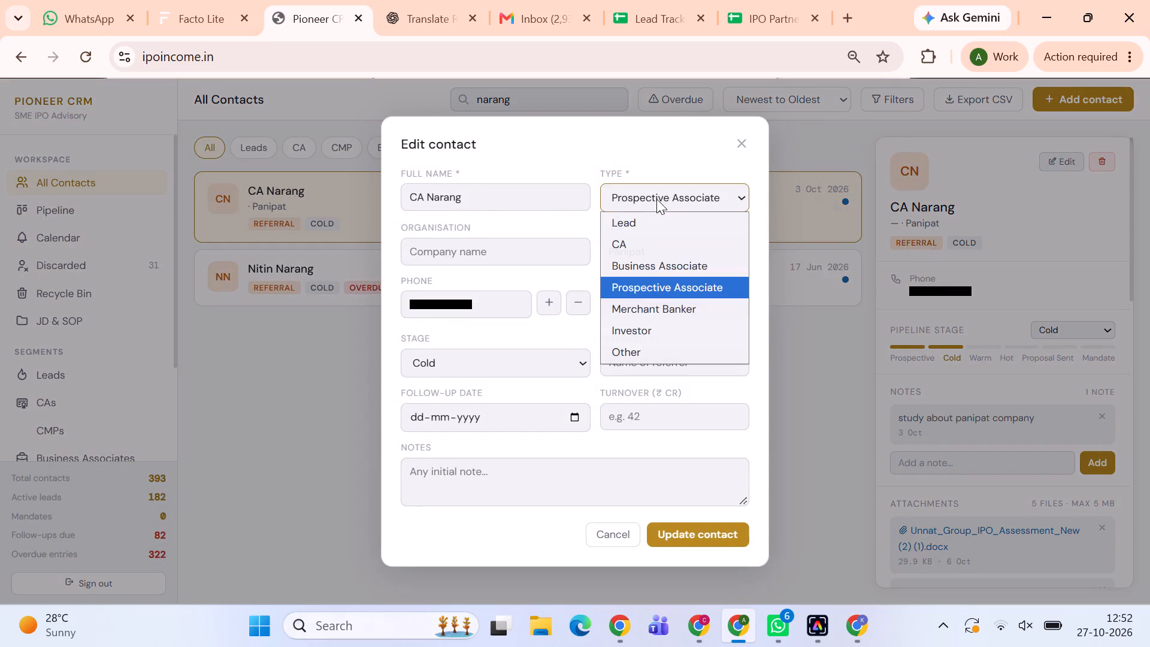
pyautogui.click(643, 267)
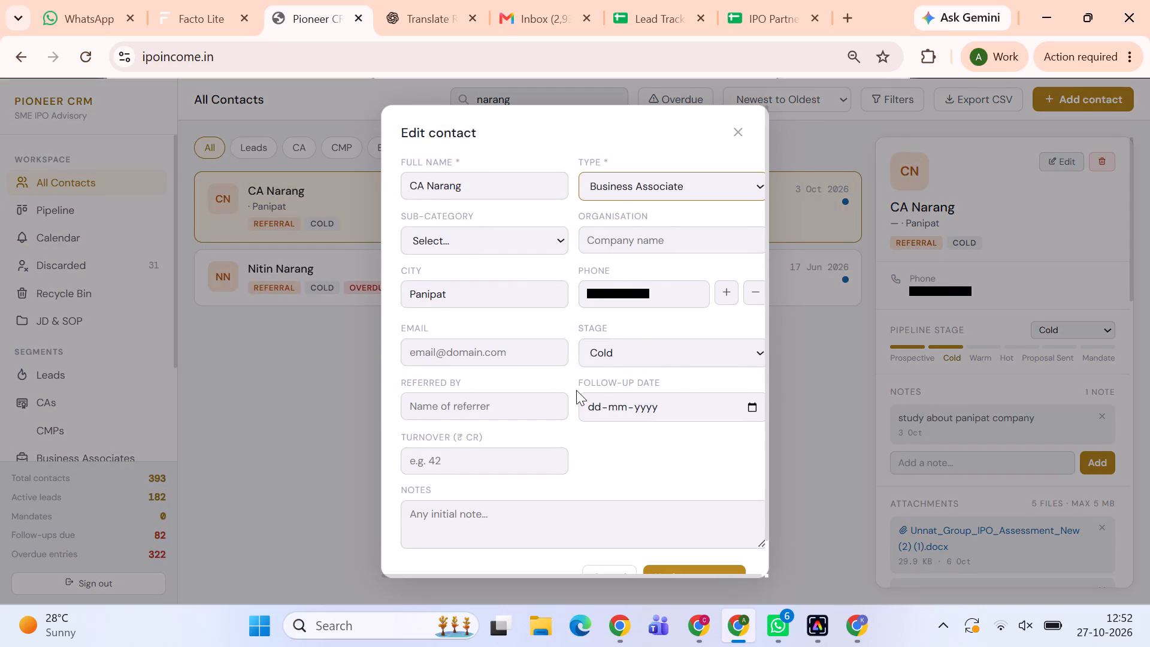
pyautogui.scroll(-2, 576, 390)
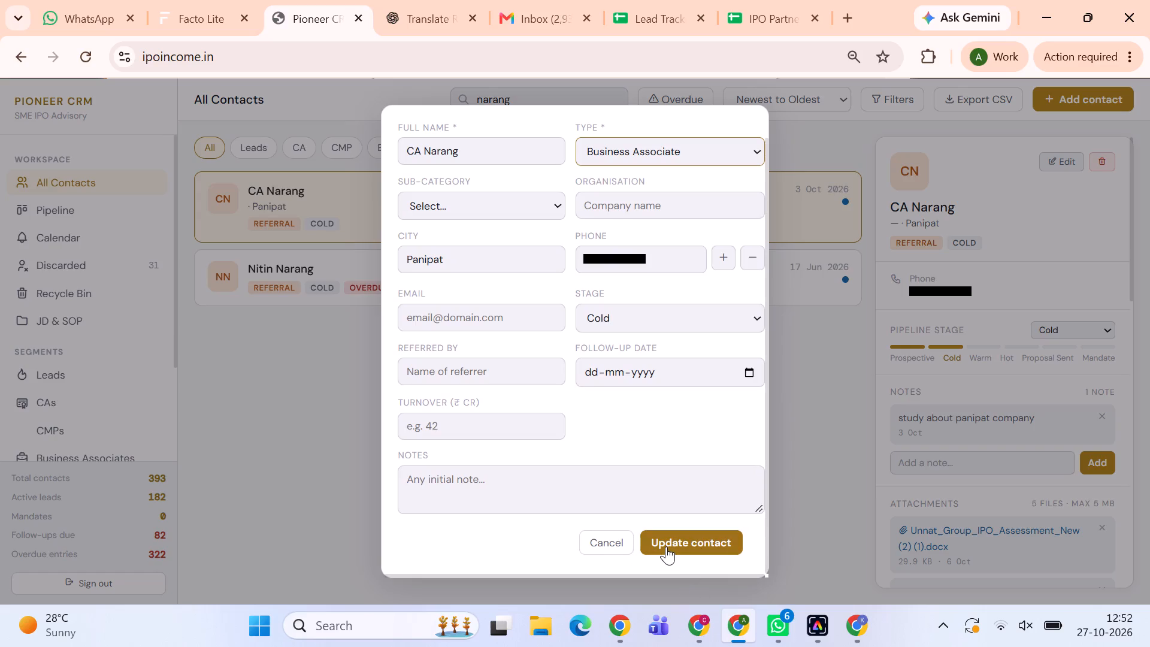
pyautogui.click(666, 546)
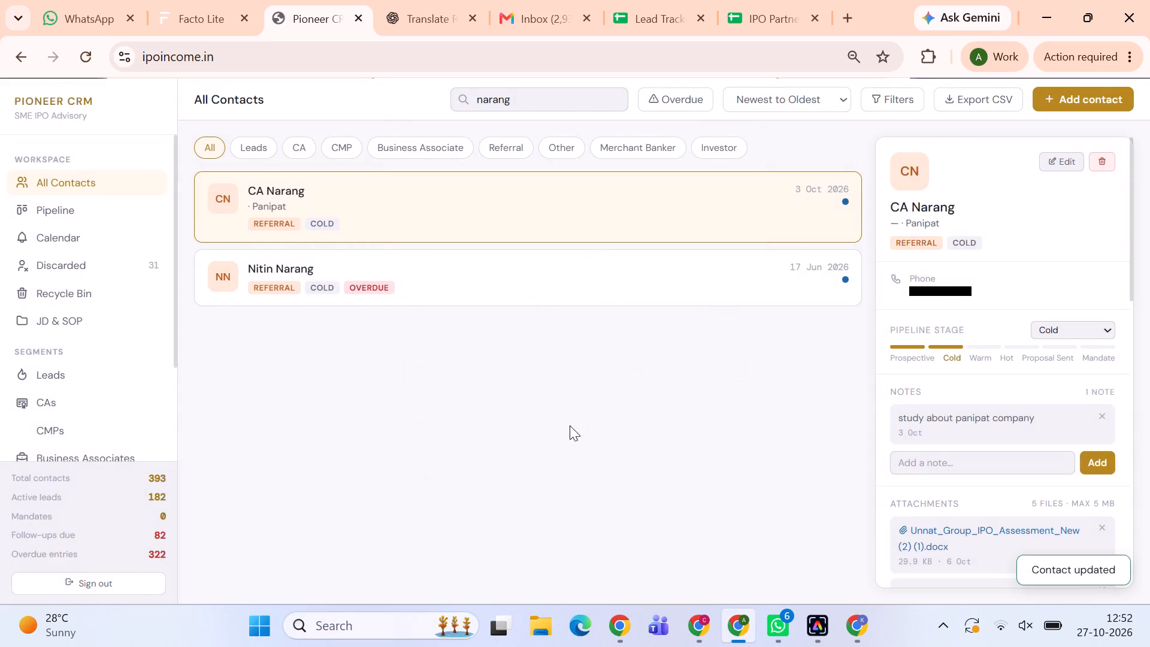
# Clear the "narang" search and show only Business Associate contacts.
pyautogui.click(111, 179)
pyautogui.click(107, 208)
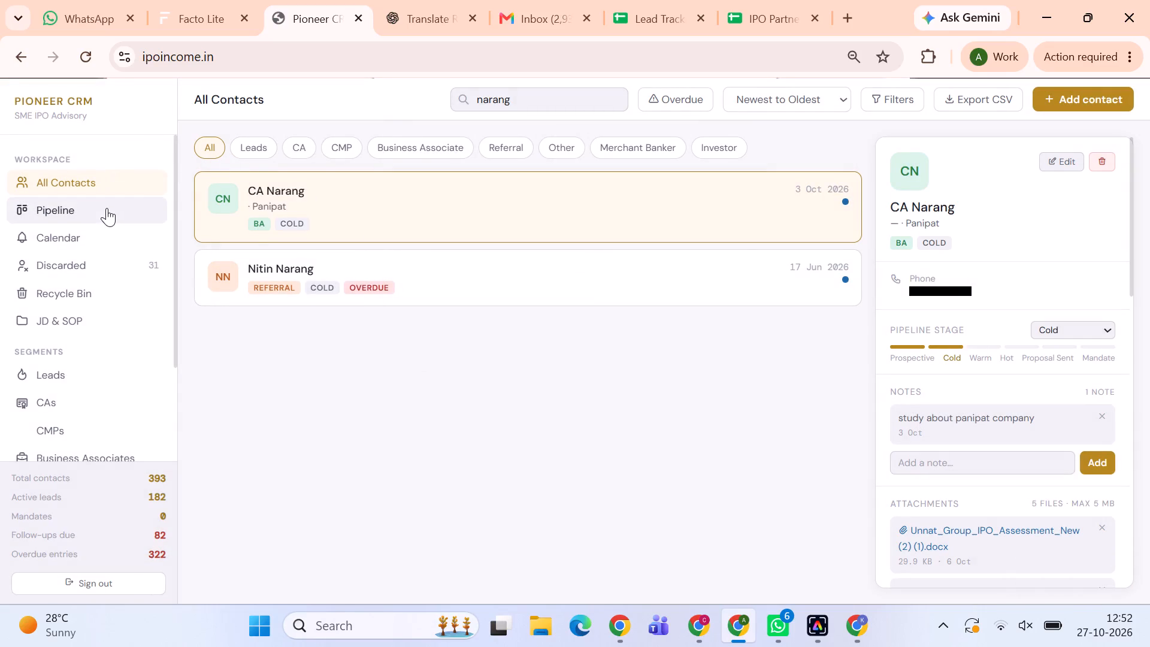
pyautogui.click(99, 185)
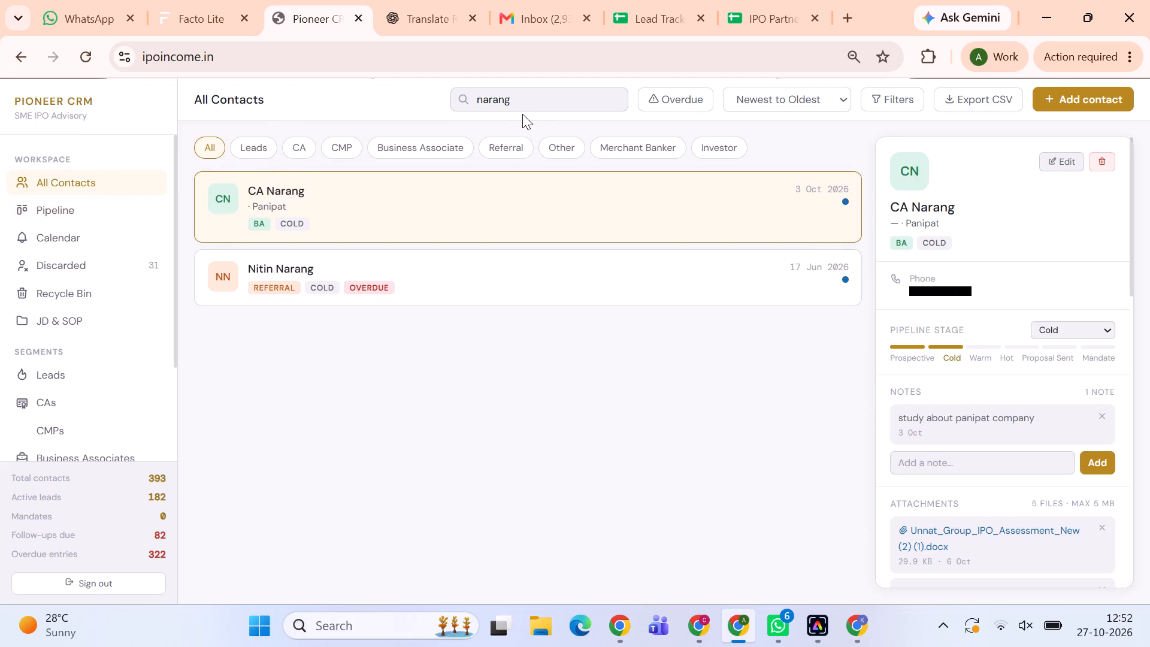
pyautogui.moveTo(519, 101); pyautogui.dragTo(372, 112)
pyautogui.press('BackSpace')
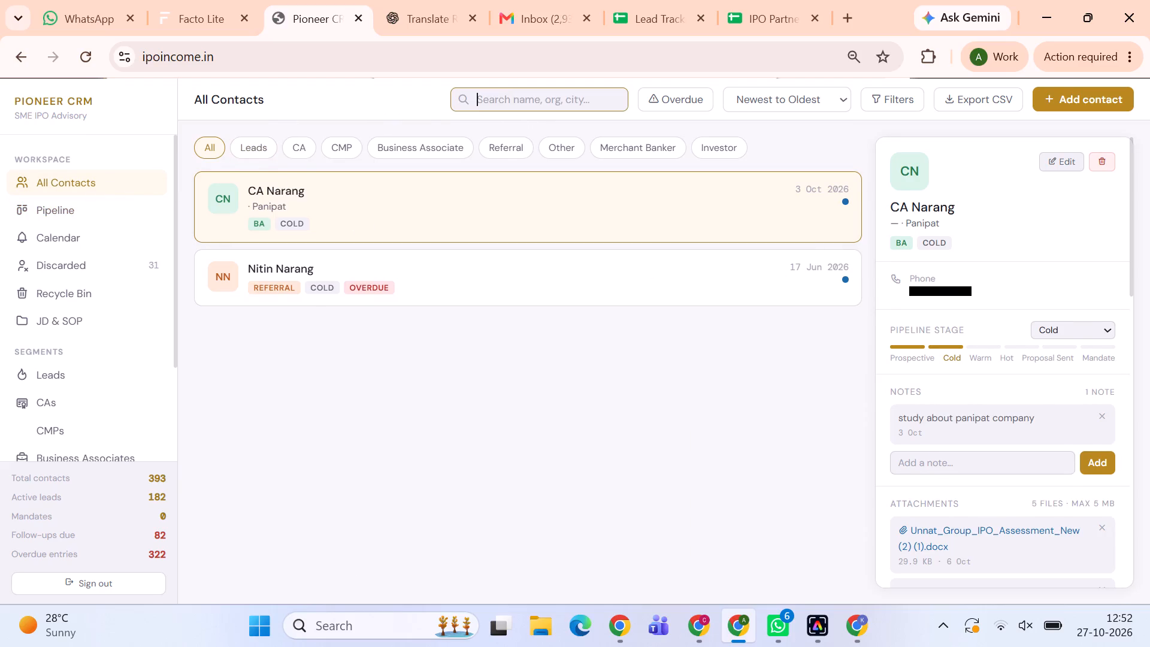
pyautogui.click(405, 146)
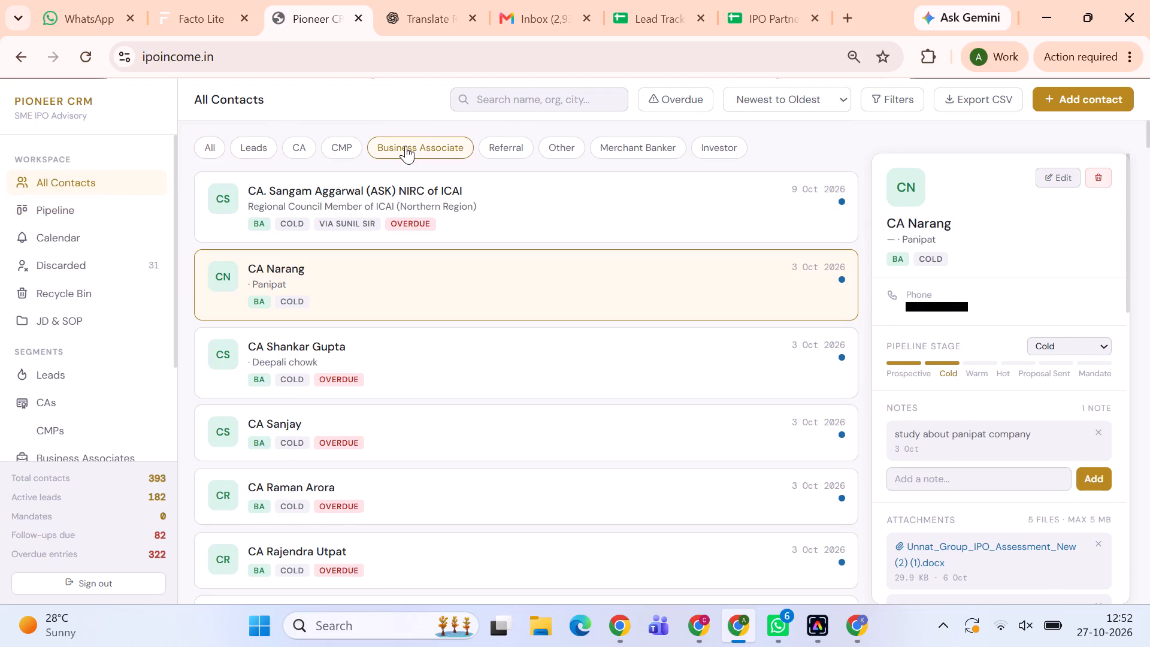
pyautogui.click(370, 282)
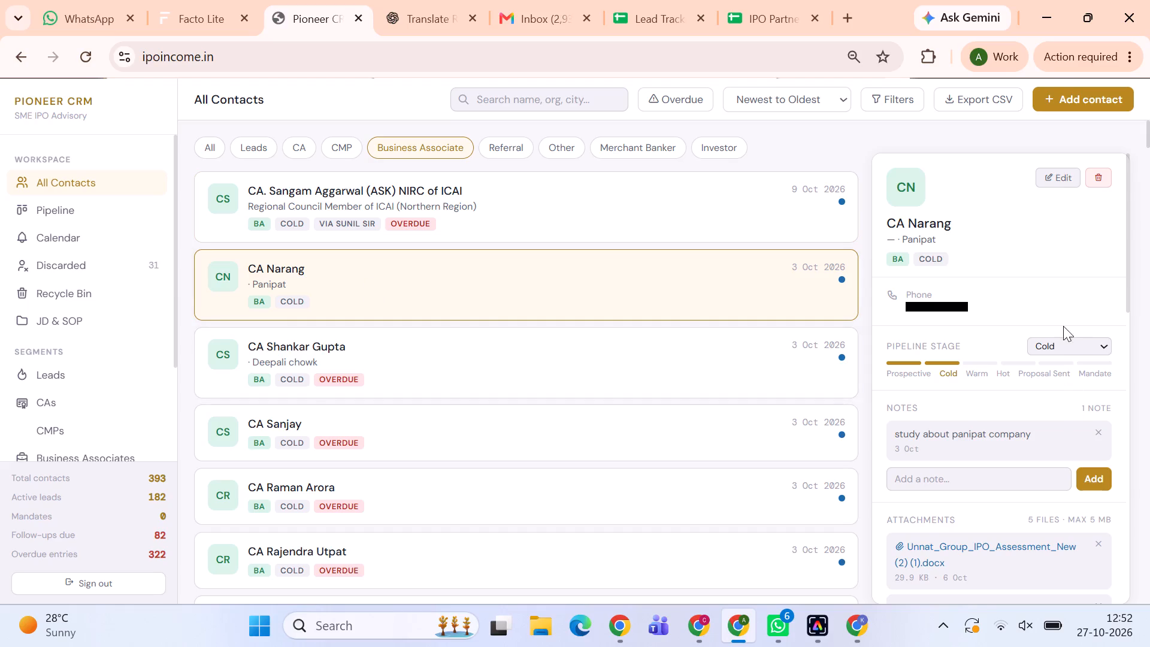
pyautogui.click(1046, 179)
pyautogui.click(727, 176)
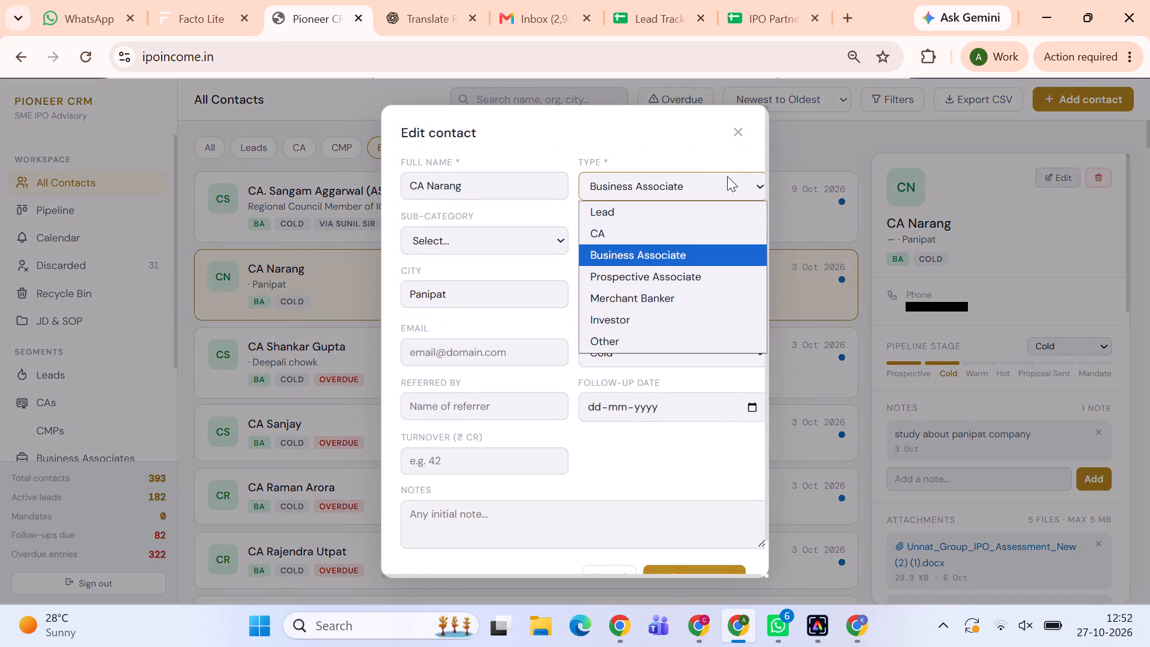
pyautogui.click(662, 267)
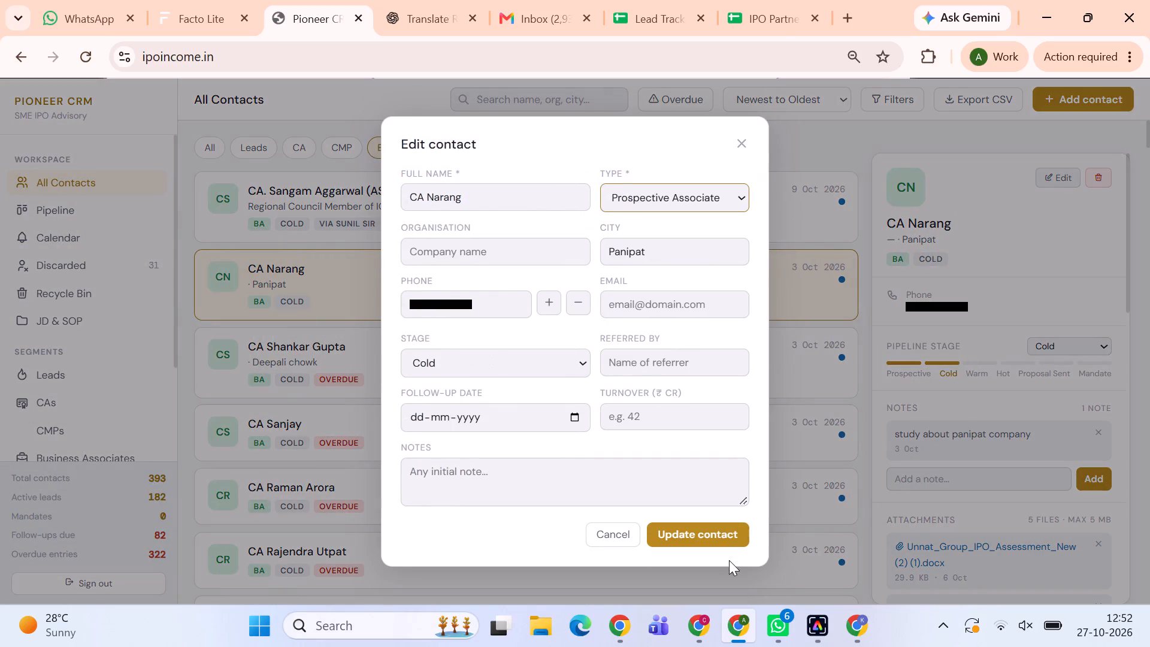
pyautogui.click(691, 540)
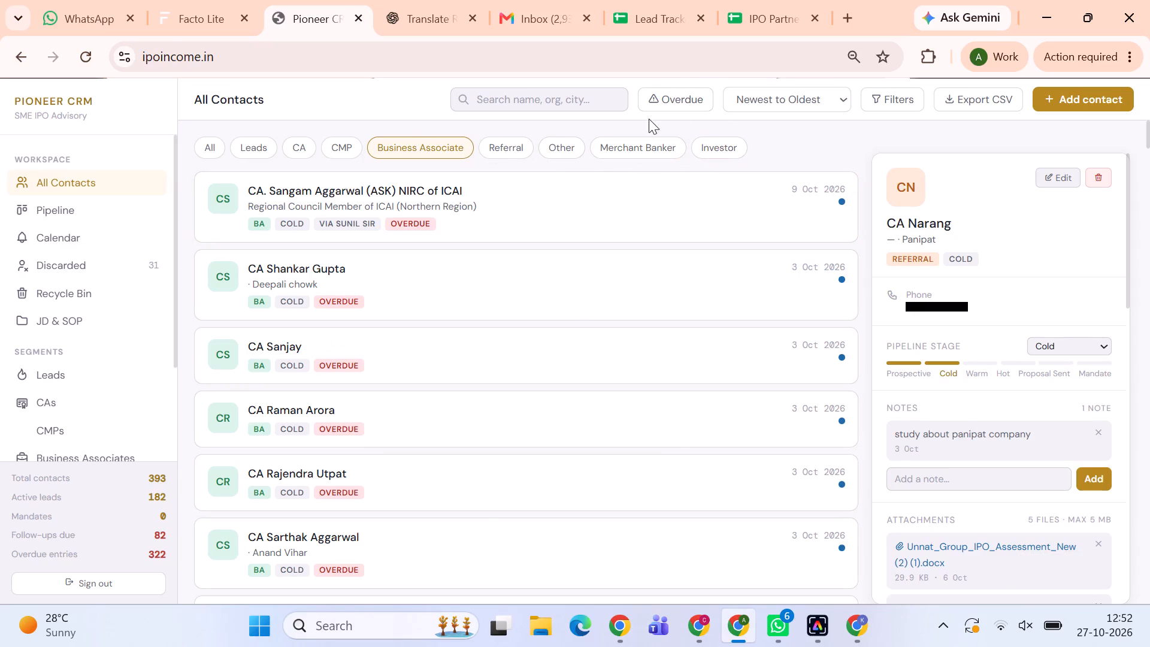
# Check the sort order choices and open the filter options for the Business Associate contacts.
pyautogui.click(770, 98)
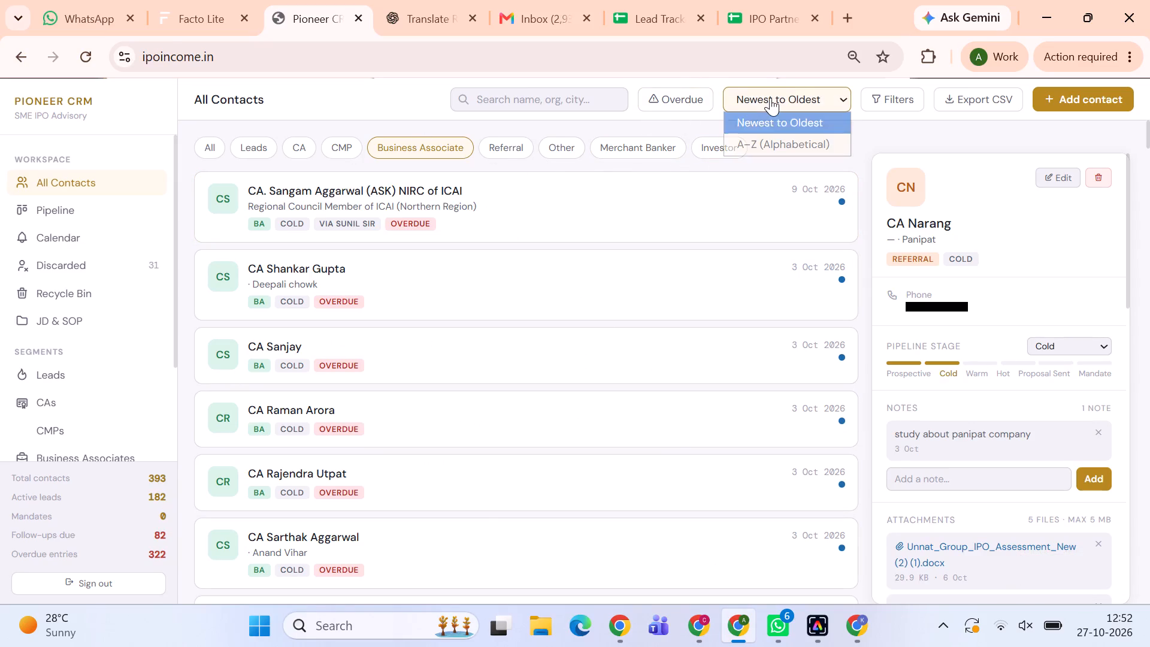
pyautogui.click(768, 101)
pyautogui.click(874, 105)
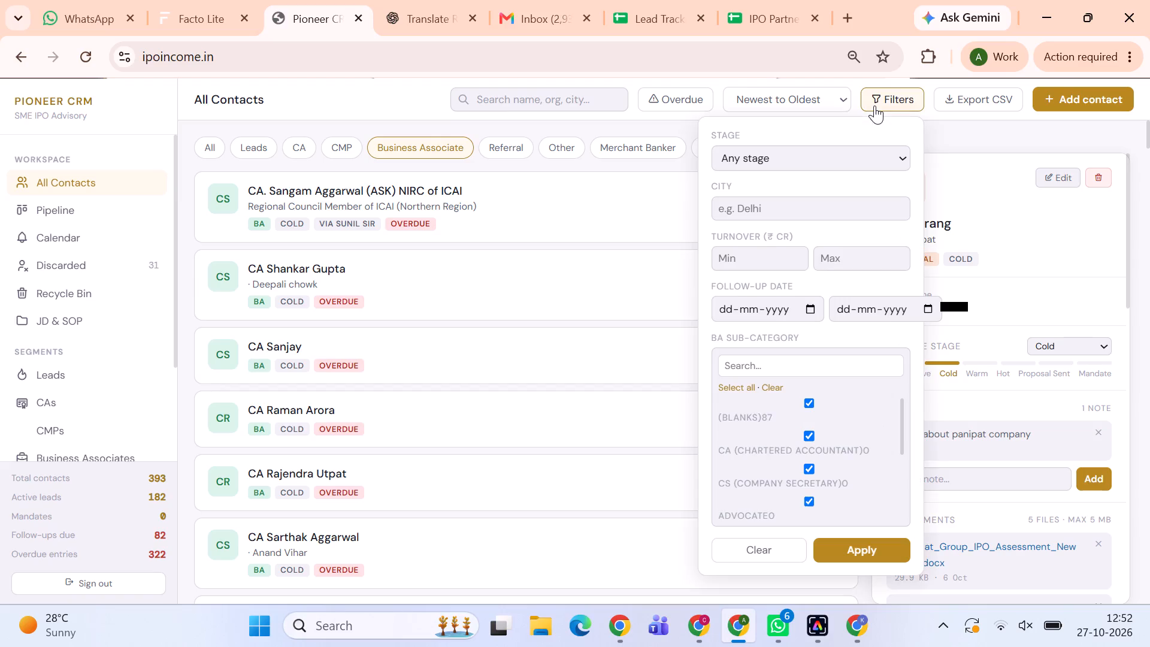
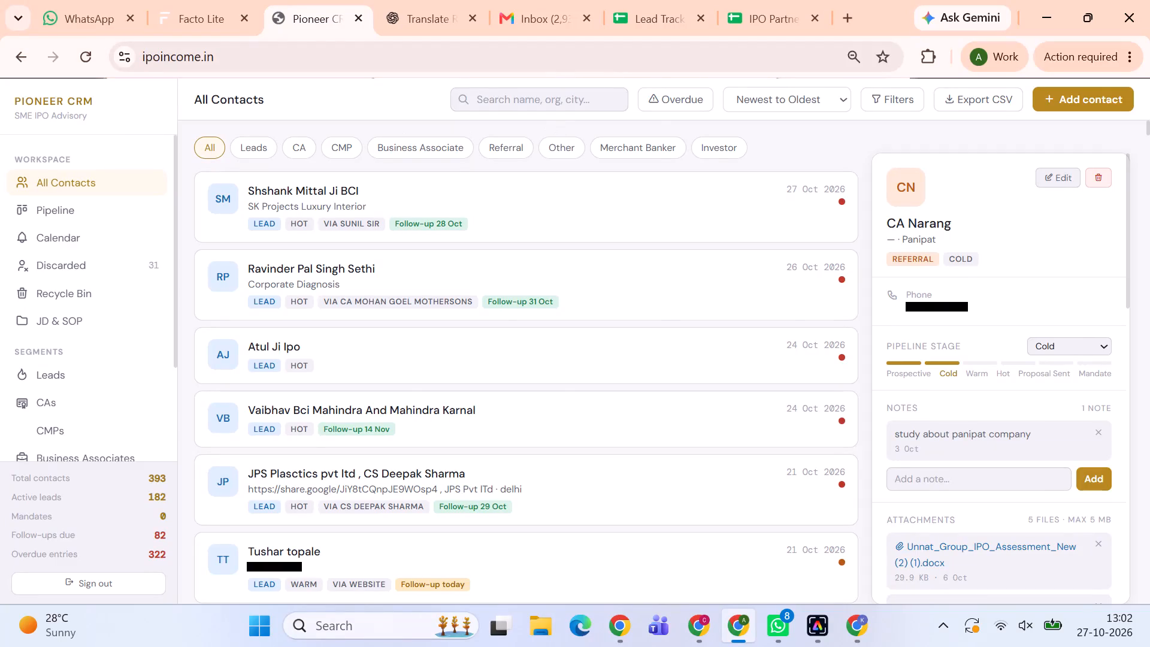
# Search all contacts for "atul" and add a note to the Atul Ji Ipo lead starting "We spoke over the call, and they will share".
pyautogui.click(555, 96)
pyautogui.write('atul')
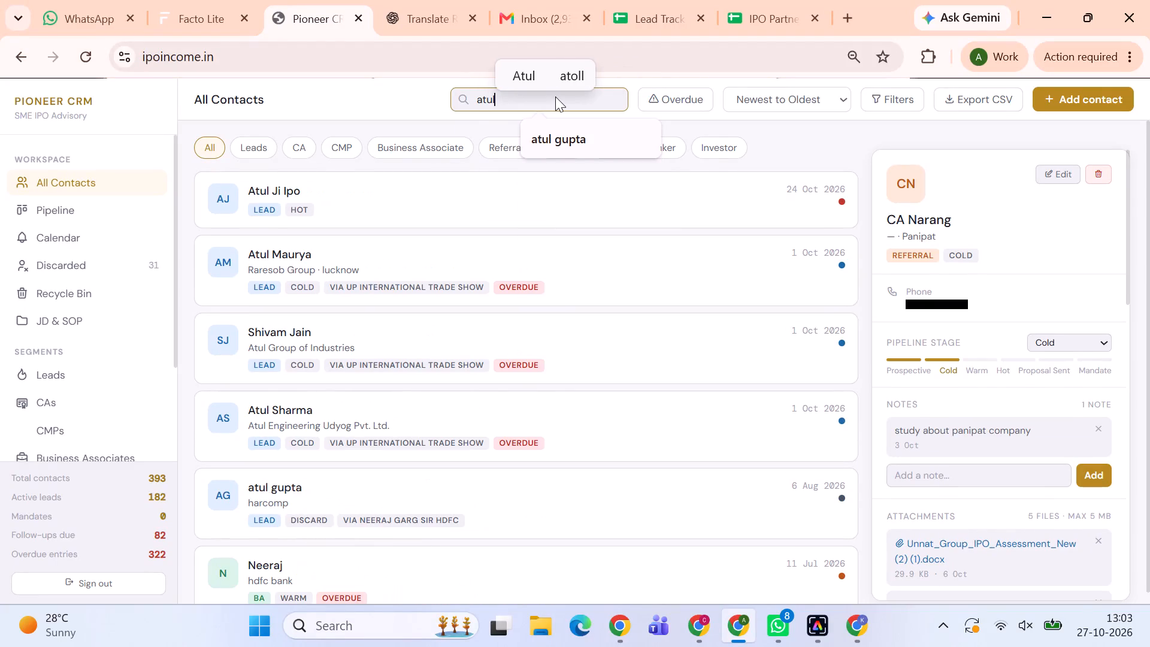
pyautogui.click(515, 194)
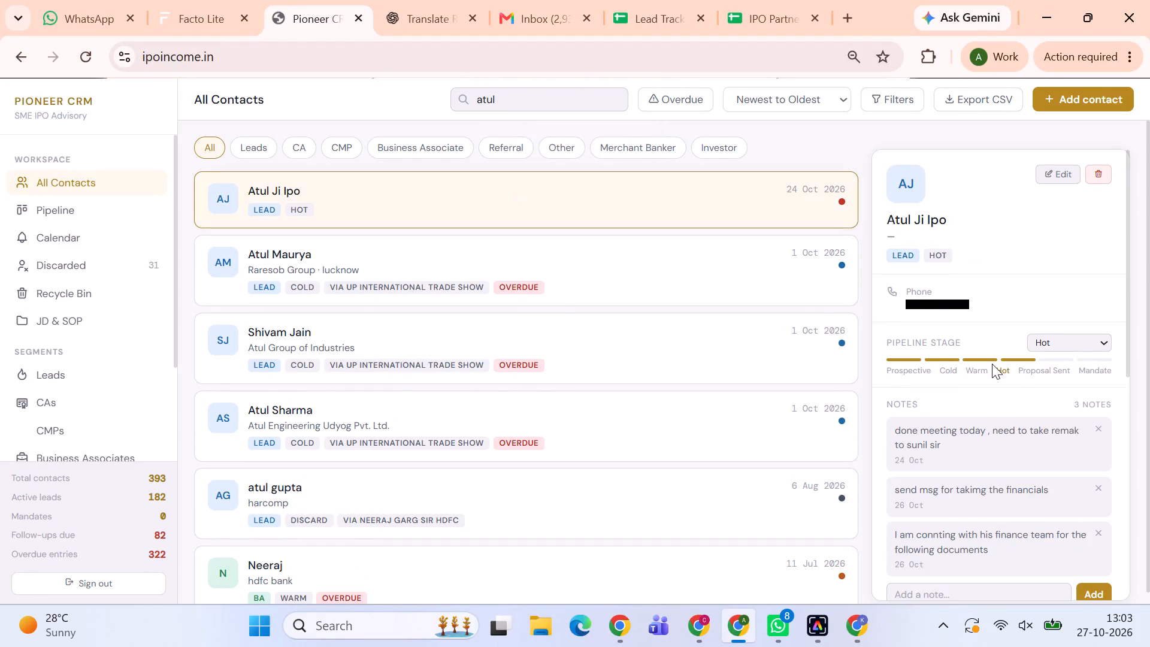
pyautogui.scroll(-2, 992, 364)
pyautogui.click(973, 331)
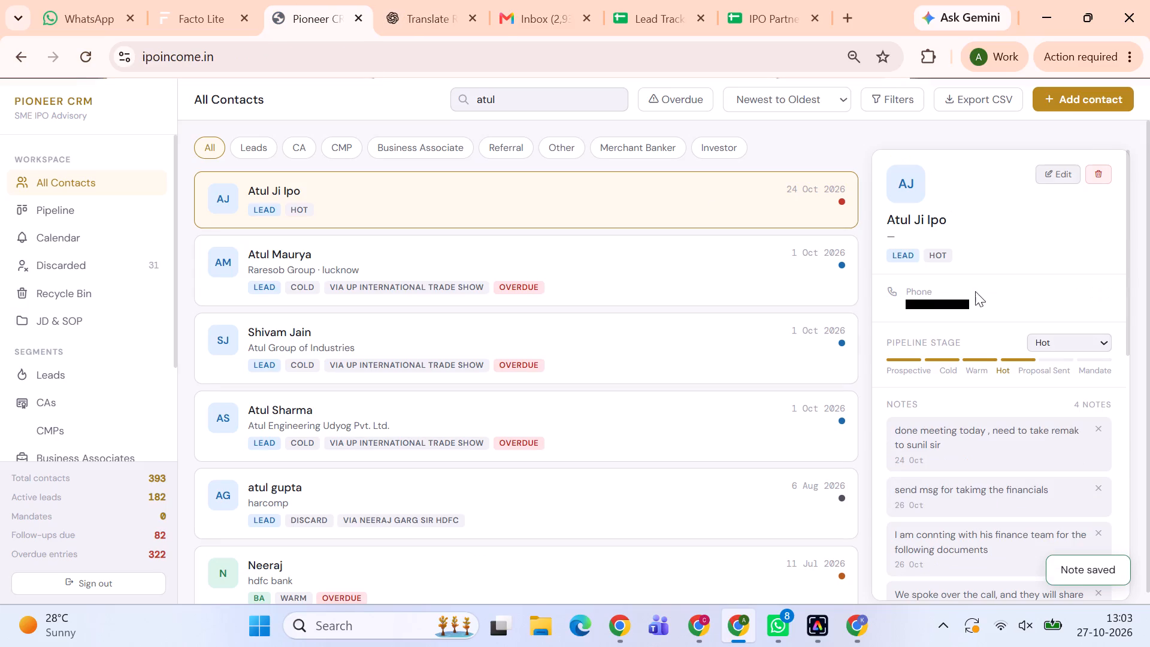
pyautogui.click(1061, 176)
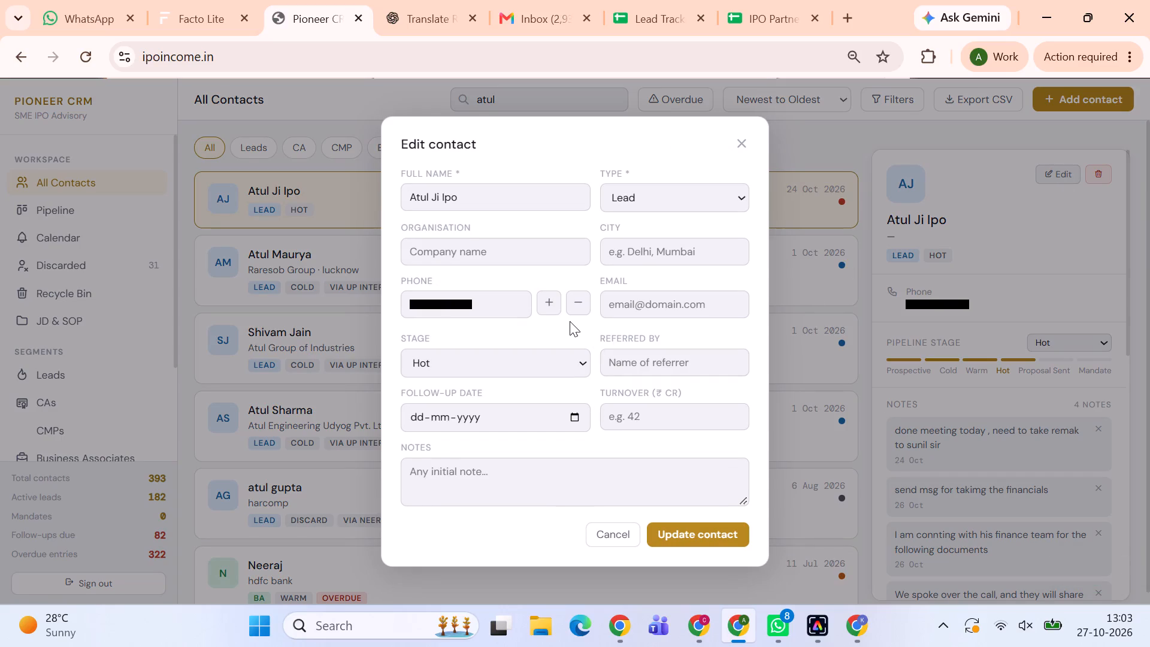